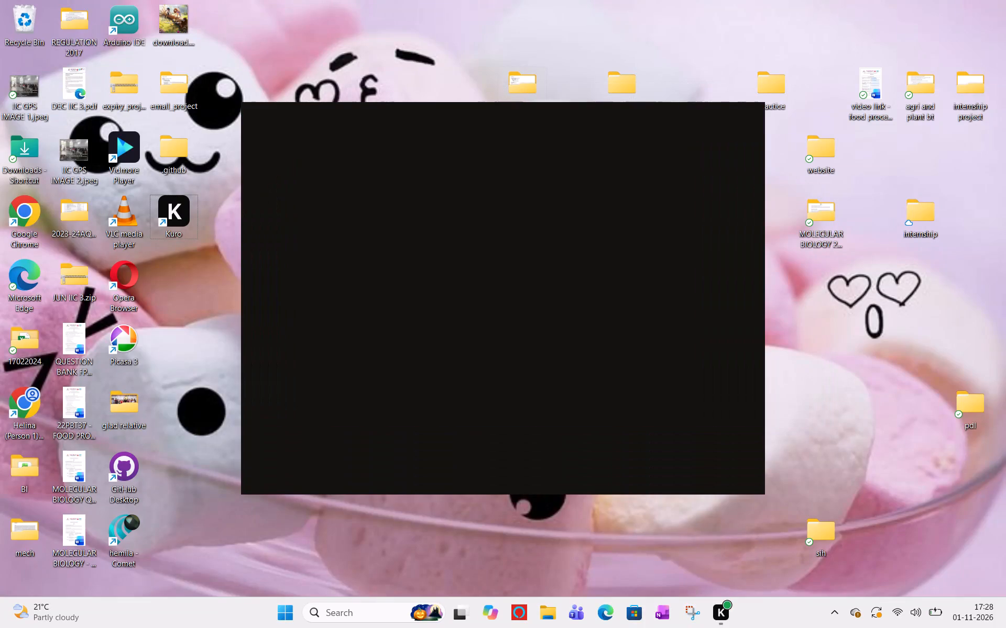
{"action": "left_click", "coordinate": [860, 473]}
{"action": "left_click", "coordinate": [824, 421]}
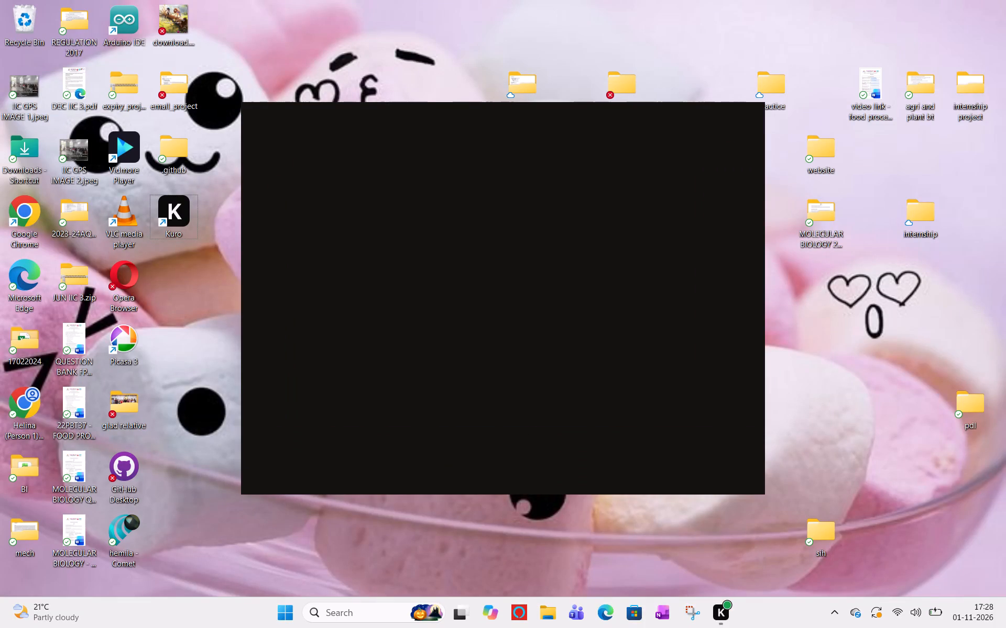
Open Google Chrome with the licet.ac.in profile that has the illustrated picture avatar.
{"action": "double_click", "coordinate": [31, 223]}
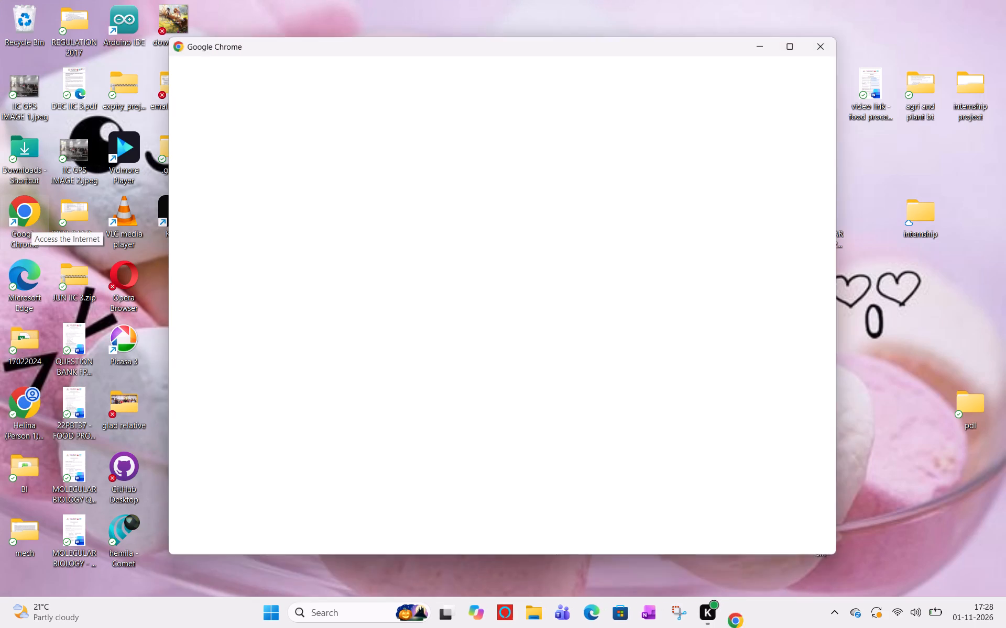
{"action": "scroll", "coordinate": [433, 266], "scroll_direction": "down", "scroll_amount": 2}
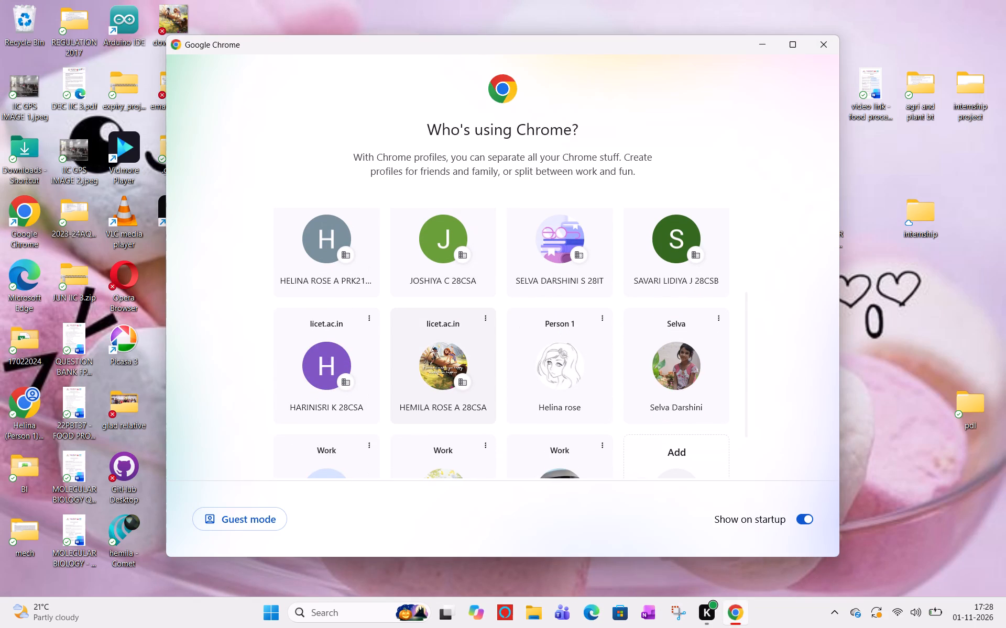
{"action": "left_click", "coordinate": [451, 404]}
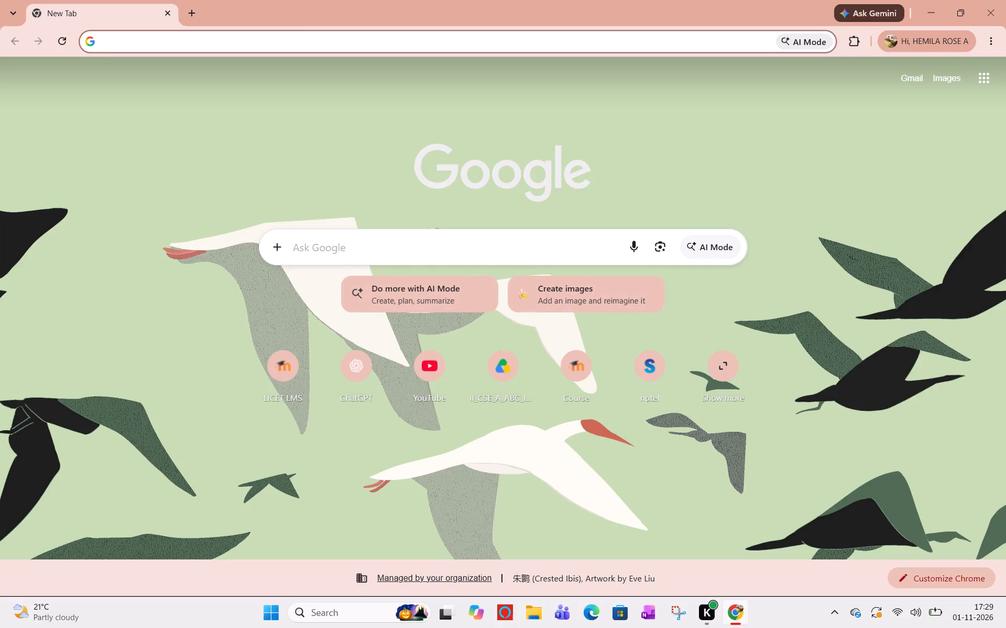
Look up "licet 2024" and open the suggested R2024_CSE_Curriculum_Syllabus_09072026.pdf.
{"action": "type", "text": "licet 2024"}
{"action": "key", "text": "space"}
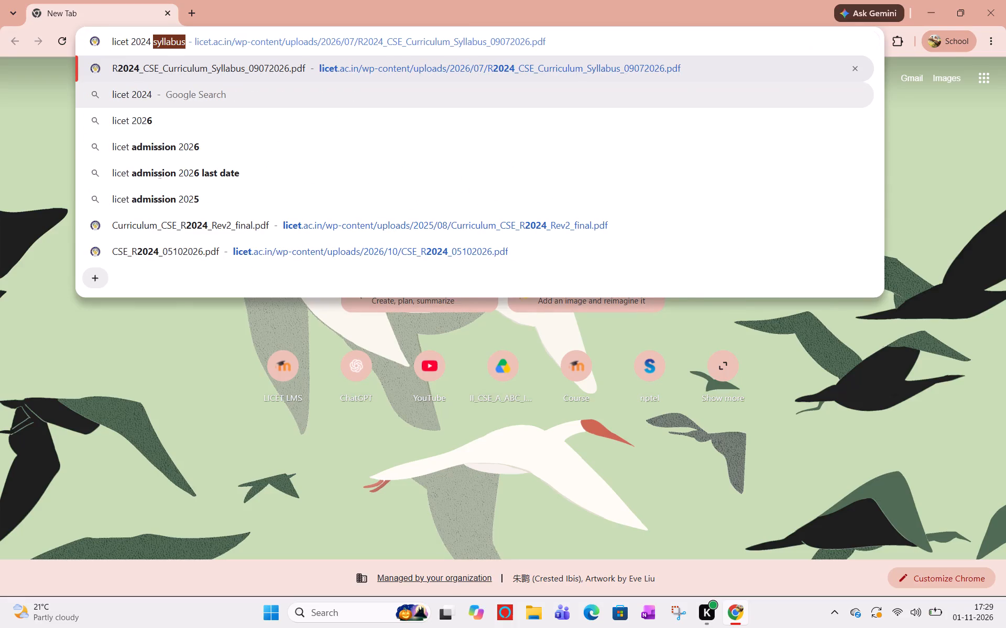
{"action": "left_click", "coordinate": [408, 68]}
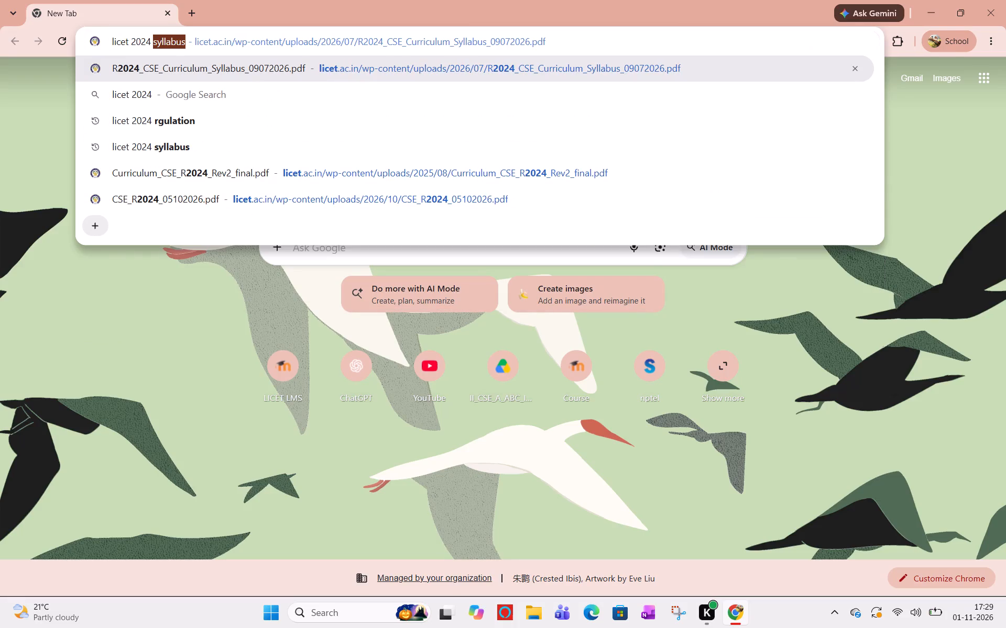
Look through the curriculum PDF to the semester-wise course tables around Semesters III and IV.
{"action": "scroll", "coordinate": [400, 465], "scroll_direction": "down", "scroll_amount": 5}
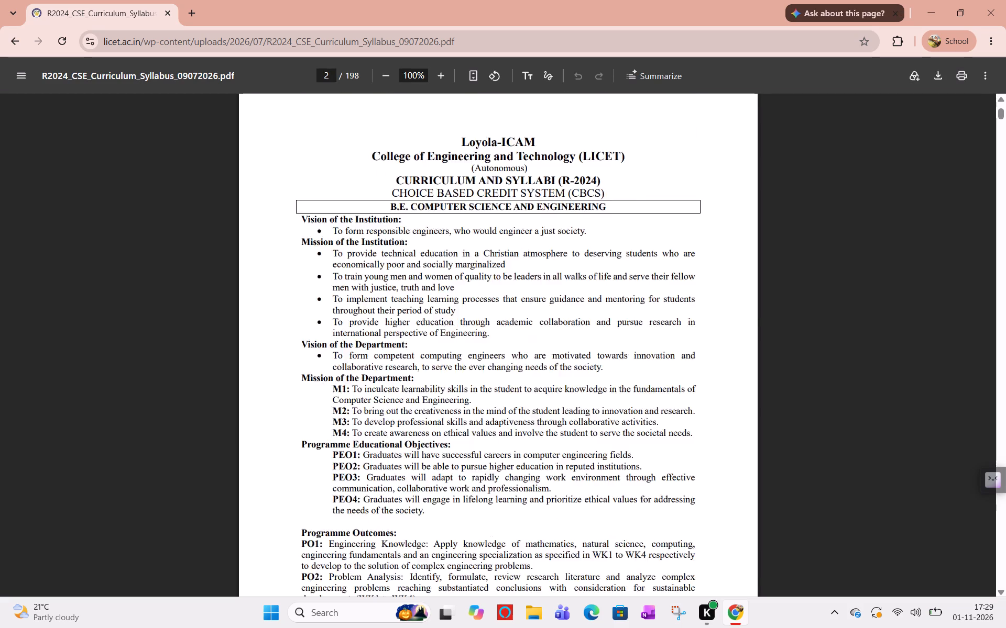
{"action": "scroll", "coordinate": [400, 465], "scroll_direction": "down", "scroll_amount": 20}
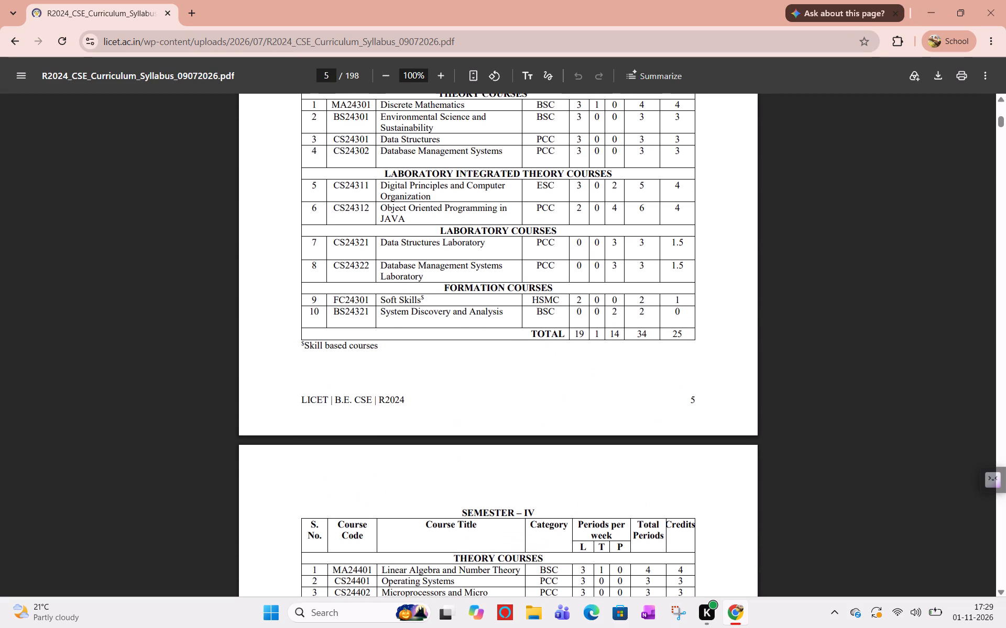
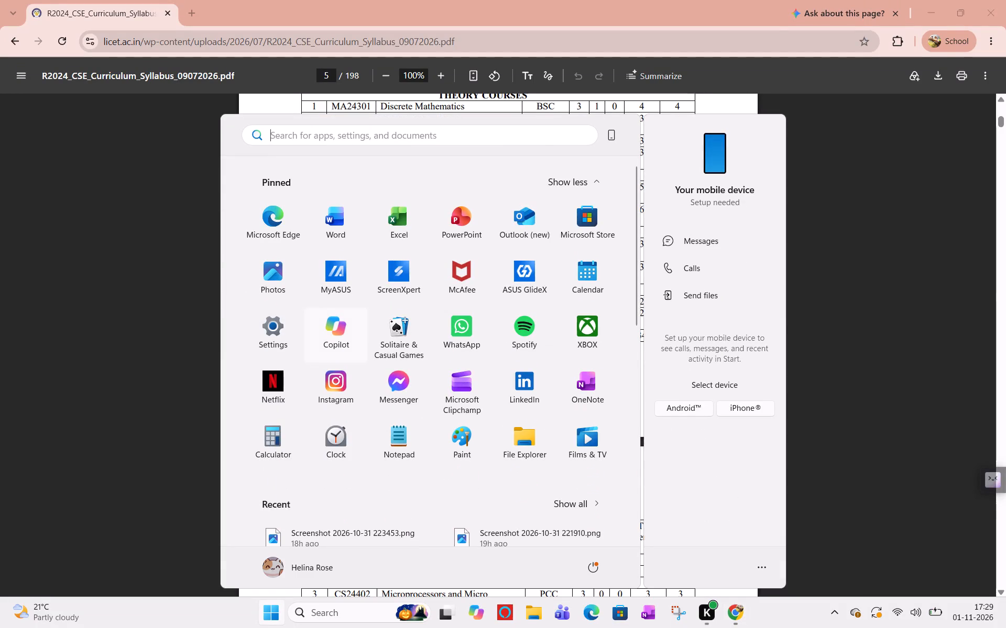
Open Microsoft Word and create a new blank document.
{"action": "left_click", "coordinate": [322, 217]}
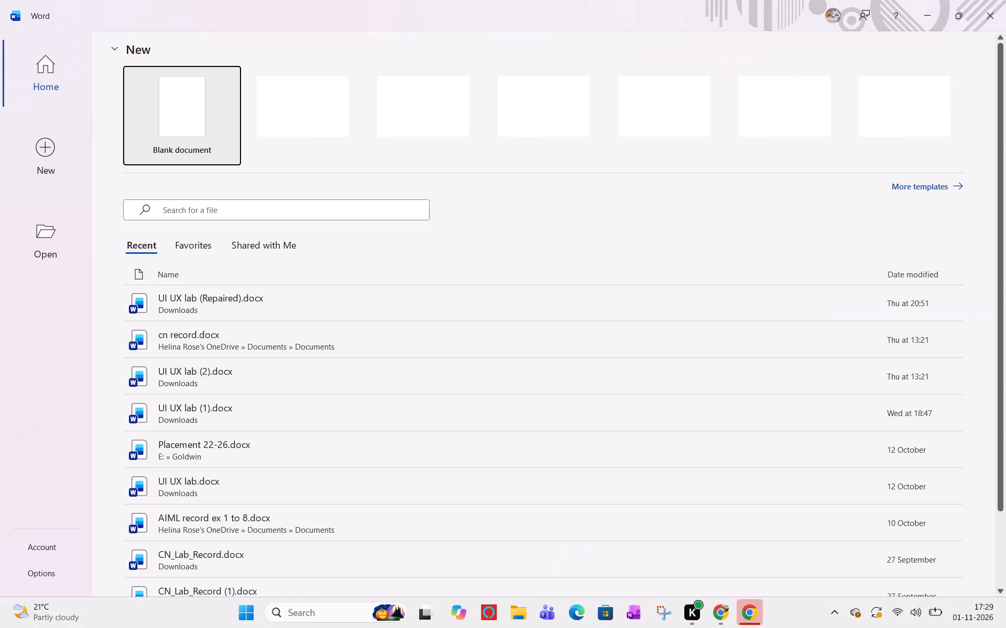
{"action": "left_click", "coordinate": [188, 153]}
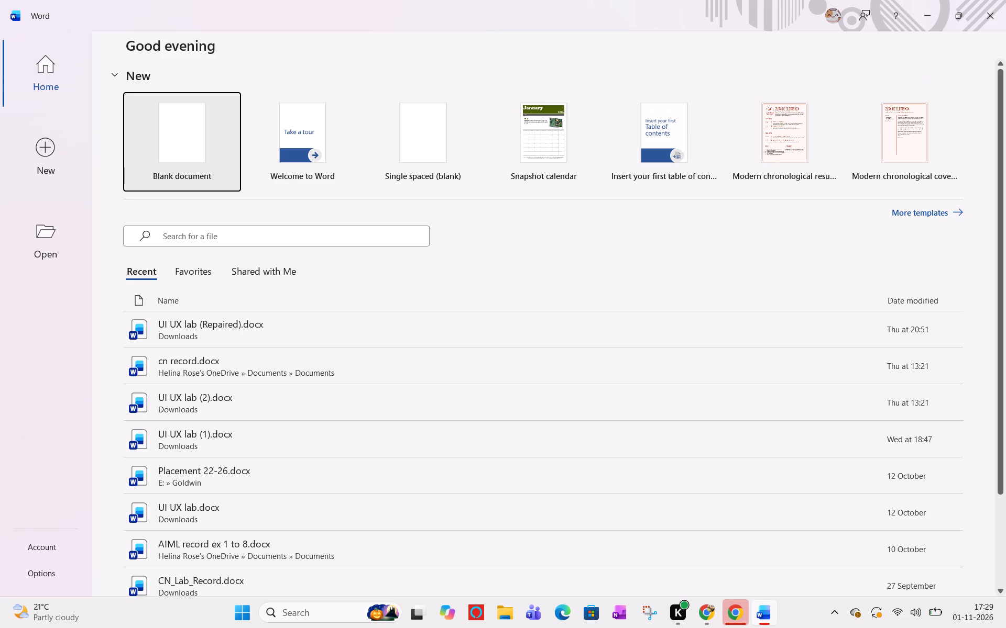
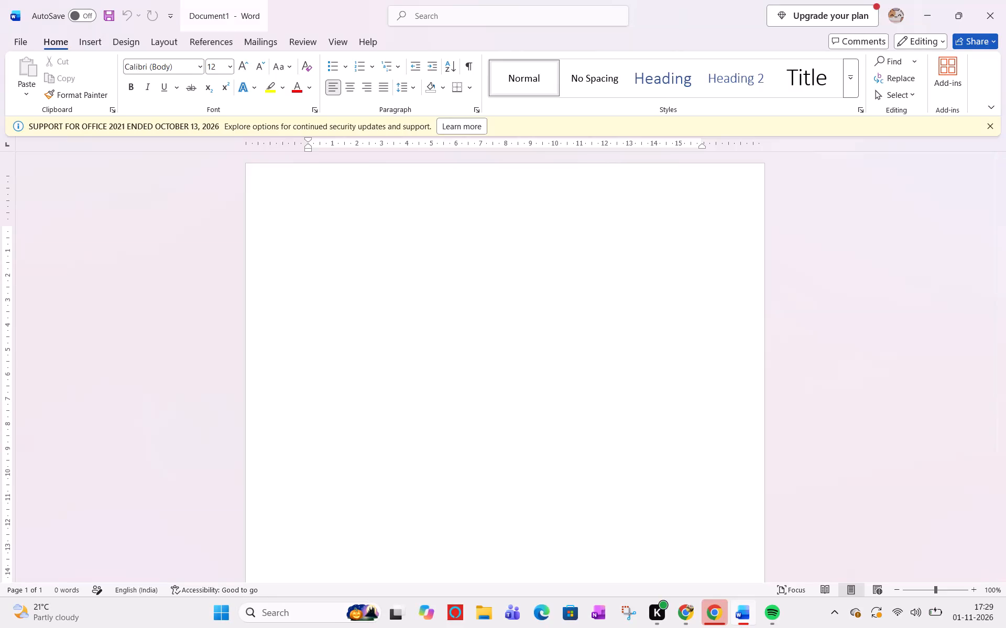
Apply a Box page border to the whole document.
{"action": "left_click", "coordinate": [85, 41]}
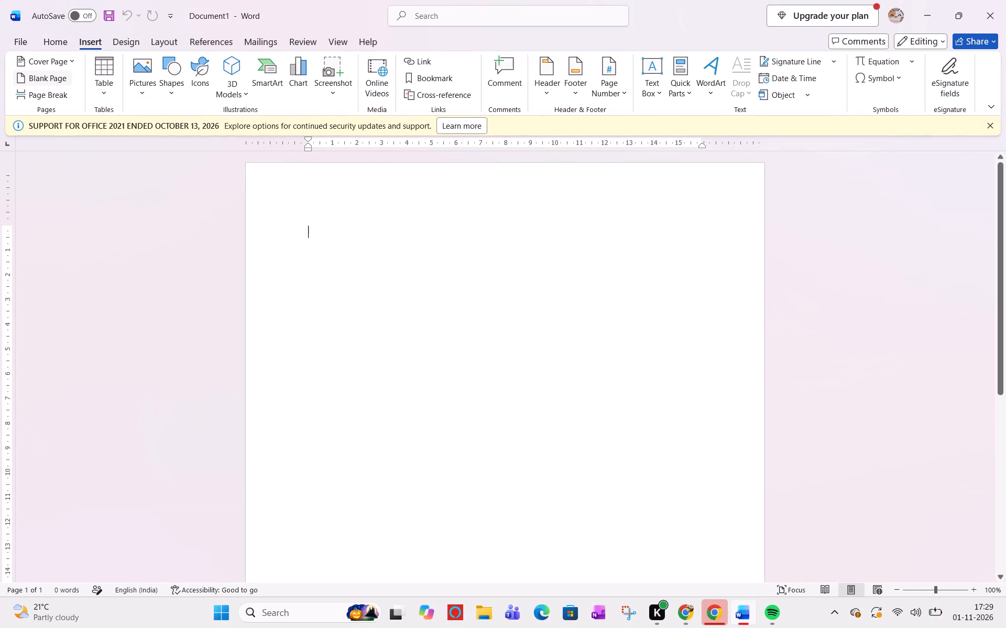
{"action": "left_click", "coordinate": [126, 41]}
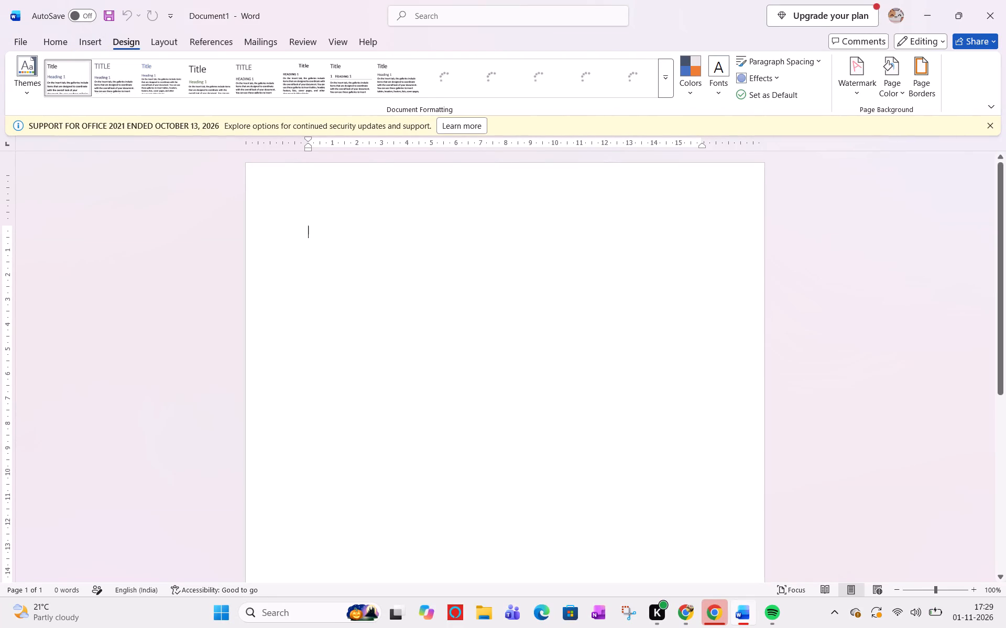
{"action": "left_click", "coordinate": [916, 73]}
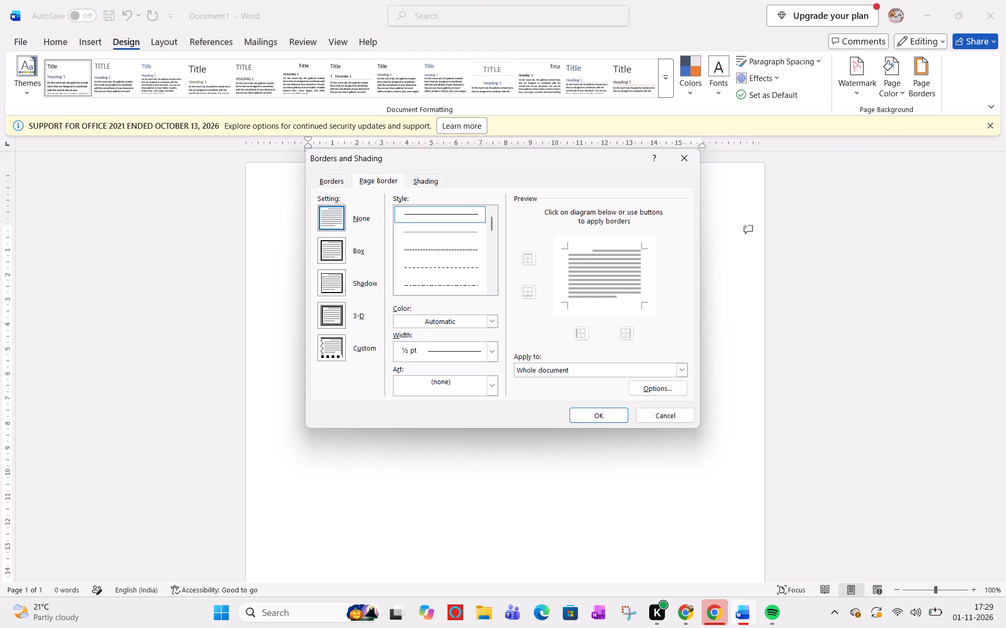
{"action": "left_click", "coordinate": [342, 254]}
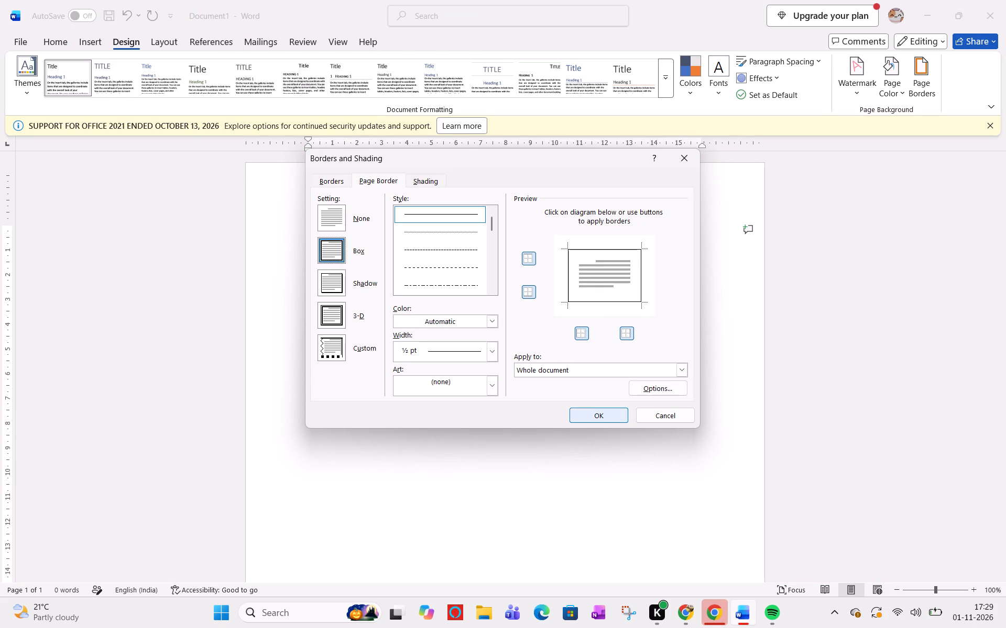
{"action": "left_click", "coordinate": [602, 412]}
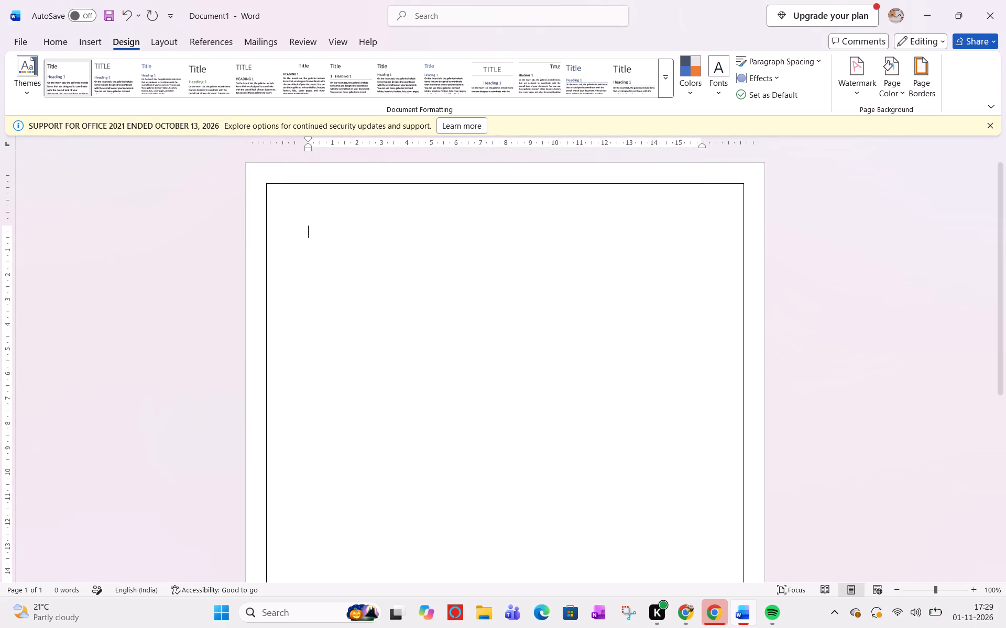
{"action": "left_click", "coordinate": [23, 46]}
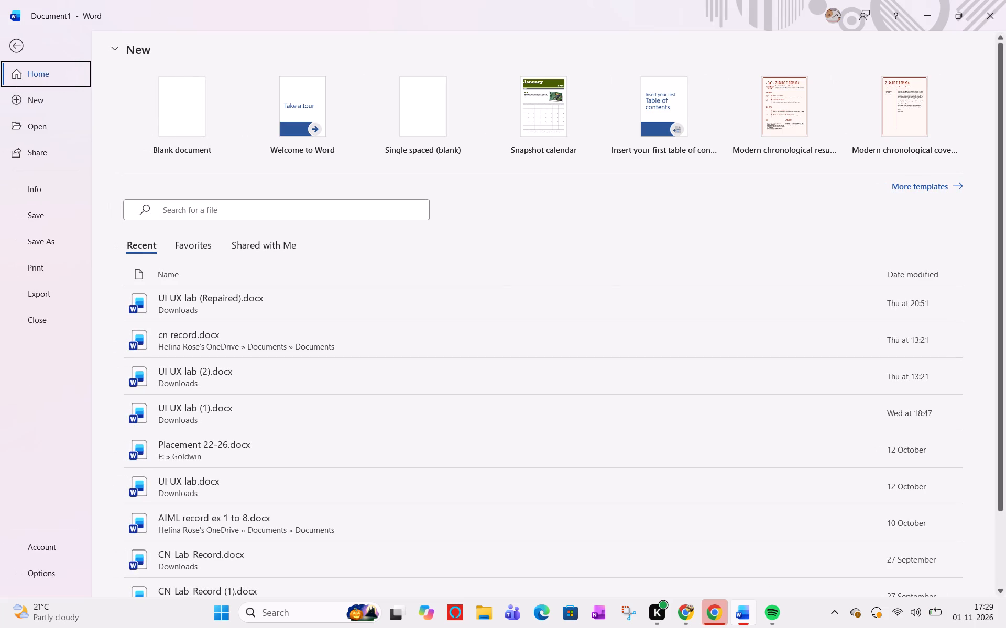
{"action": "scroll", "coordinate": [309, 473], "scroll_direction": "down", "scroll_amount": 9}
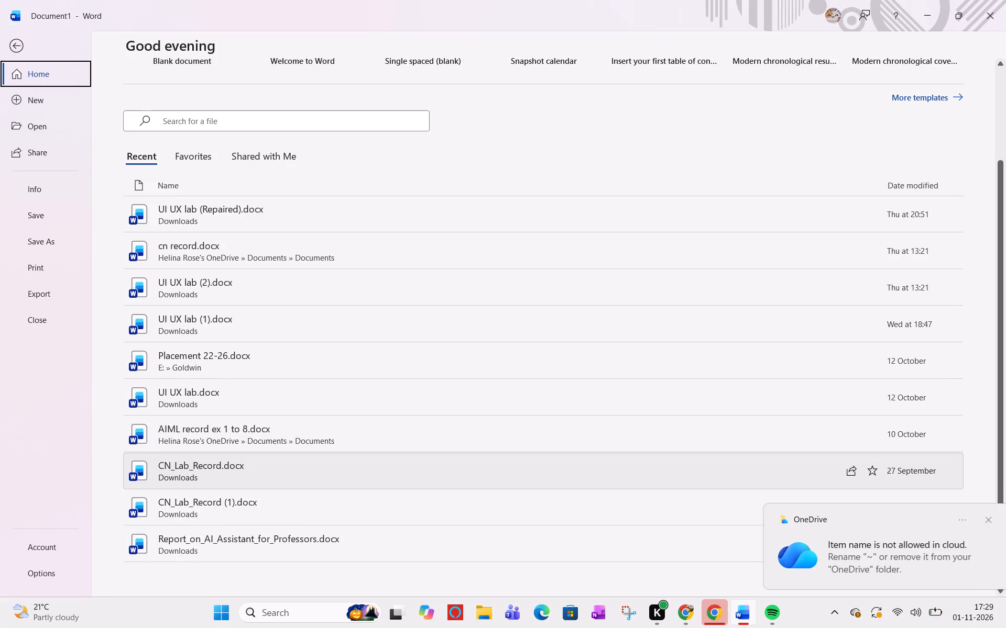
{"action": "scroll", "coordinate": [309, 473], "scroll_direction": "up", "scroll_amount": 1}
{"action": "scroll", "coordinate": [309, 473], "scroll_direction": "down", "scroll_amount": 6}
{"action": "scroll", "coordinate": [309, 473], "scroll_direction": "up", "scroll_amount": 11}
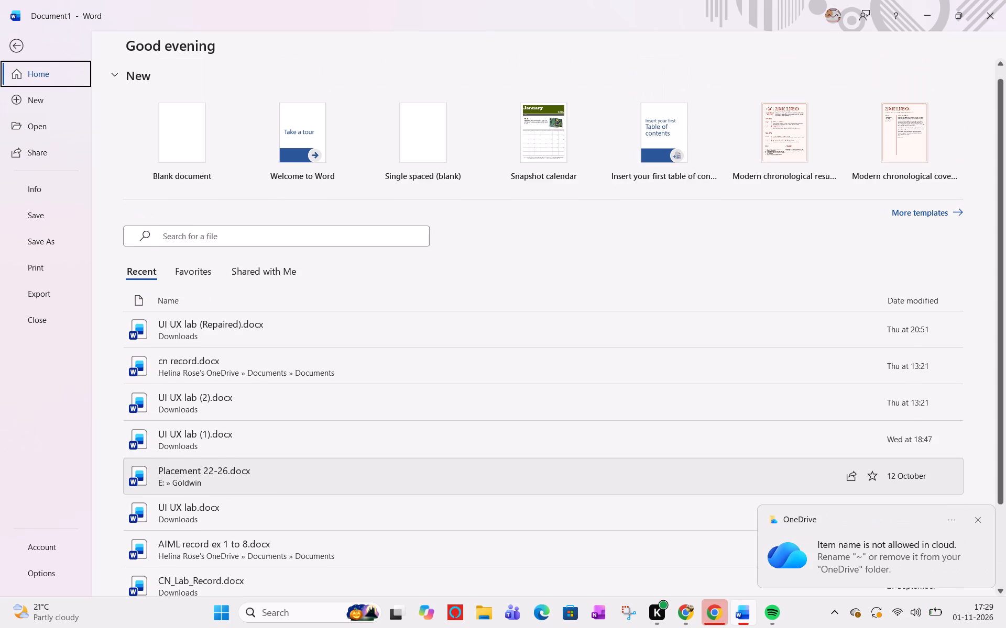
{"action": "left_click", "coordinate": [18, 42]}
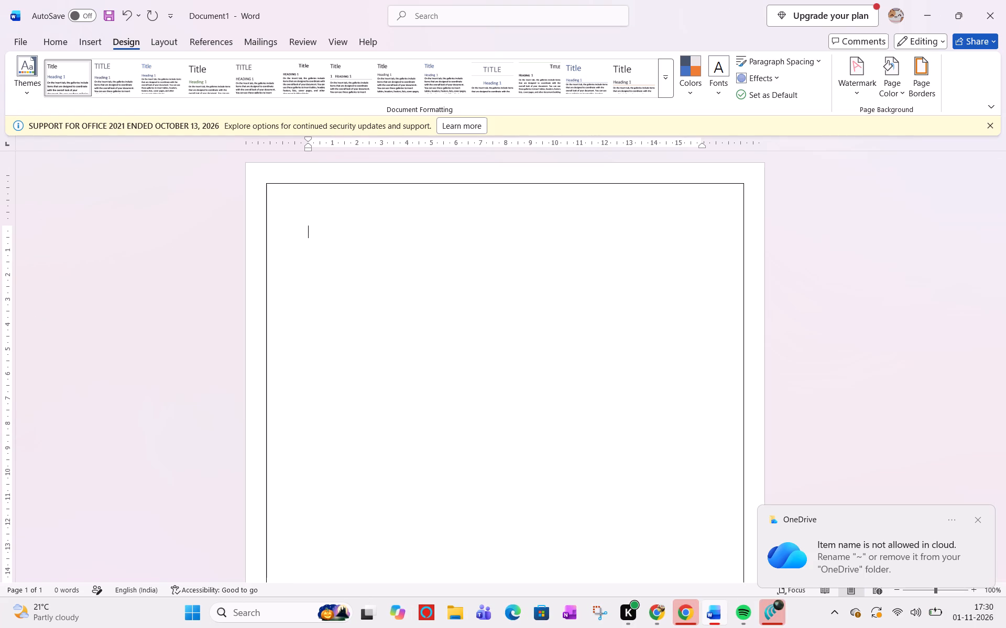
Switch to the curriculum PDF in Chrome and search it for "waterfall".
{"action": "left_click", "coordinate": [651, 611]}
{"action": "scroll", "coordinate": [561, 361], "scroll_direction": "up", "scroll_amount": 1}
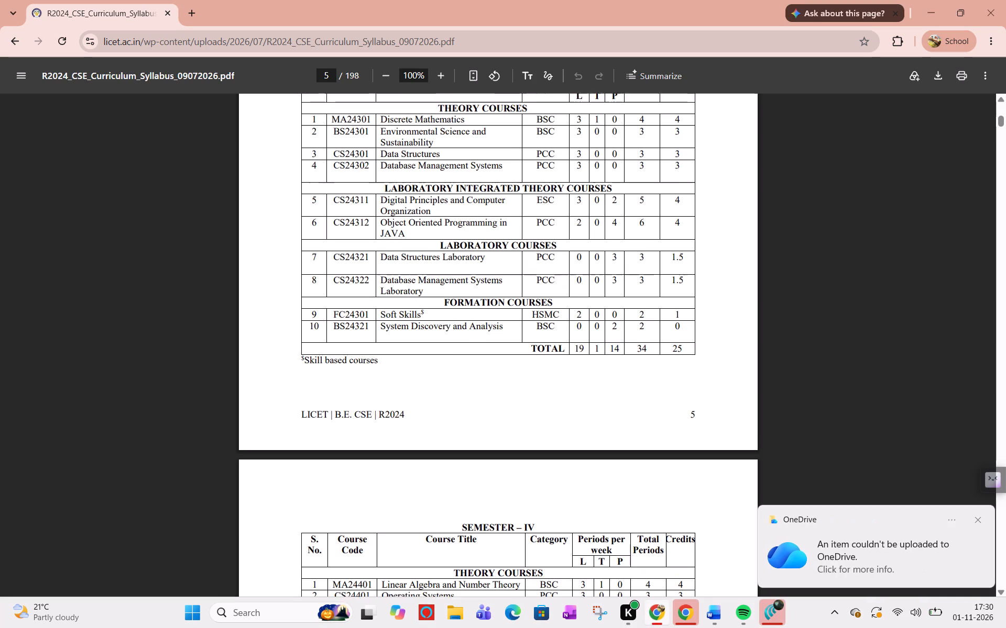
{"action": "scroll", "coordinate": [561, 361], "scroll_direction": "up", "scroll_amount": 2}
{"action": "key", "text": "ctrl+f"}
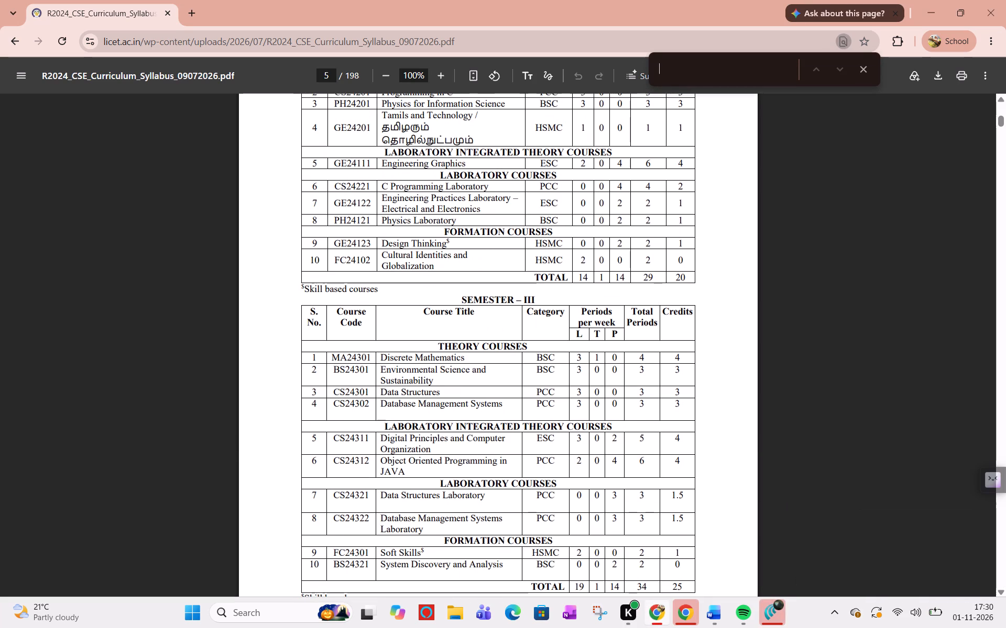
{"action": "type", "text": "wat"}
{"action": "type", "text": "erfall"}
{"action": "key", "text": "BackSpace"}
{"action": "key", "text": "BackSpace"}
{"action": "key", "text": "BackSpace"}
{"action": "key", "text": "BackSpace"}
{"action": "key", "text": "BackSpace"}
{"action": "key", "text": "BackSpace"}
{"action": "key", "text": "BackSpace"}
{"action": "key", "text": "BackSpace"}
{"action": "key", "text": "BackSpace"}
{"action": "key", "text": "BackSpace"}
{"action": "key", "text": "BackSpace"}
{"action": "key", "text": "BackSpace"}
{"action": "key", "text": "BackSpace"}
{"action": "key", "text": "BackSpace"}
{"action": "key", "text": "BackSpace"}
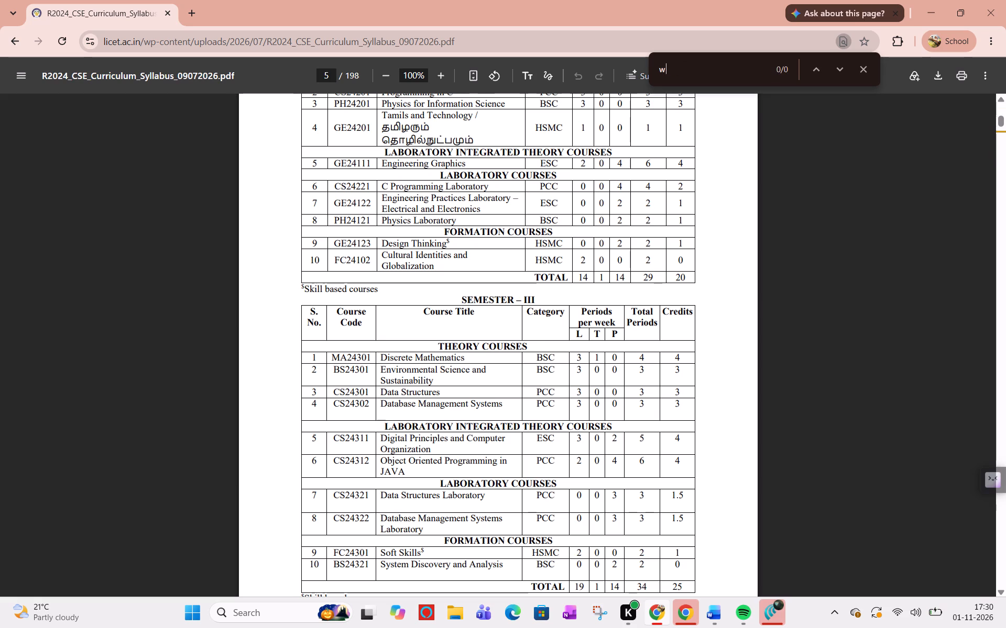
Search the curriculum PDF for "inventory co" and go to the second match.
{"action": "type", "text": "inventory"}
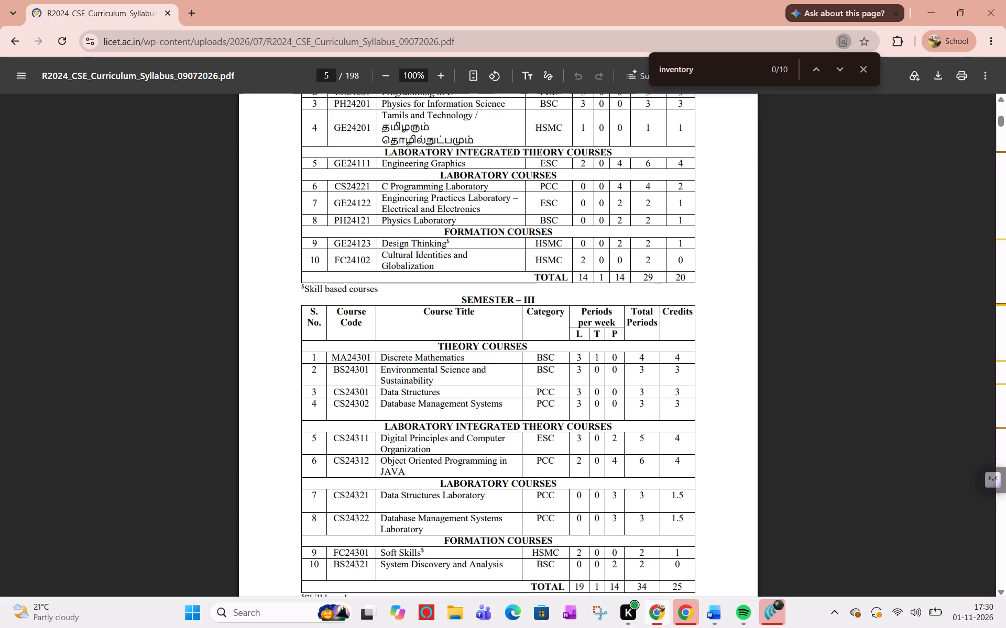
{"action": "key", "text": "space"}
{"action": "type", "text": "co"}
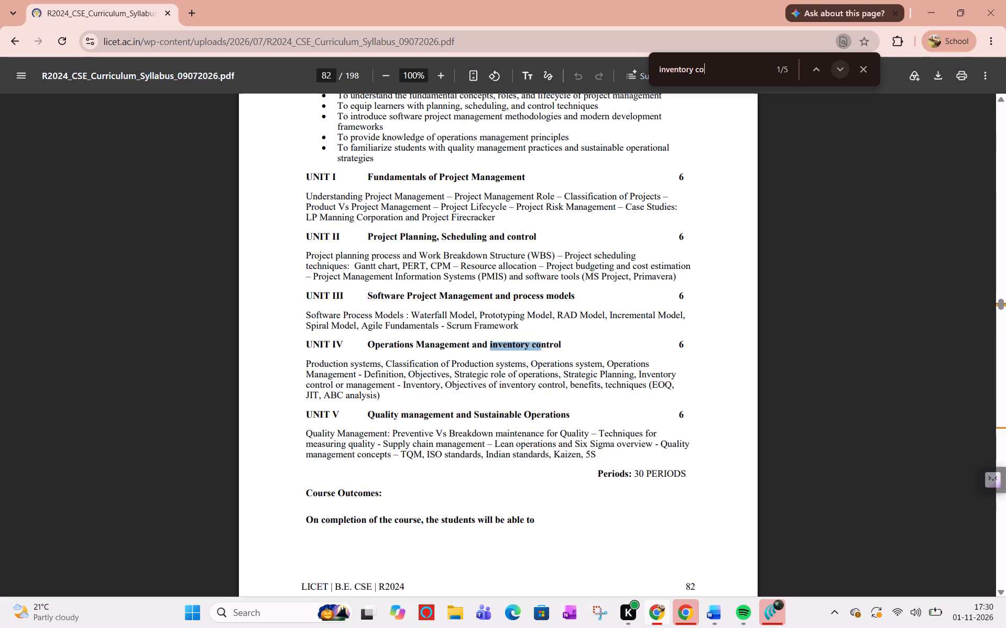
{"action": "left_click", "coordinate": [838, 66]}
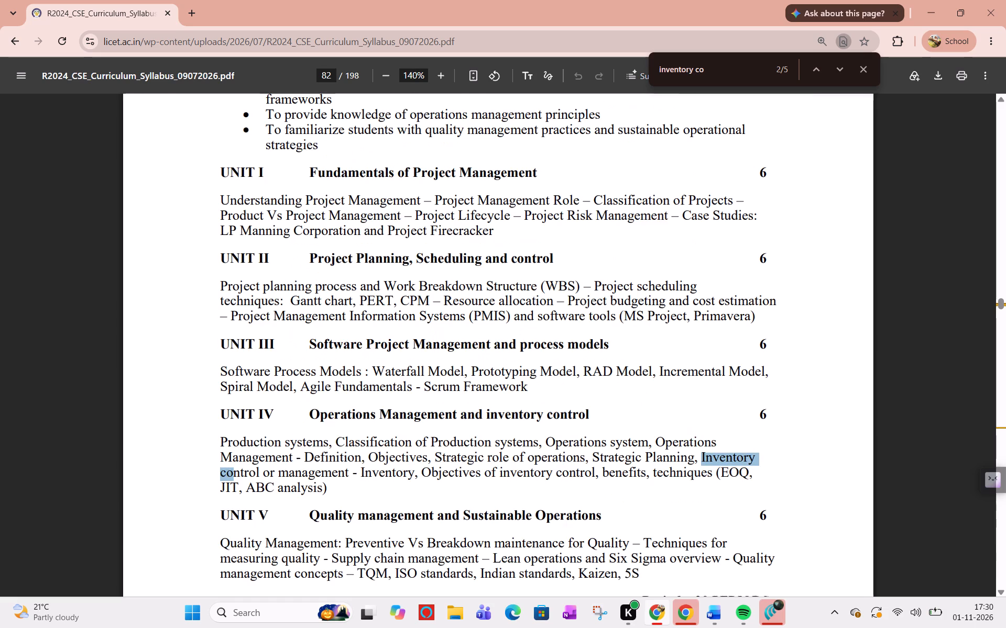
Copy the course title PROJECT MANAGEMENT AND OPERATIONS MANAGEMENT from the PDF into the blank Word document.
{"action": "scroll", "coordinate": [520, 189], "scroll_direction": "up", "scroll_amount": 1}
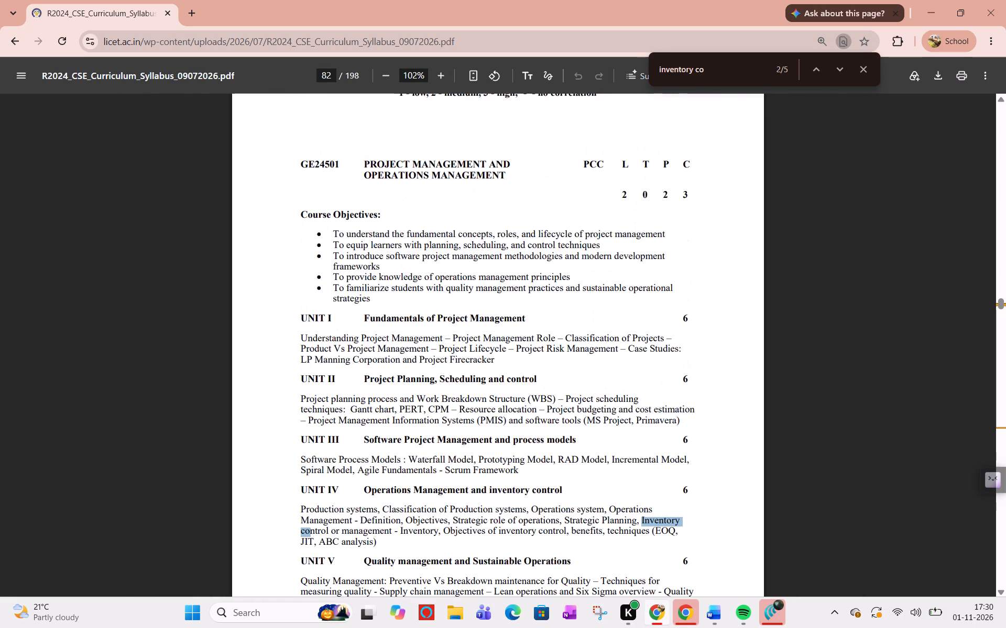
{"action": "scroll", "coordinate": [300, 142], "scroll_direction": "up", "scroll_amount": 1}
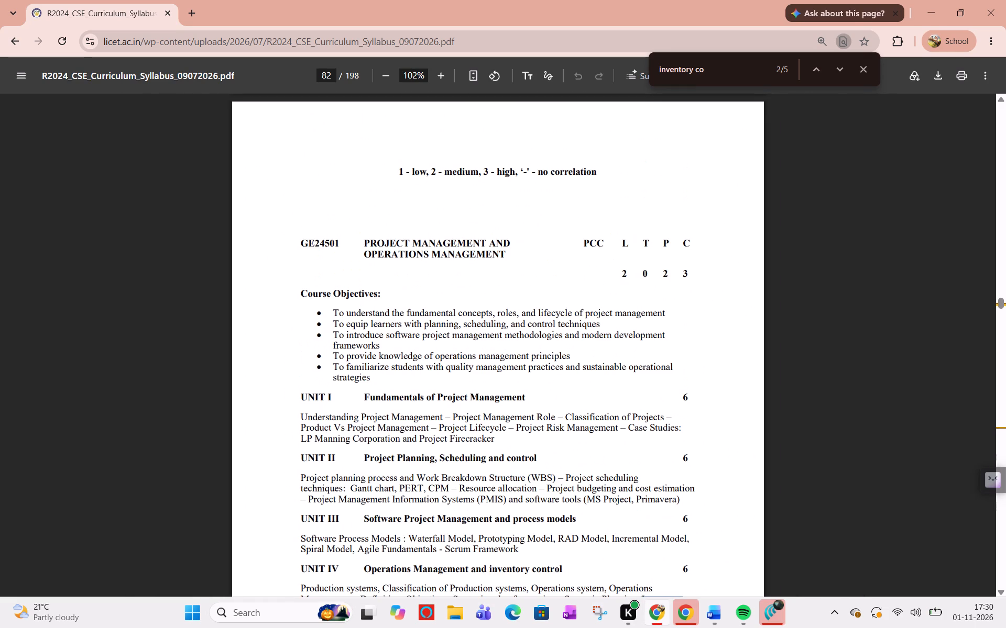
{"action": "left_click_drag", "start_coordinate": [362, 239], "coordinate": [510, 253]}
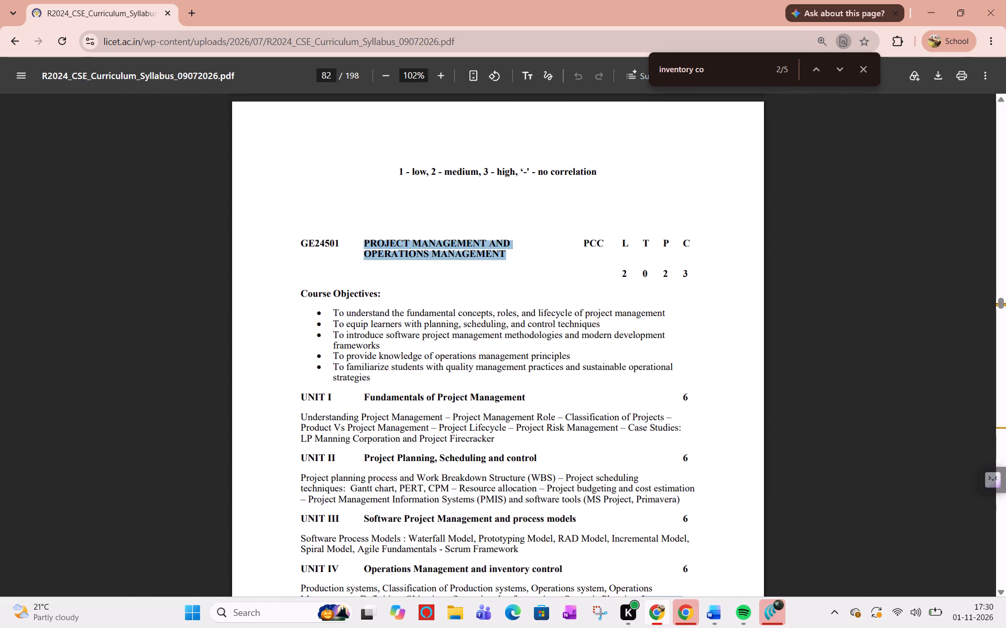
{"action": "left_click_drag", "start_coordinate": [510, 253], "coordinate": [507, 253]}
{"action": "key", "text": "ctrl+c"}
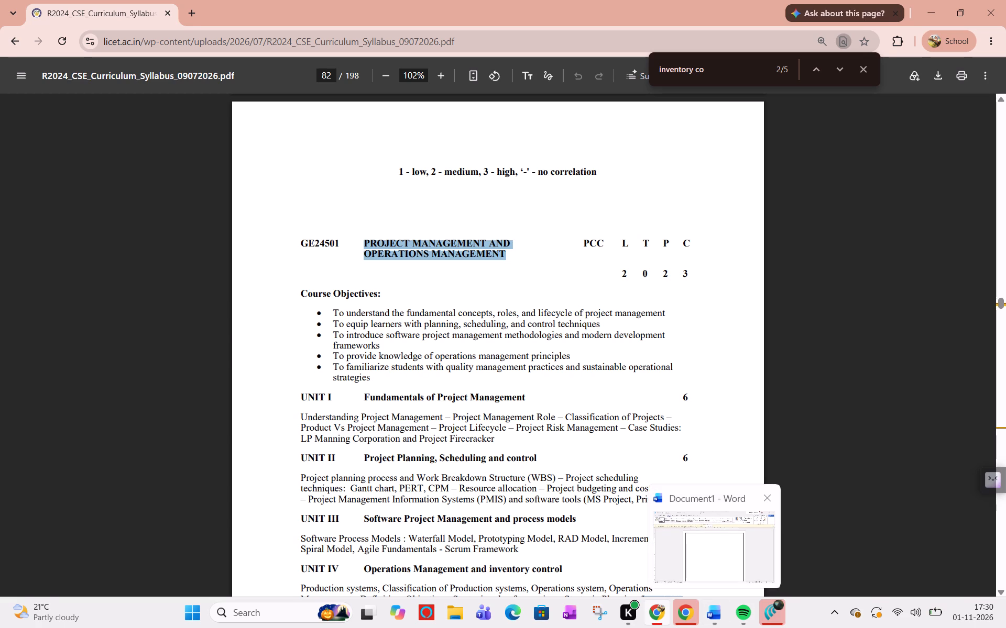
{"action": "left_click", "coordinate": [724, 577]}
{"action": "key", "text": "ctrl+v"}
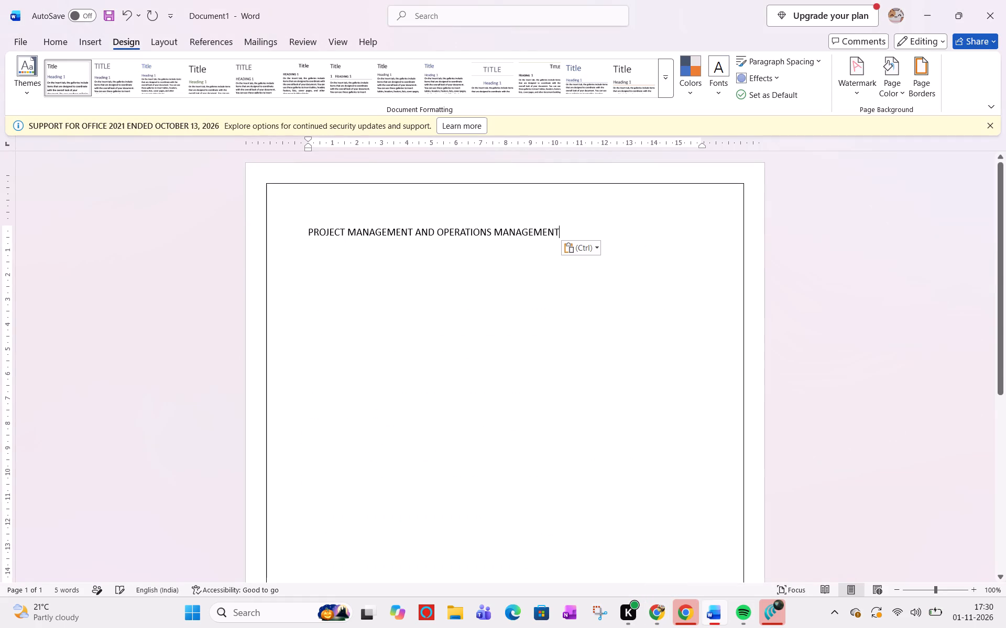
Shift the pasted course title toward the middle of its line with leading spaces.
{"action": "left_click", "coordinate": [305, 234]}
{"action": "key", "text": "space"}
{"action": "key", "text": "space"}
{"action": "key", "text": "space"}
{"action": "key", "text": "space"}
{"action": "key", "text": "space"}
{"action": "key", "text": "space"}
{"action": "key", "text": "space"}
{"action": "key", "text": "space"}
{"action": "key", "text": "space"}
{"action": "key", "text": "space"}
{"action": "key", "text": "space"}
{"action": "key", "text": "space"}
{"action": "key", "text": "space"}
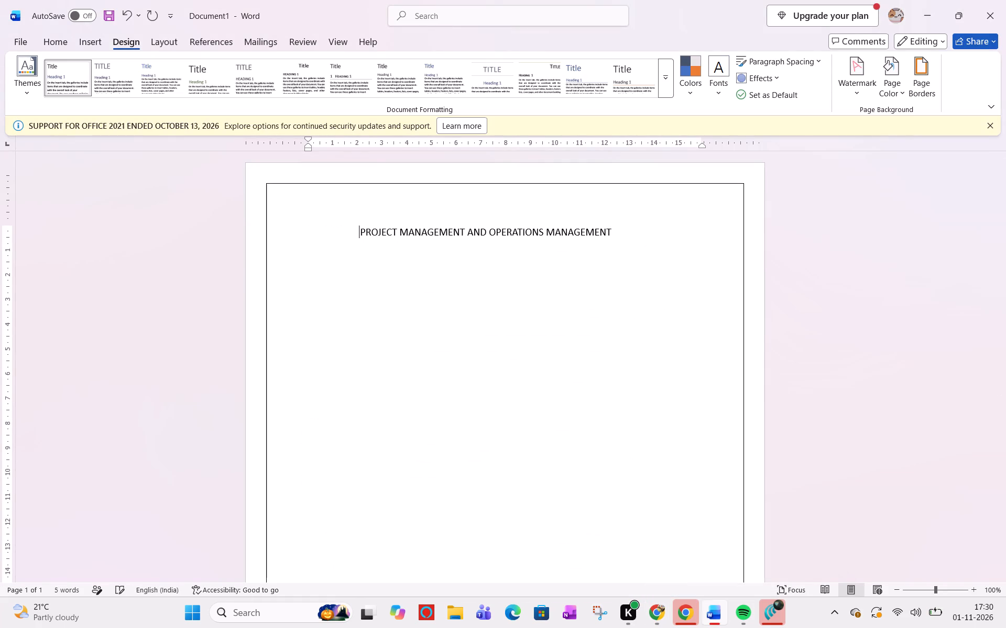
{"action": "key", "text": "BackSpace"}
Make the course title at the top of the page bold and underlined.
{"action": "left_click", "coordinate": [308, 234]}
{"action": "scroll", "coordinate": [357, 98], "scroll_direction": "up", "scroll_amount": 1}
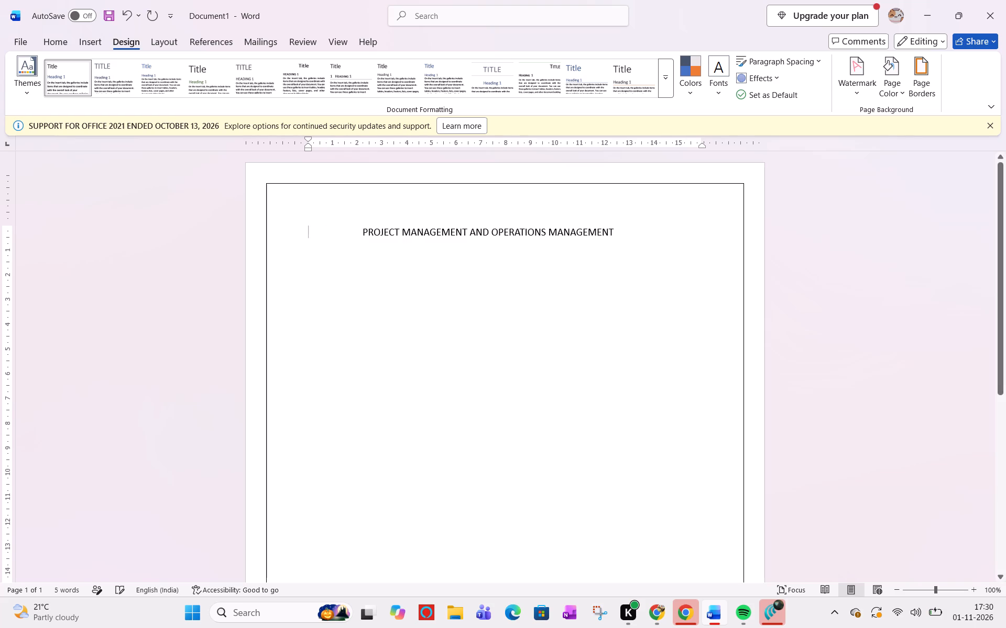
{"action": "scroll", "coordinate": [378, 208], "scroll_direction": "up", "scroll_amount": 1}
{"action": "left_click_drag", "start_coordinate": [360, 232], "coordinate": [678, 212]}
{"action": "scroll", "coordinate": [414, 233], "scroll_direction": "right", "scroll_amount": 1}
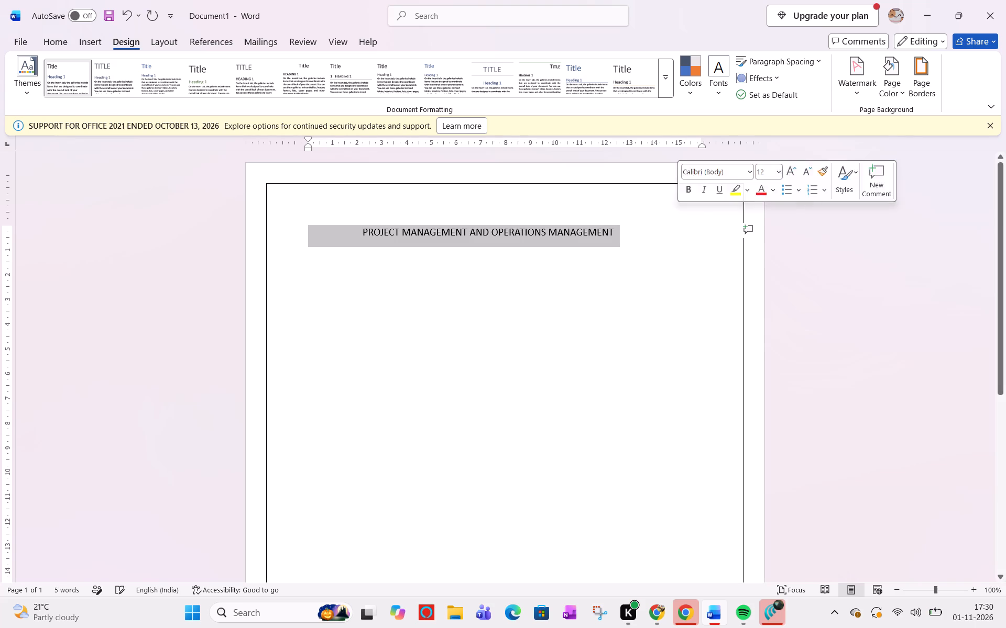
{"action": "left_click", "coordinate": [61, 42]}
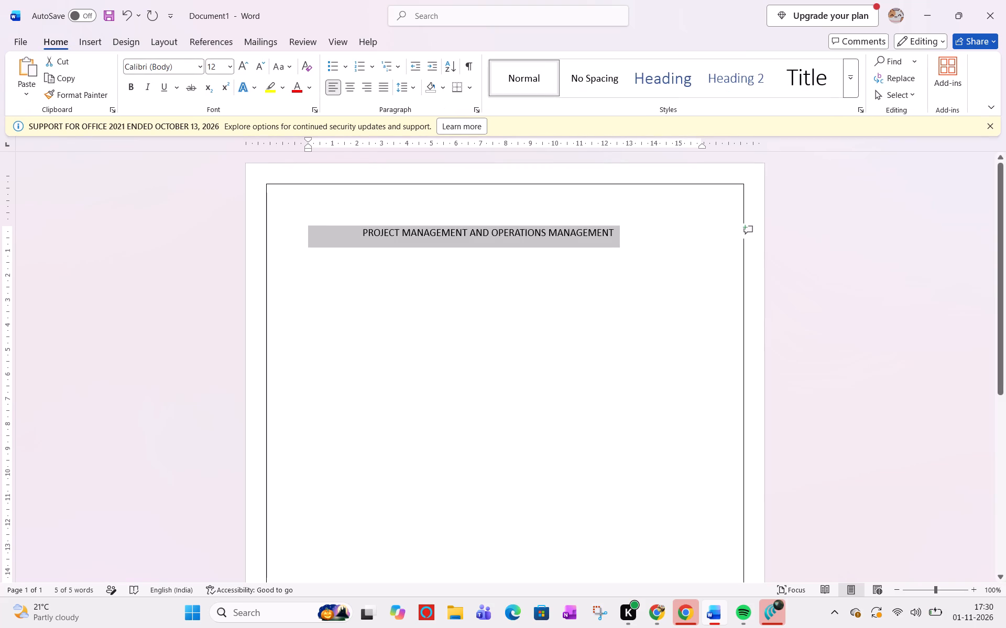
{"action": "left_click", "coordinate": [128, 88]}
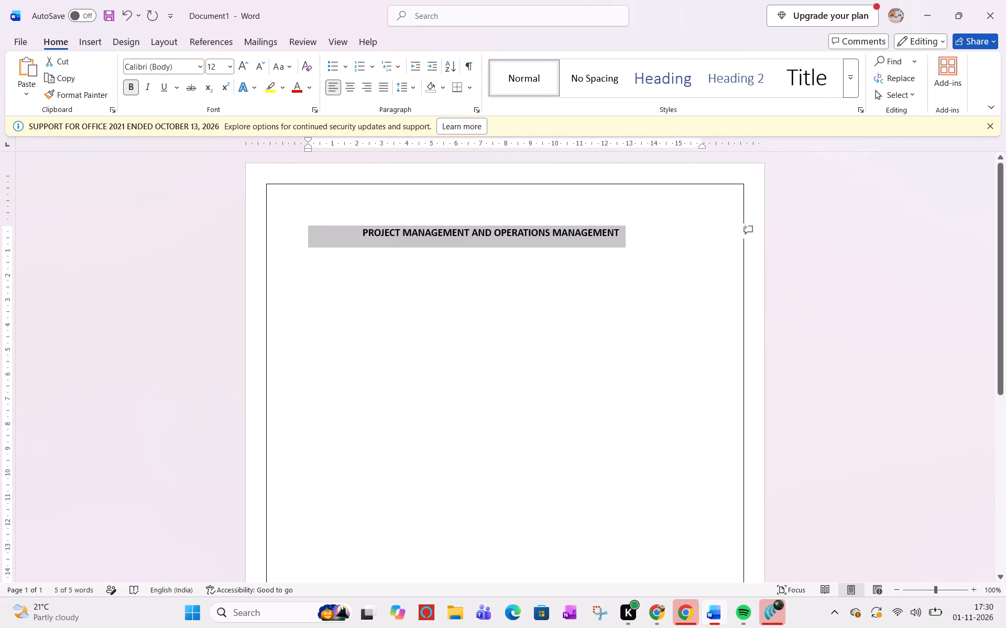
{"action": "left_click", "coordinate": [507, 355]}
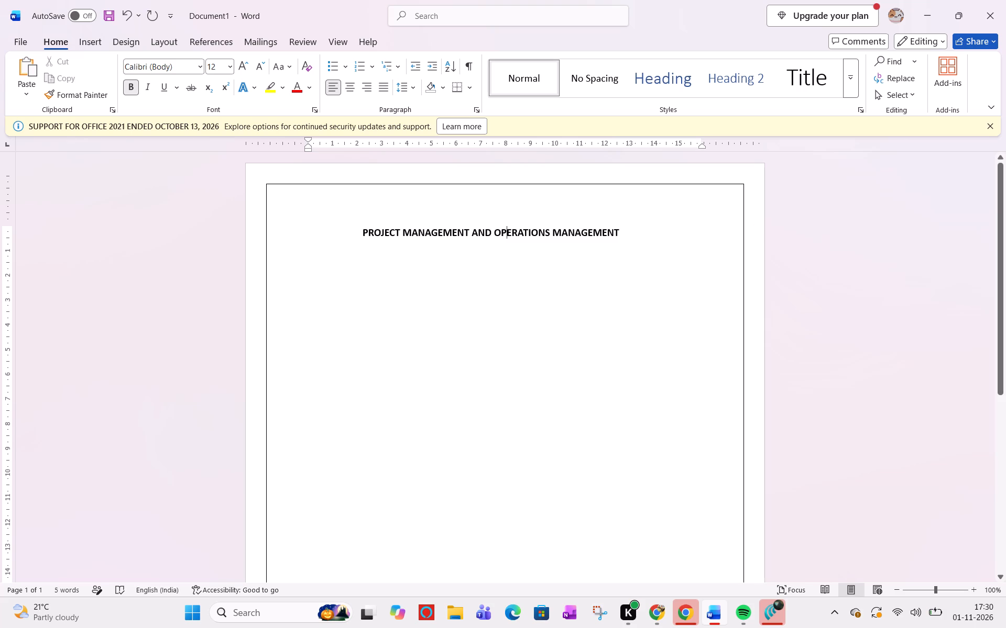
{"action": "left_click_drag", "start_coordinate": [363, 232], "coordinate": [598, 245]}
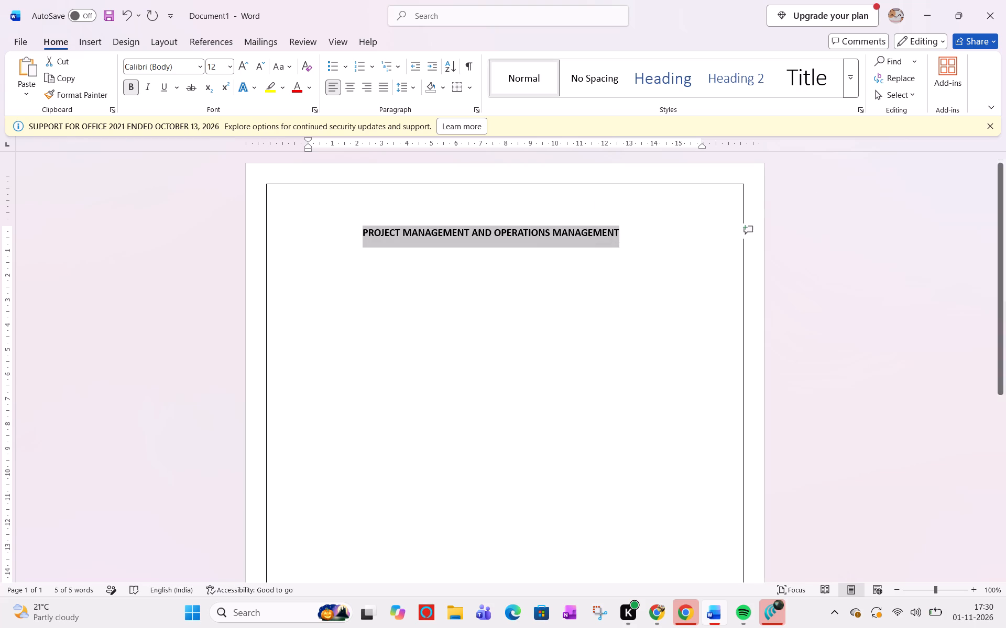
{"action": "left_click", "coordinate": [169, 87]}
{"action": "left_click", "coordinate": [512, 352]}
In the curriculum PDF in Chrome, copy the syllabus text from the UNIT I heading through the end of UNIT V.
{"action": "left_click", "coordinate": [717, 627]}
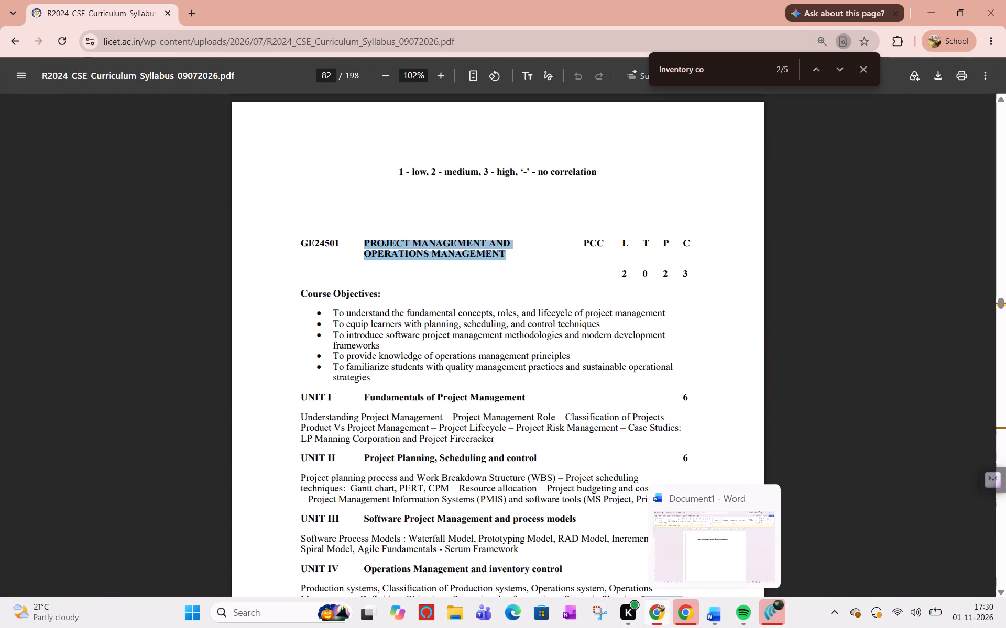
{"action": "left_click", "coordinate": [442, 378]}
{"action": "scroll", "coordinate": [442, 378], "scroll_direction": "down", "scroll_amount": 2}
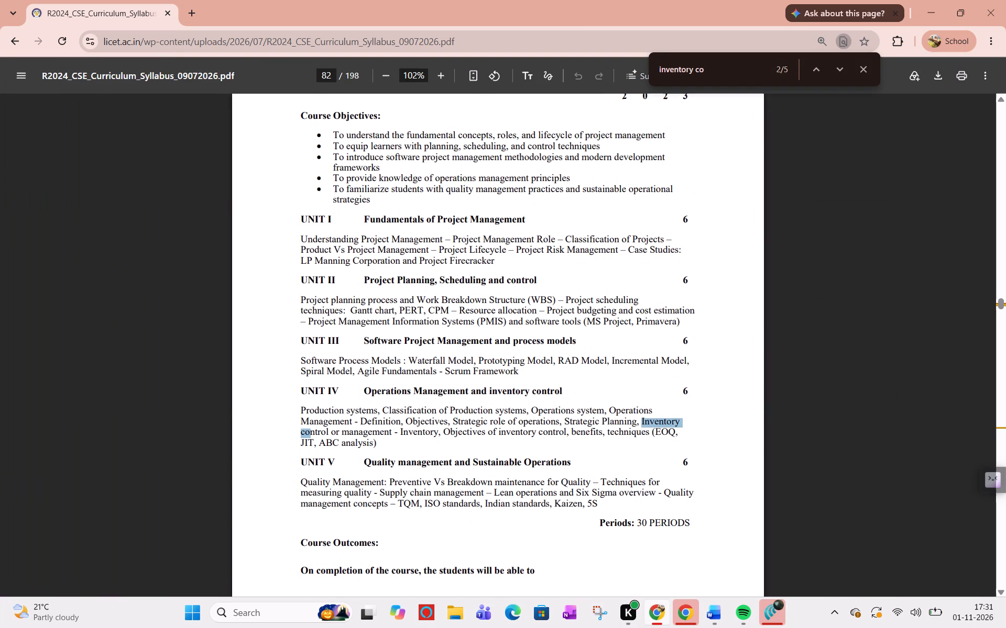
{"action": "scroll", "coordinate": [442, 378], "scroll_direction": "down", "scroll_amount": 1}
{"action": "left_click_drag", "start_coordinate": [301, 220], "coordinate": [500, 272]}
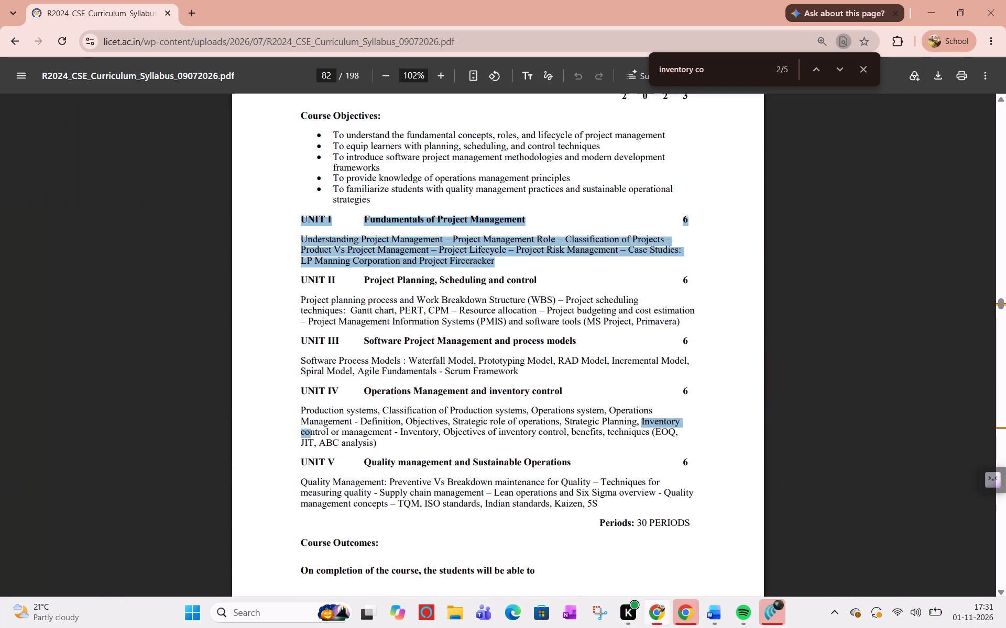
{"action": "left_click_drag", "start_coordinate": [500, 272], "coordinate": [596, 500]}
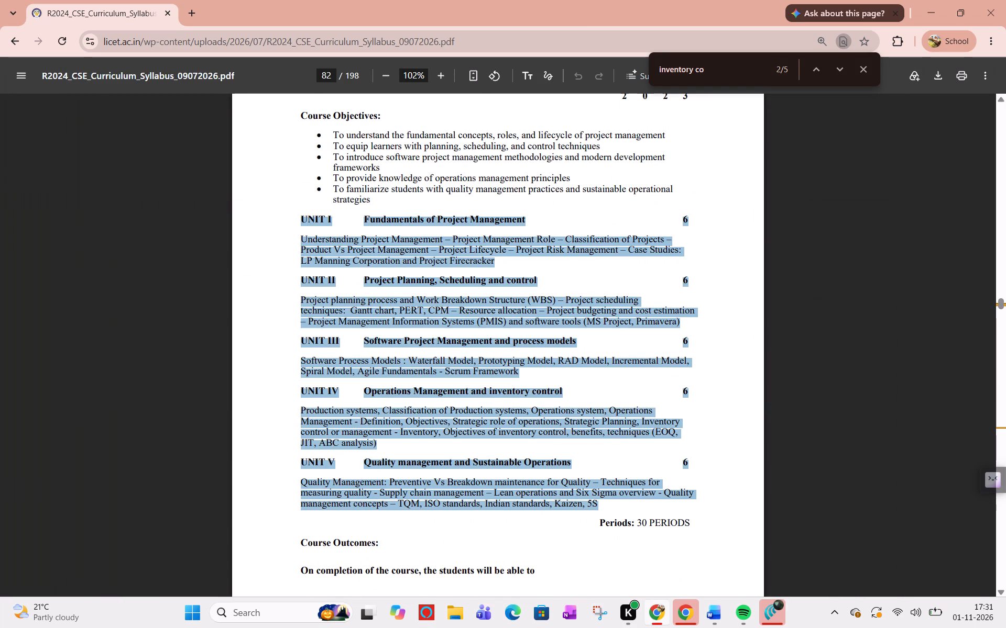
{"action": "key", "text": "ctrl+c"}
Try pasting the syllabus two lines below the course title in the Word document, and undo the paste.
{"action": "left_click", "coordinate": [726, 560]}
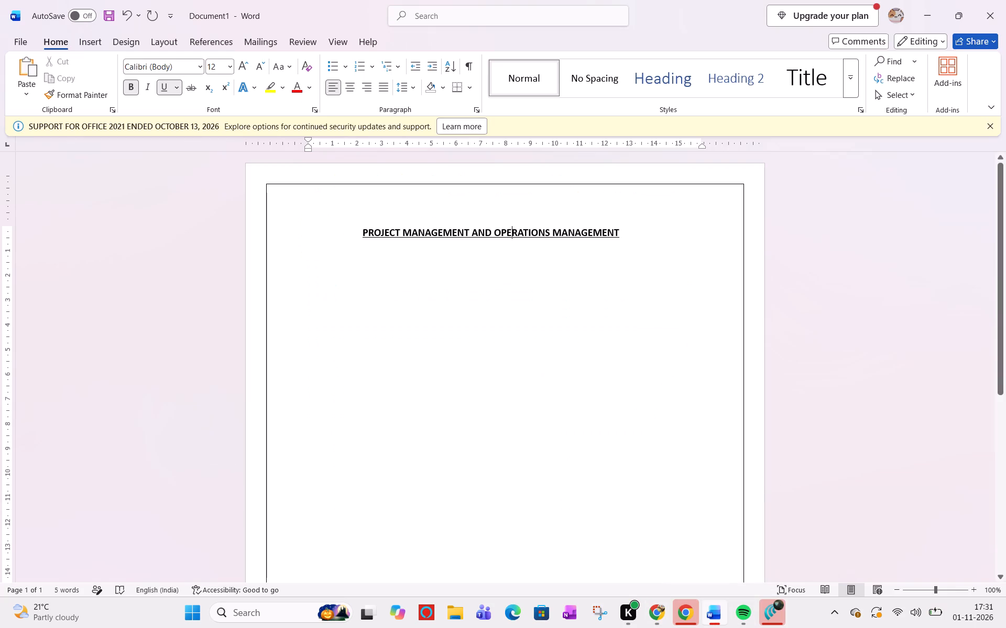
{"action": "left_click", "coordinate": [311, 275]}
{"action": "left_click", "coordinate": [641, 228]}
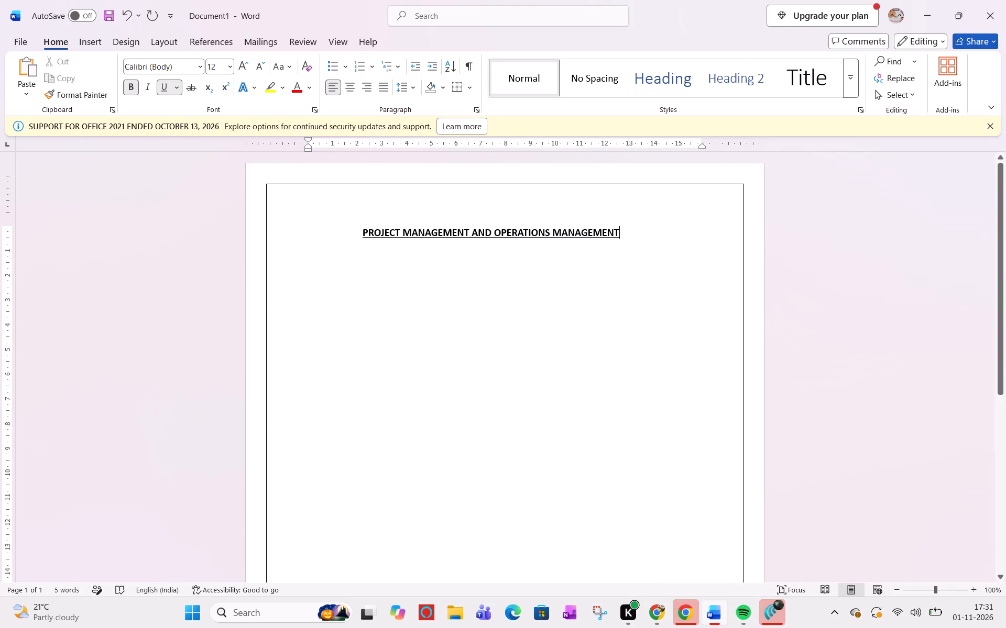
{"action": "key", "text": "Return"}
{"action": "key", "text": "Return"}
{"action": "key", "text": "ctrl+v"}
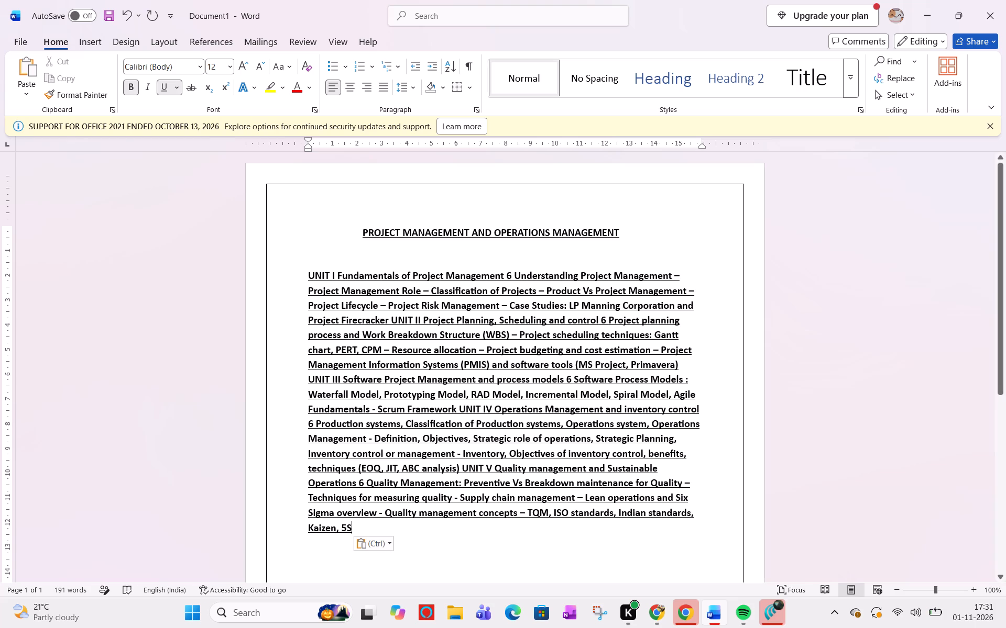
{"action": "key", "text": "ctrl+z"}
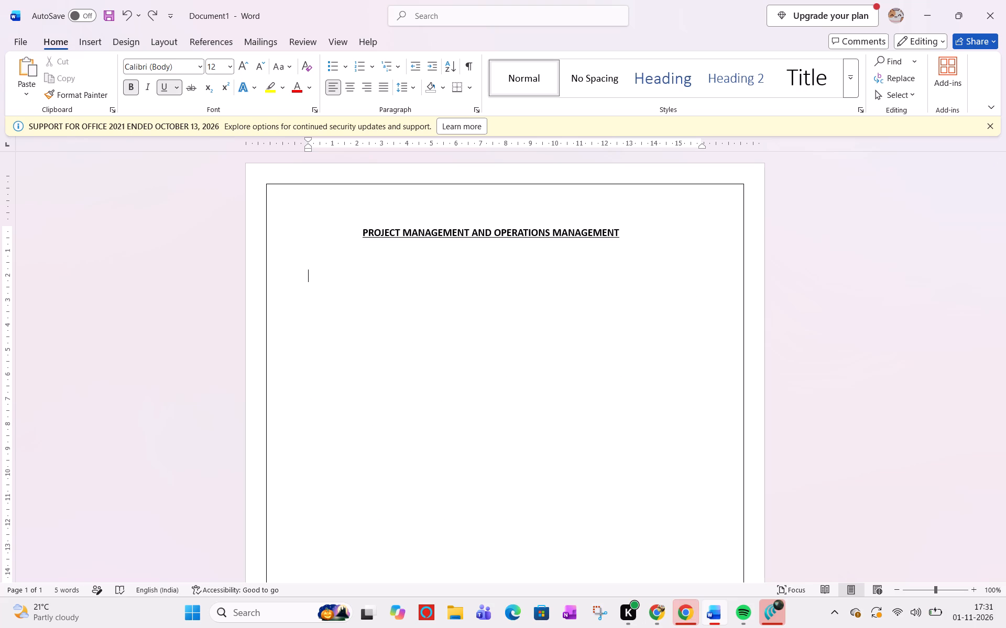
Open Online Notepad in a new Chrome tab and replace its existing code with the copied syllabus text.
{"action": "left_click", "coordinate": [712, 616]}
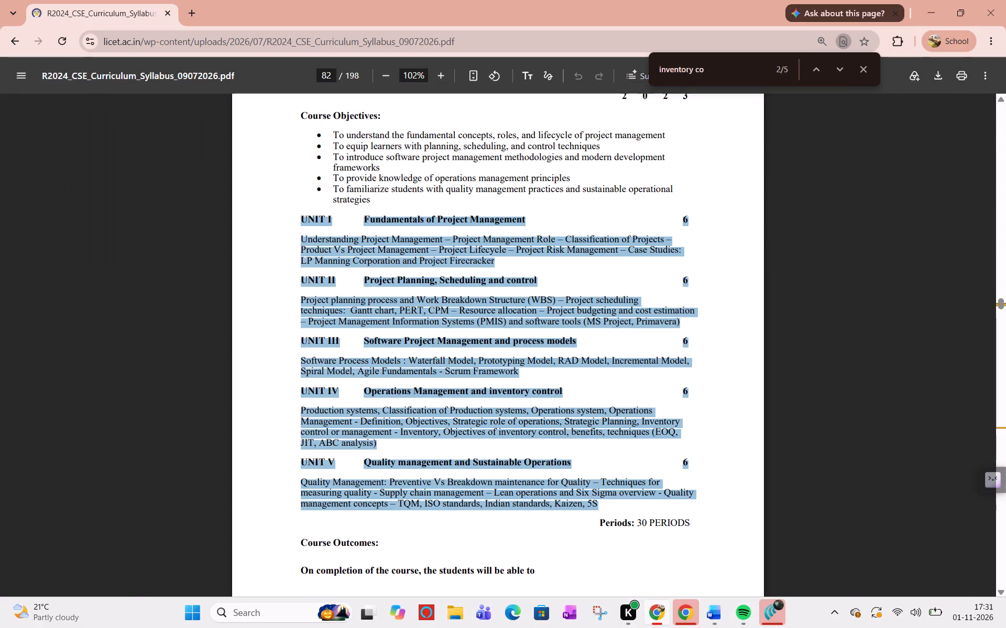
{"action": "left_click", "coordinate": [198, 7]}
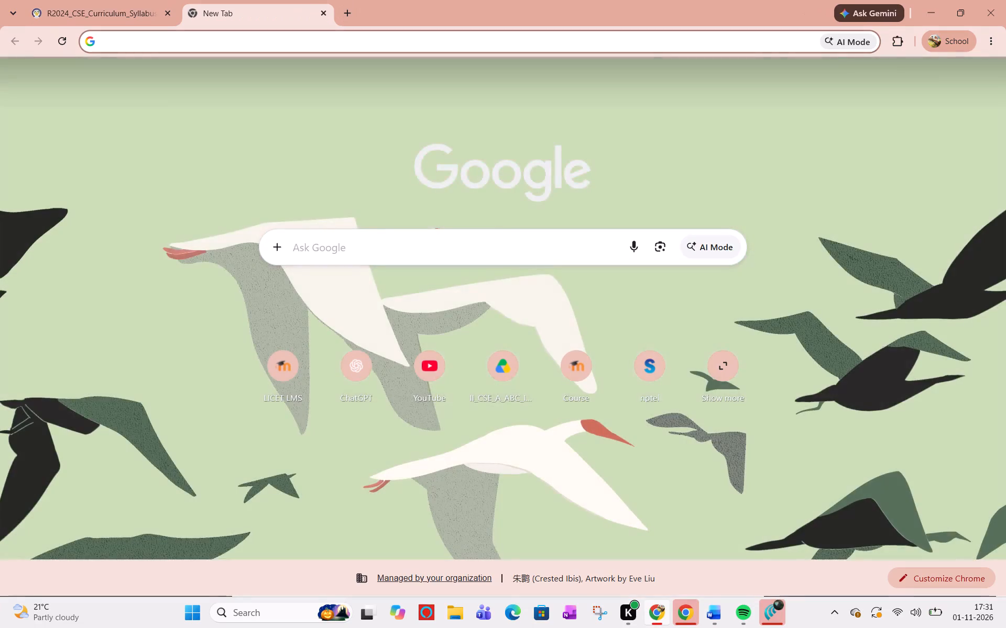
{"action": "type", "text": "onli"}
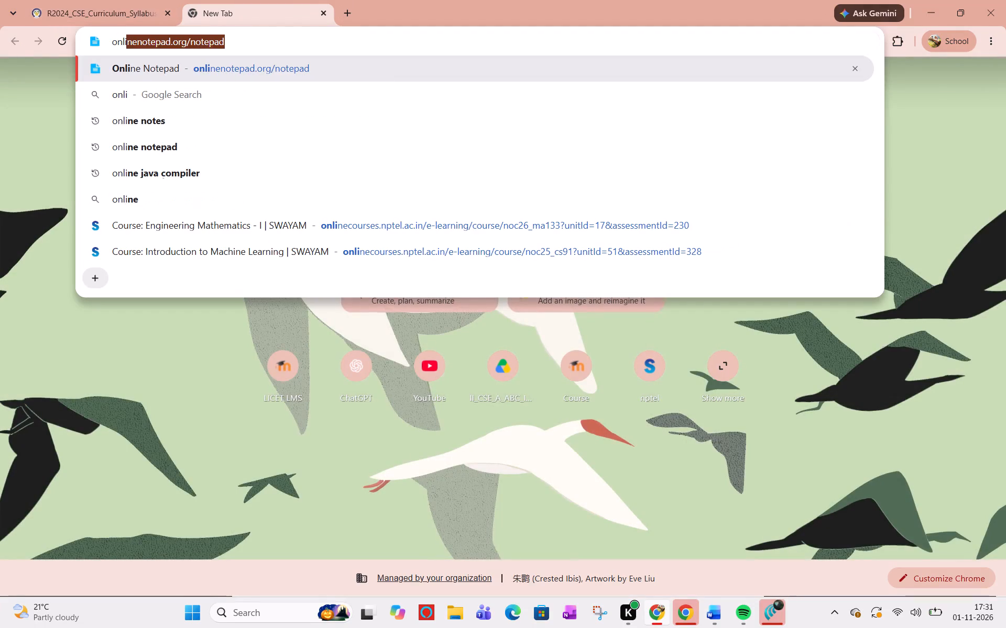
{"action": "left_click", "coordinate": [114, 73]}
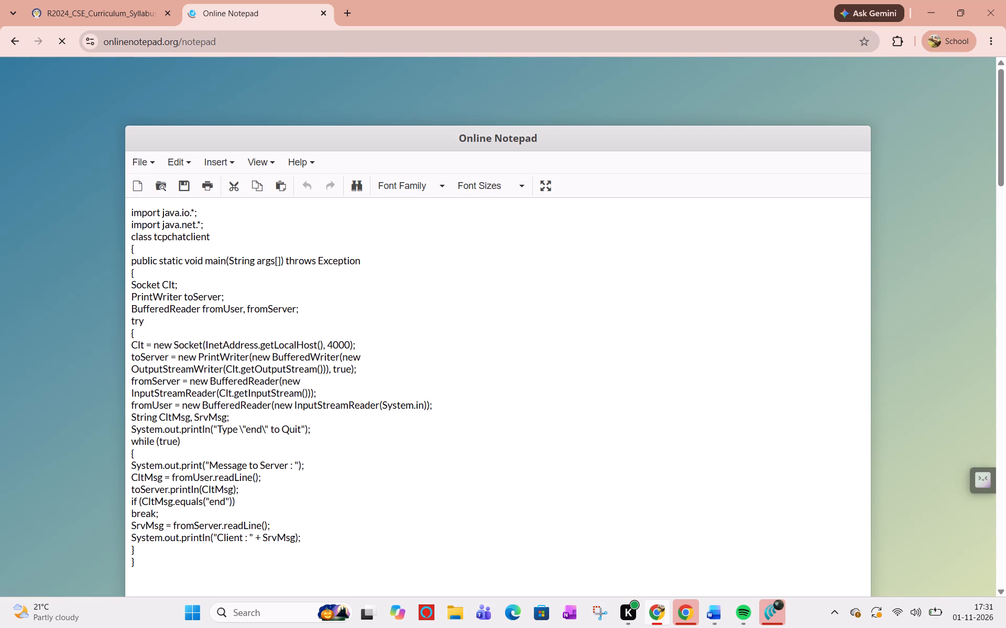
{"action": "left_click", "coordinate": [175, 561]}
{"action": "left_click_drag", "start_coordinate": [175, 561], "coordinate": [90, 189]}
{"action": "key", "text": "BackSpace"}
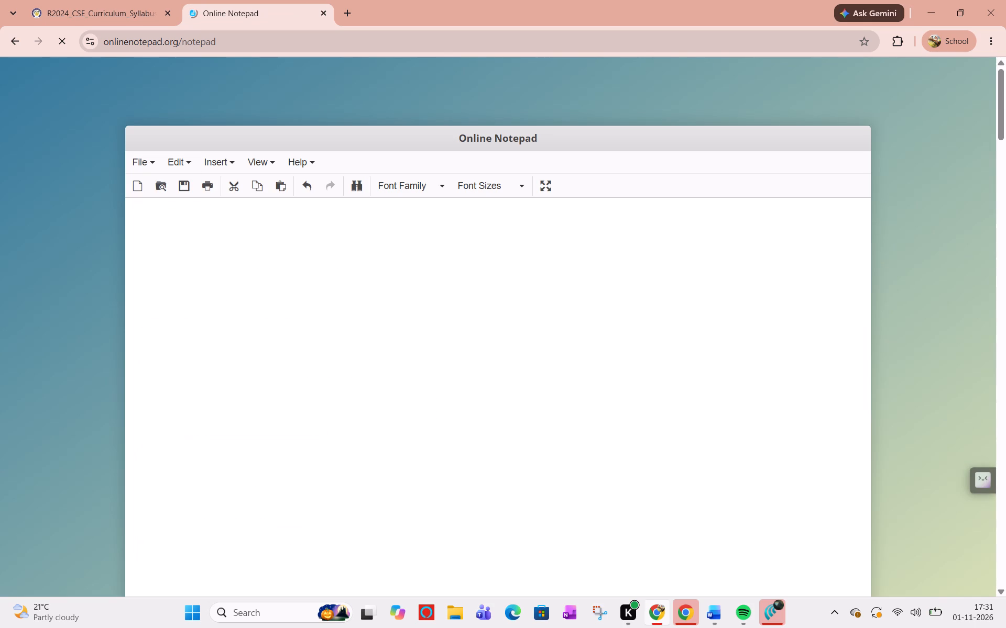
{"action": "key", "text": "ctrl+v"}
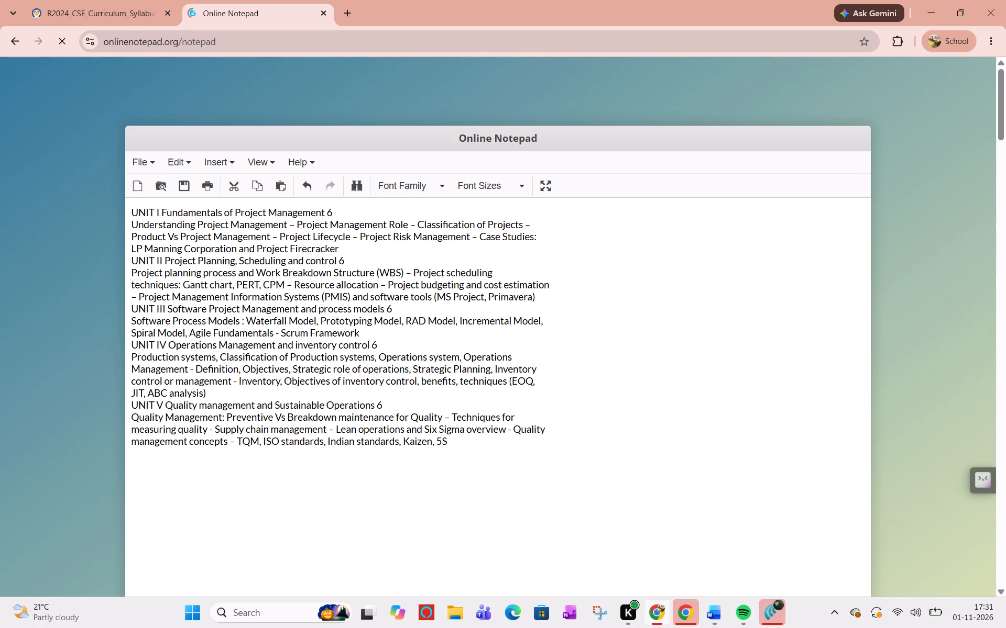
Copy the whole syllabus from Online Notepad and paste it two lines below the course title in the Word document.
{"action": "left_click_drag", "start_coordinate": [132, 207], "coordinate": [659, 439]}
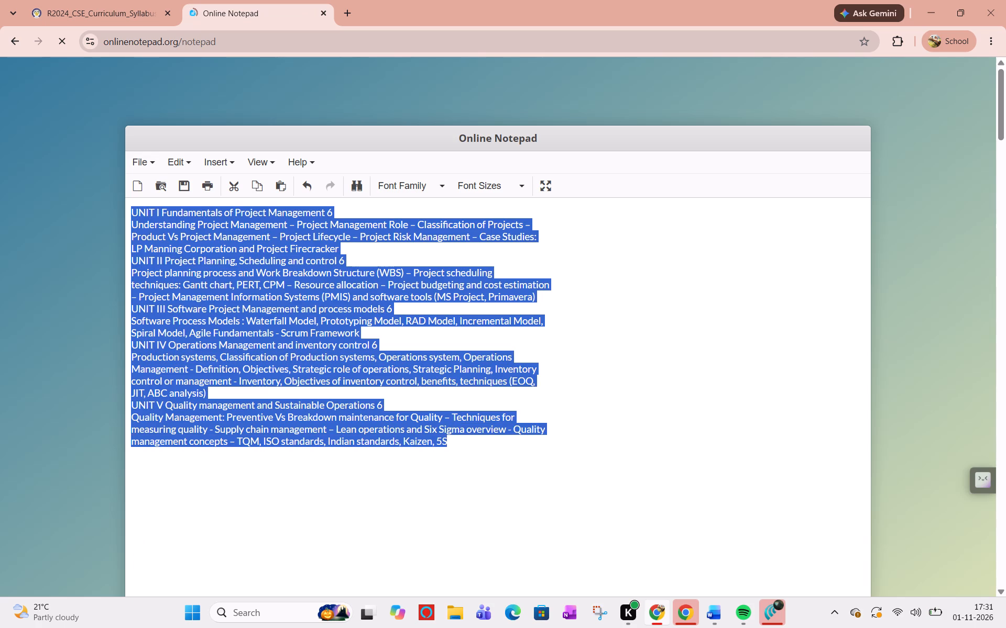
{"action": "left_click_drag", "start_coordinate": [659, 439], "coordinate": [660, 441]}
{"action": "key", "text": "ctrl+c"}
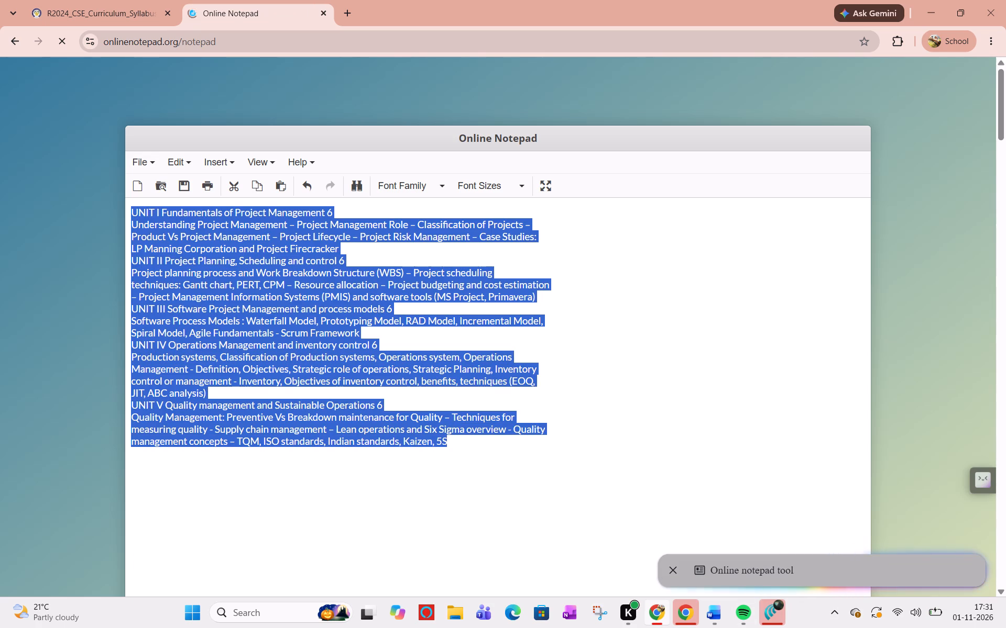
{"action": "left_click", "coordinate": [742, 565]}
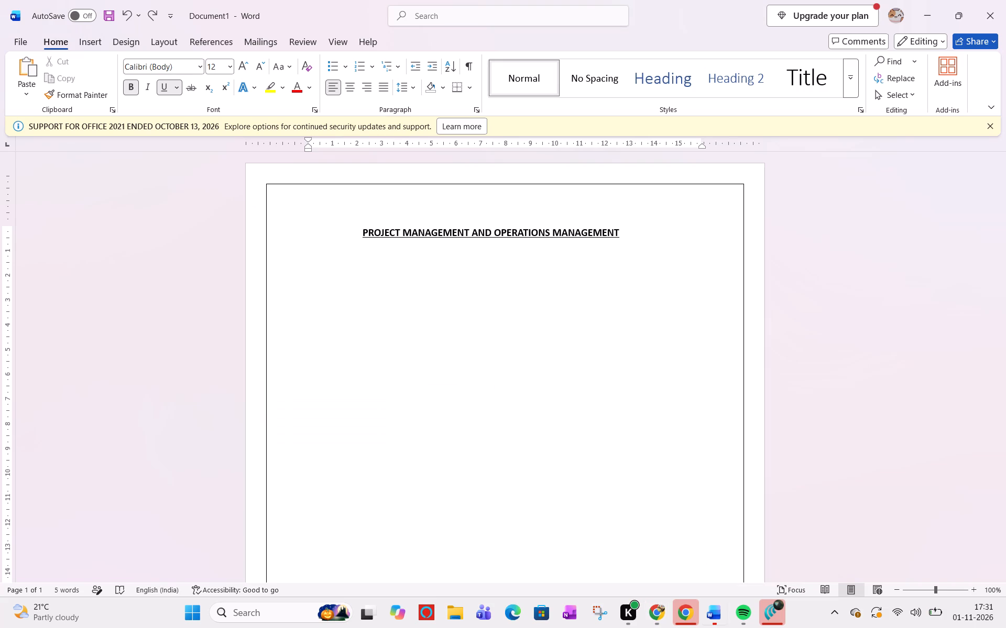
{"action": "left_click", "coordinate": [631, 237]}
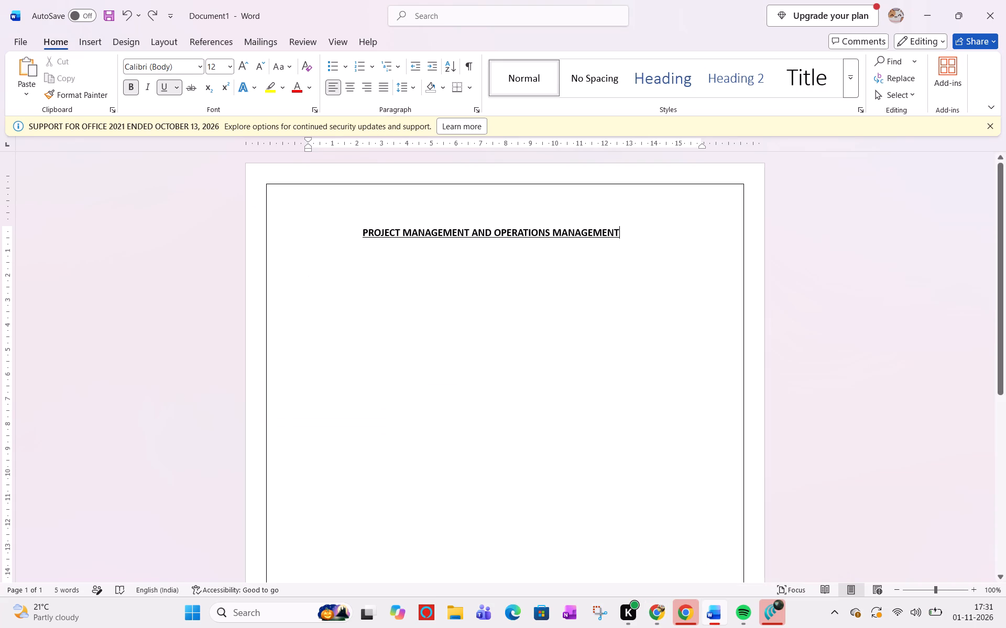
{"action": "key", "text": "Return"}
{"action": "key", "text": "Return"}
{"action": "key", "text": "ctrl+v"}
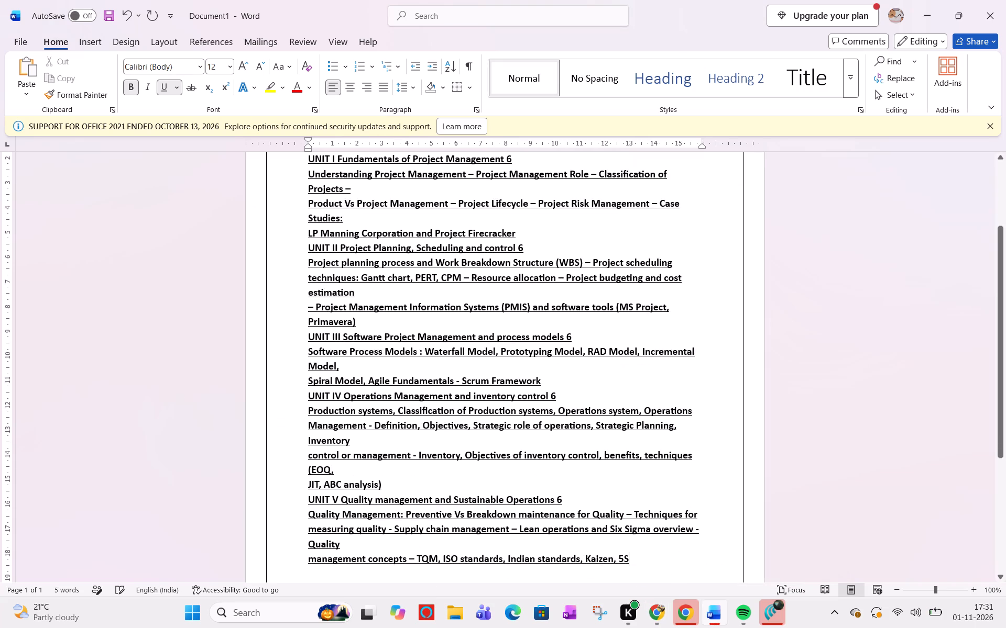
Remove the underline from all of the pasted UNIT I to UNIT V syllabus text.
{"action": "scroll", "coordinate": [631, 237], "scroll_direction": "up", "scroll_amount": 1}
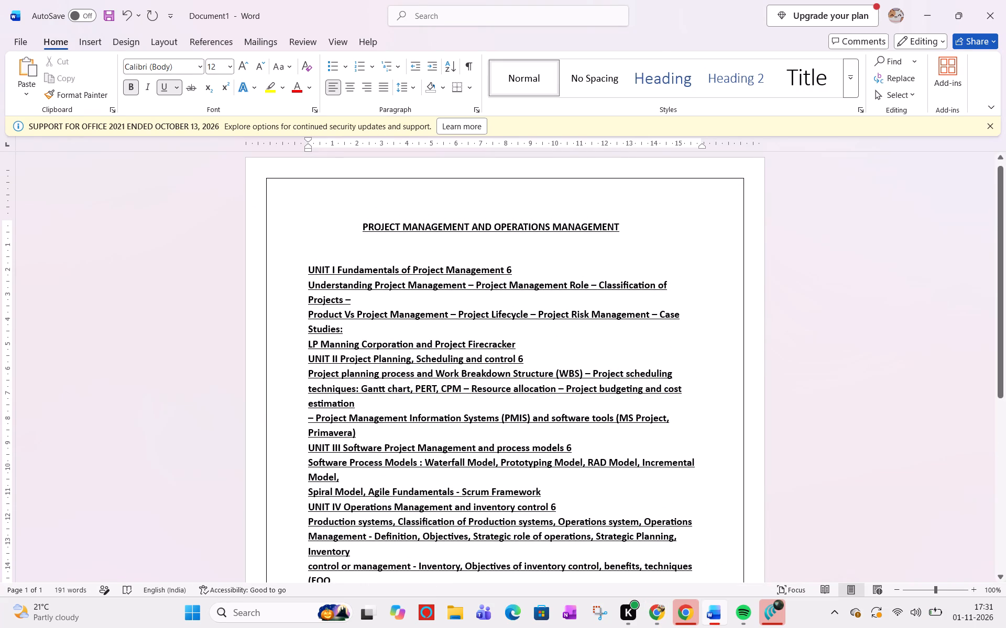
{"action": "left_click_drag", "start_coordinate": [308, 274], "coordinate": [409, 609]}
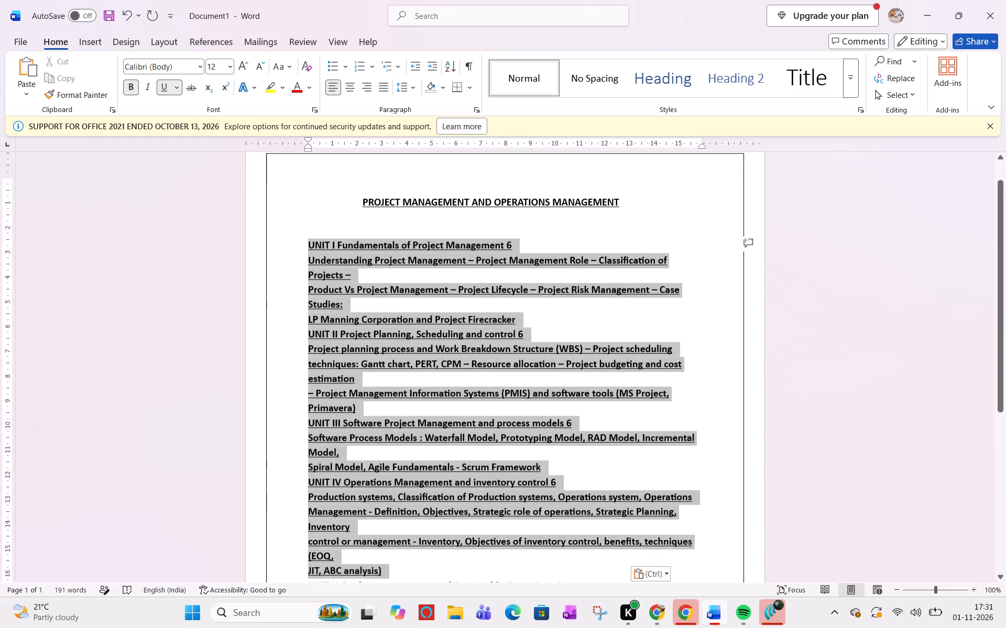
{"action": "left_click_drag", "start_coordinate": [409, 609], "coordinate": [438, 438]}
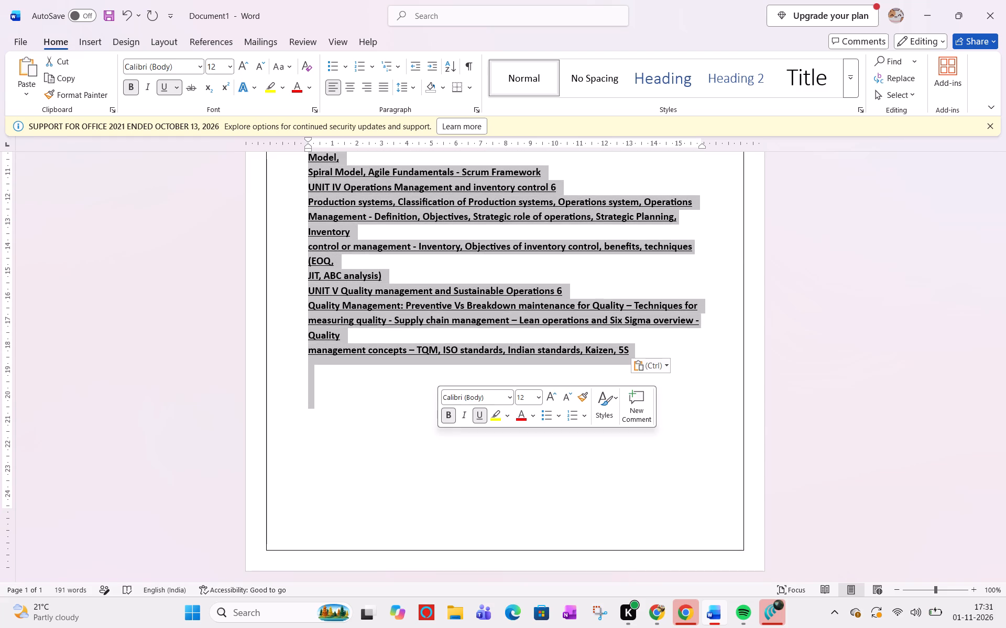
{"action": "left_click", "coordinate": [477, 412]}
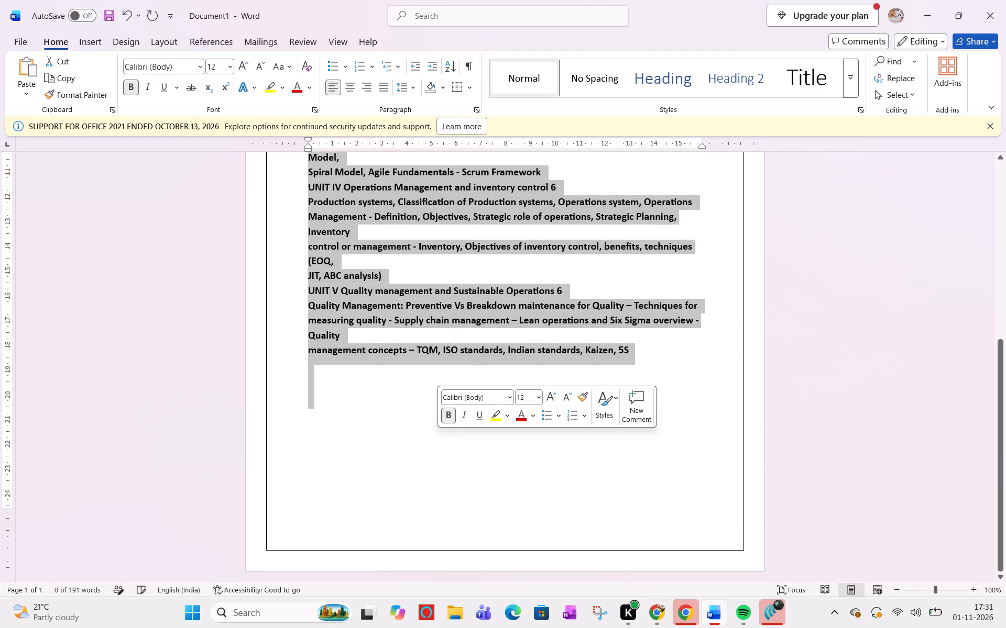
Remove bold from the UNIT I topic text, from "Understanding Project Management" to "Project Firecracker", keeping its heading bold.
{"action": "scroll", "coordinate": [409, 422], "scroll_direction": "up", "scroll_amount": 3}
{"action": "left_click", "coordinate": [368, 253]}
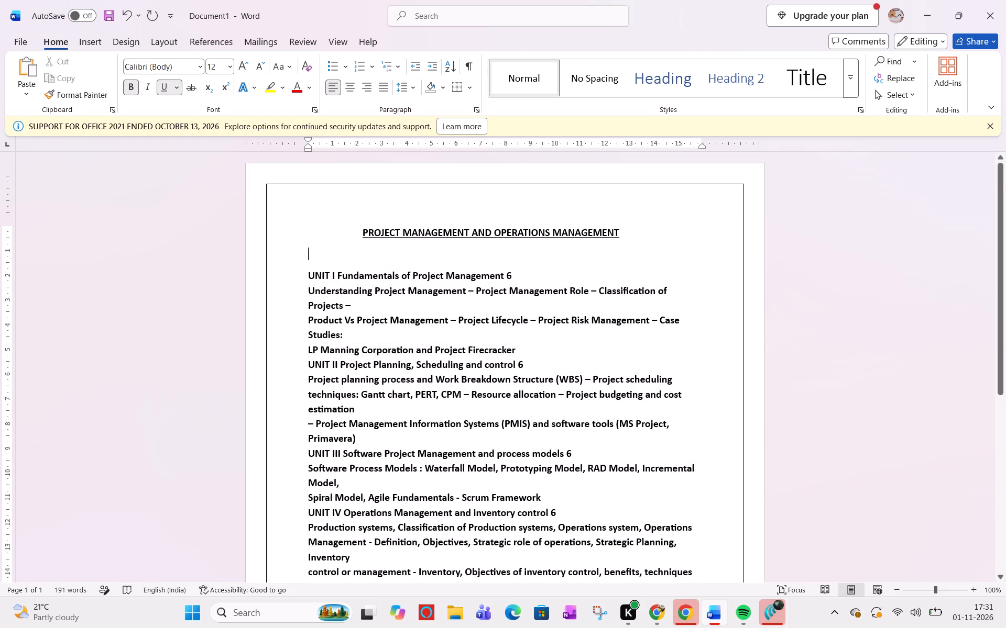
{"action": "left_click_drag", "start_coordinate": [309, 289], "coordinate": [375, 326]}
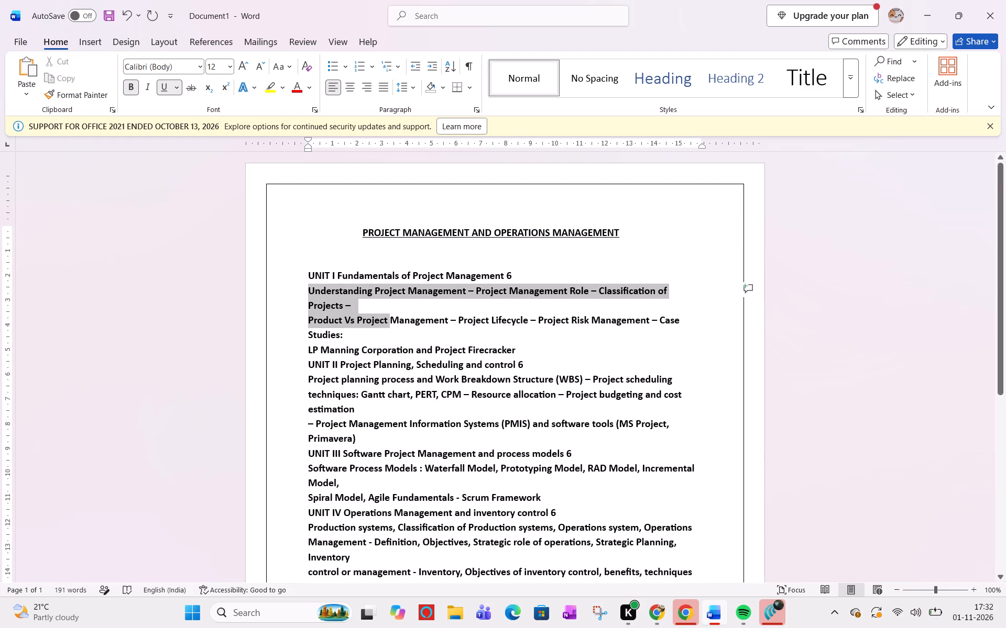
{"action": "left_click_drag", "start_coordinate": [375, 326], "coordinate": [504, 345]}
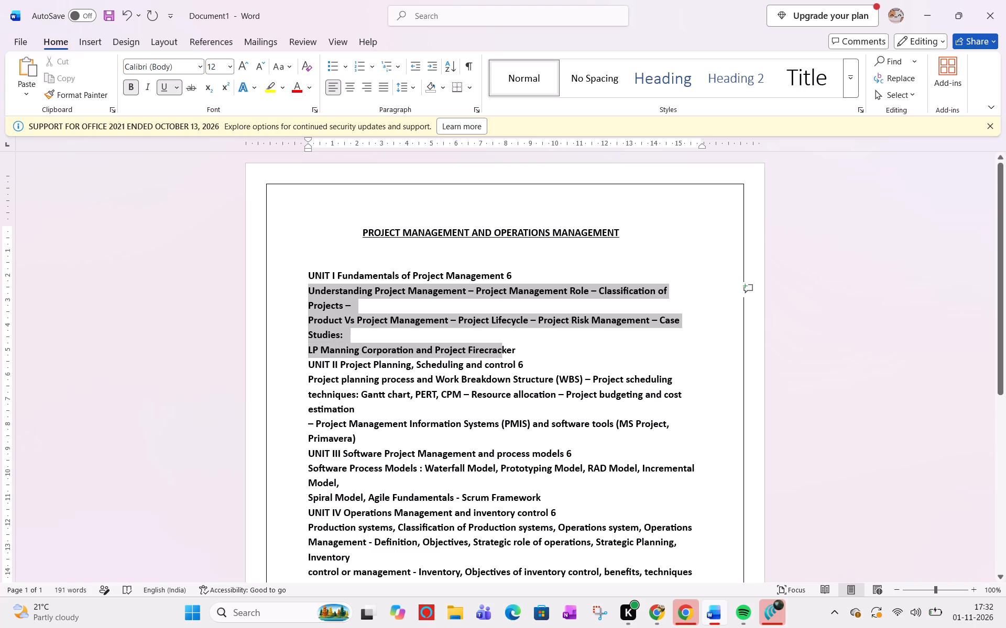
{"action": "left_click_drag", "start_coordinate": [504, 345], "coordinate": [517, 349]}
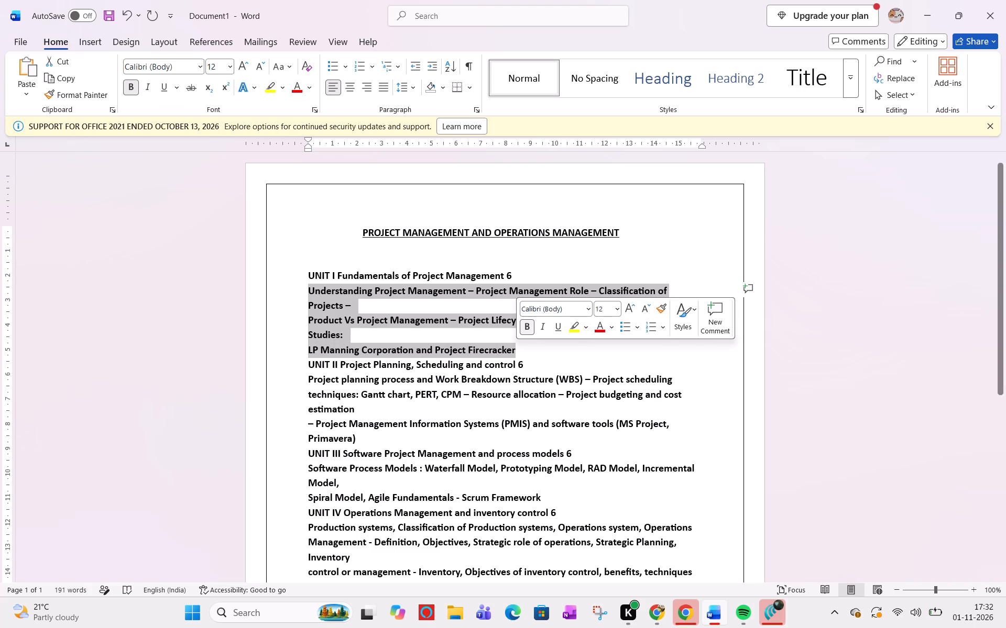
{"action": "left_click", "coordinate": [526, 326]}
Join the broken lines of the UNIT I topic text into one paragraph before "Product Vs Project Management" and "LP Manning Corporation".
{"action": "left_click", "coordinate": [318, 299]}
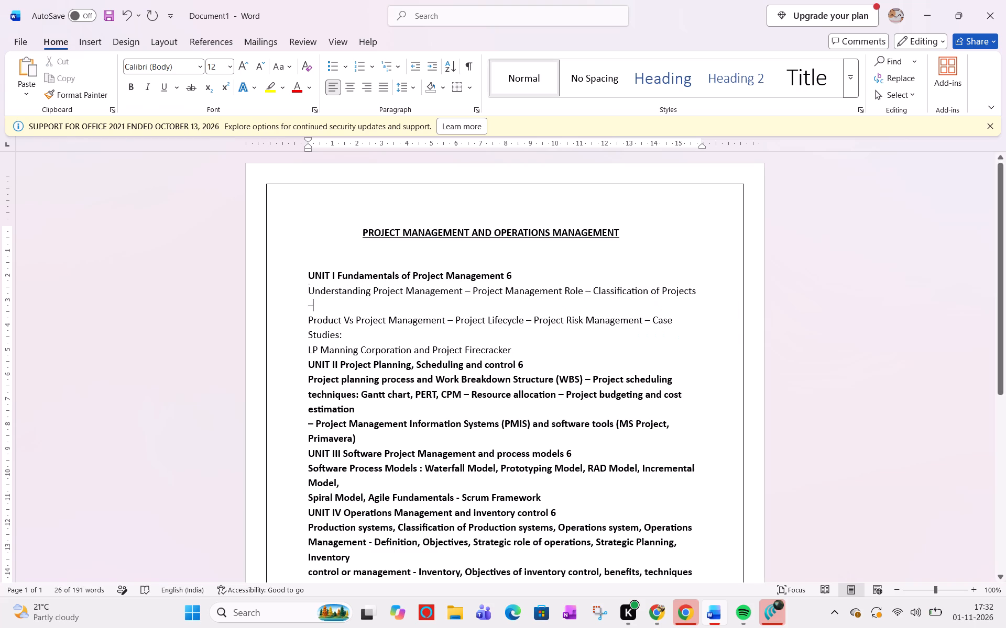
{"action": "left_click", "coordinate": [309, 316]}
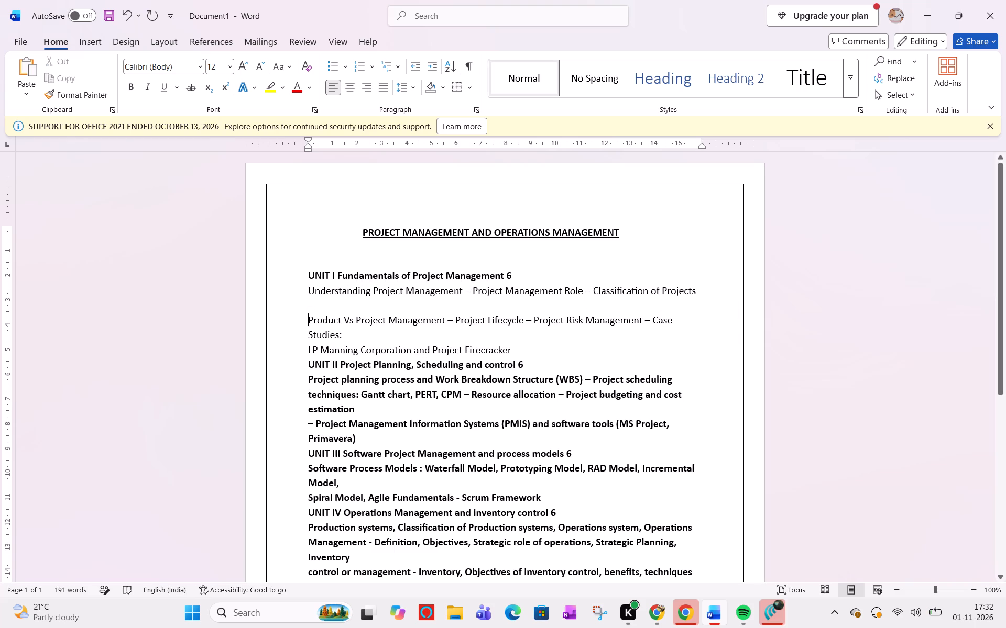
{"action": "key", "text": "BackSpace"}
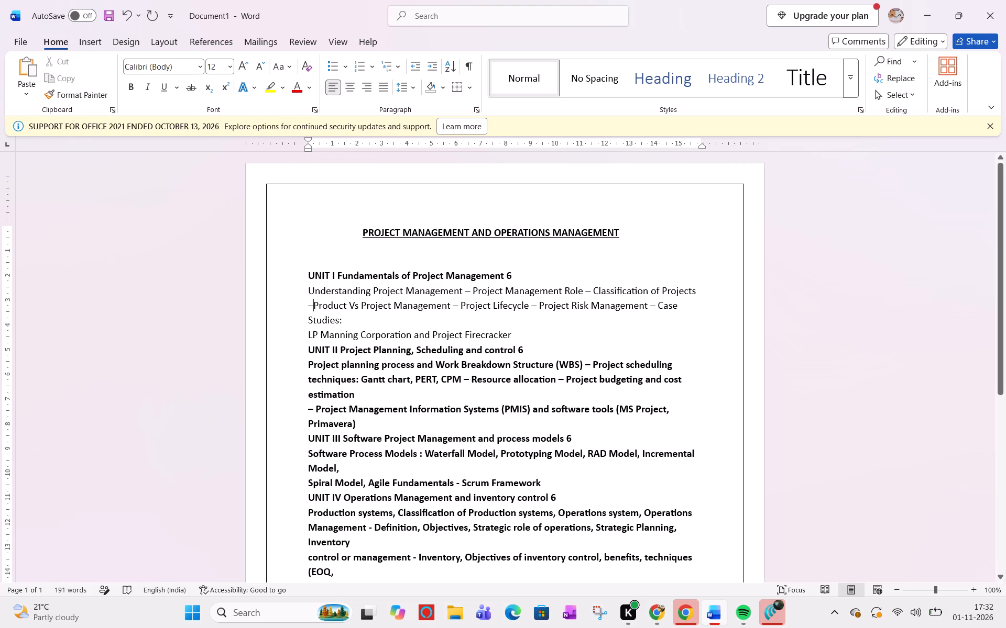
{"action": "left_click", "coordinate": [309, 333]}
{"action": "key", "text": "BackSpace"}
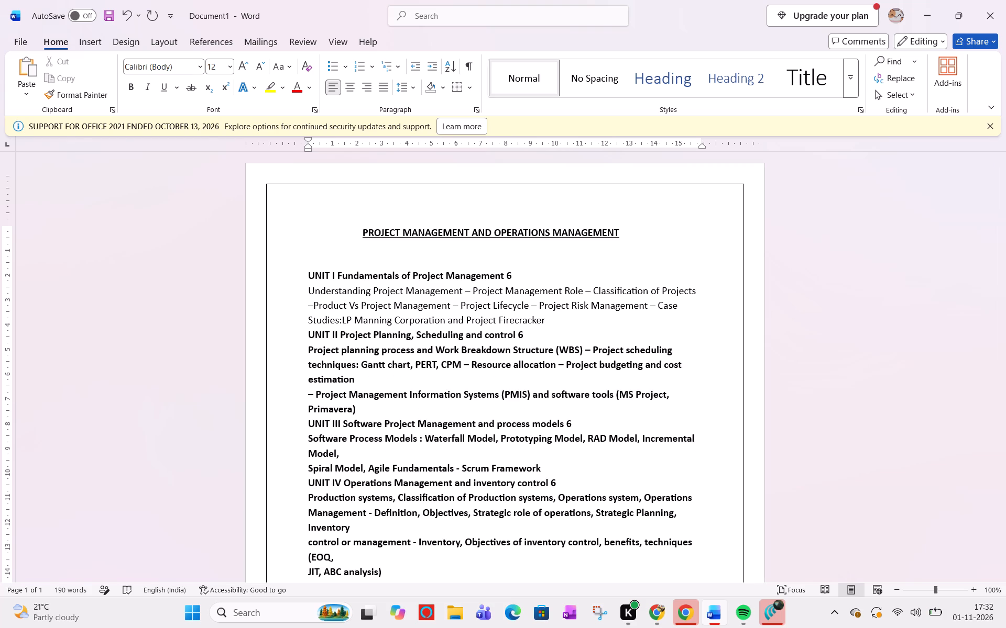
Remove bold from the UNIT II topic text and join its broken line before "– Project Management Information Systems", keeping the unit heading bold.
{"action": "scroll", "coordinate": [309, 333], "scroll_direction": "down", "scroll_amount": 1}
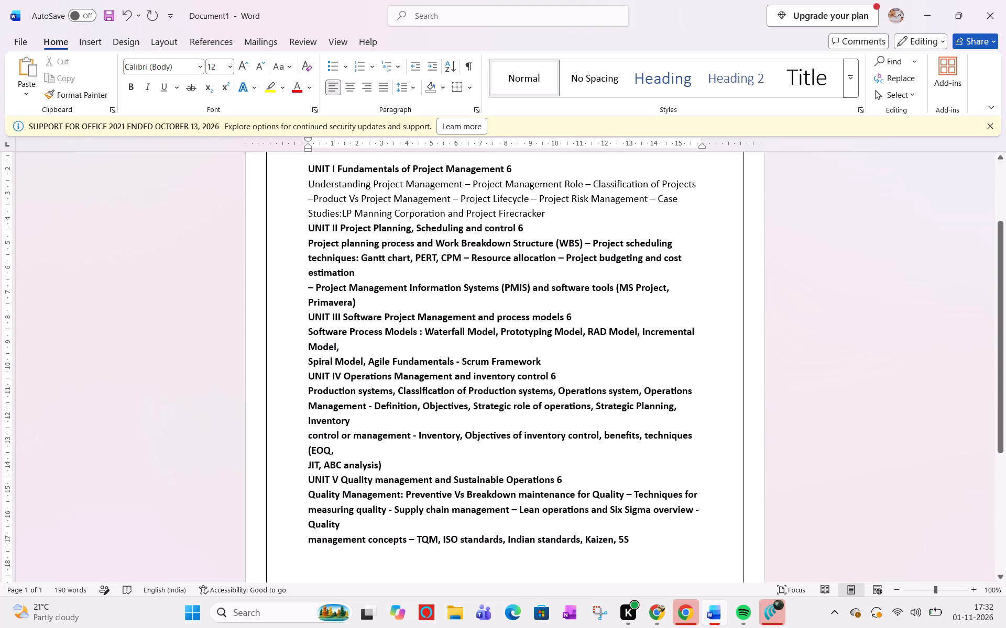
{"action": "scroll", "coordinate": [309, 333], "scroll_direction": "down", "scroll_amount": 1}
{"action": "left_click_drag", "start_coordinate": [308, 243], "coordinate": [308, 244]}
{"action": "left_click_drag", "start_coordinate": [308, 244], "coordinate": [363, 269]}
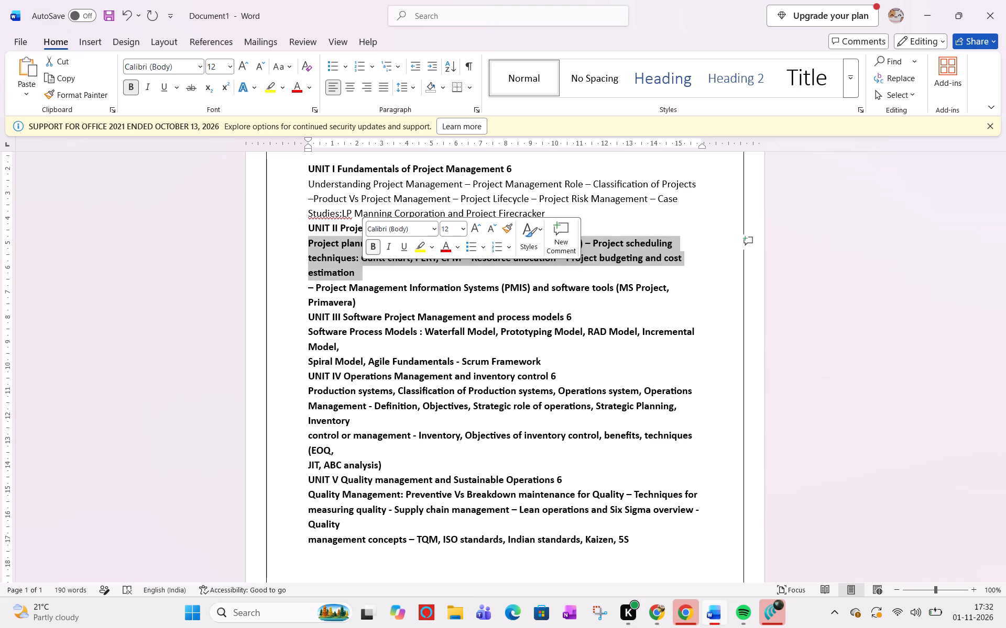
{"action": "left_click", "coordinate": [371, 251]}
{"action": "left_click", "coordinate": [348, 294]}
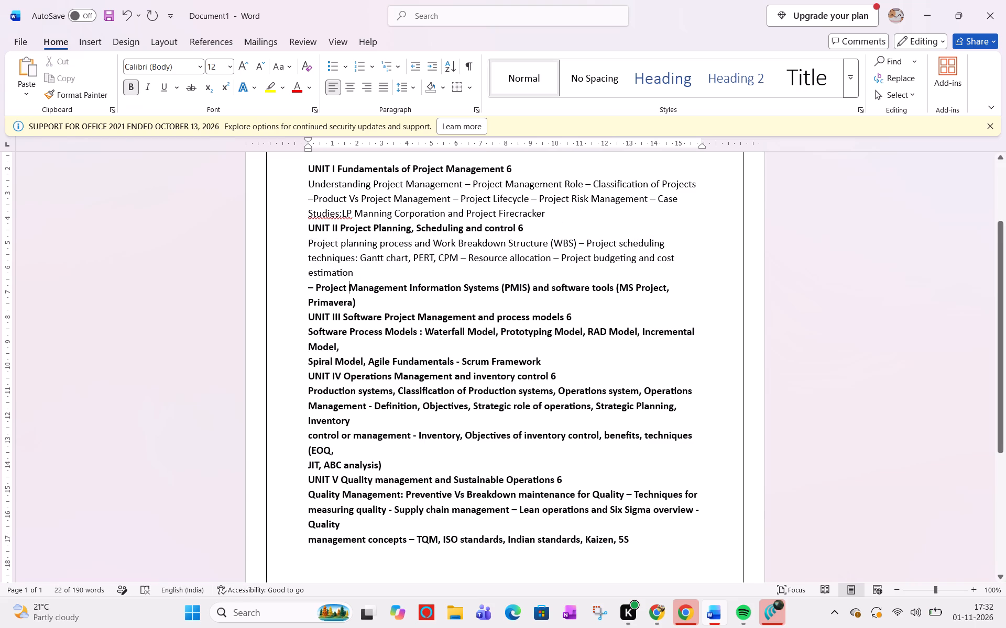
{"action": "left_click", "coordinate": [306, 290]}
{"action": "key", "text": "BackSpace"}
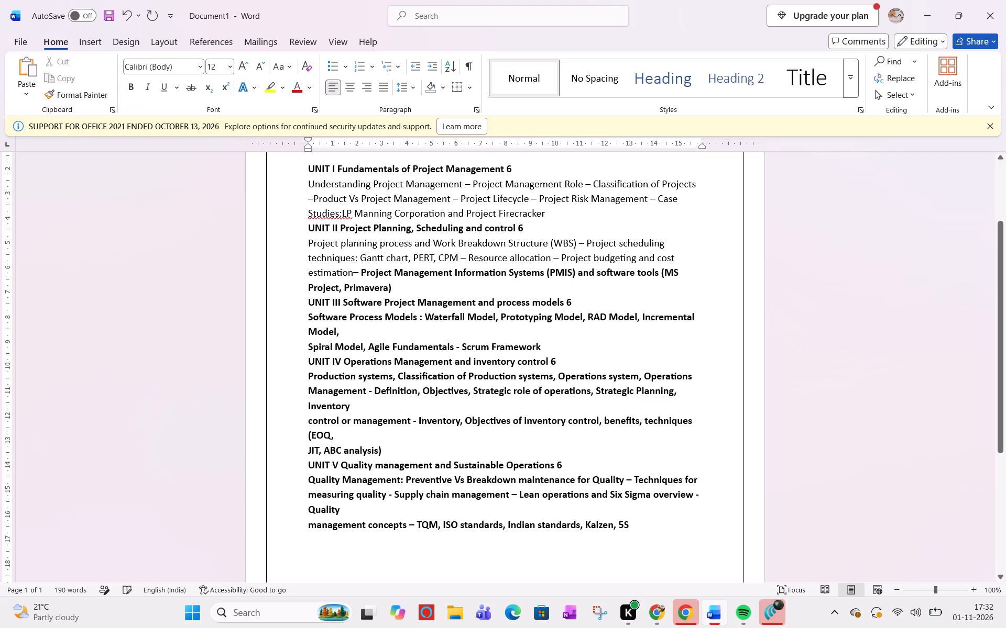
{"action": "left_click_drag", "start_coordinate": [400, 287], "coordinate": [365, 273]}
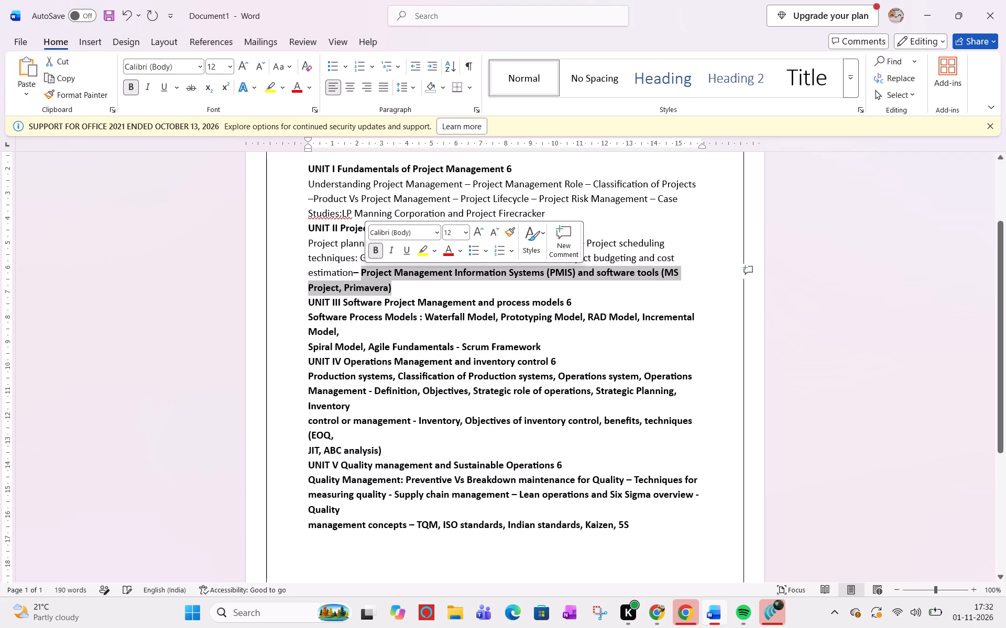
{"action": "left_click", "coordinate": [374, 254]}
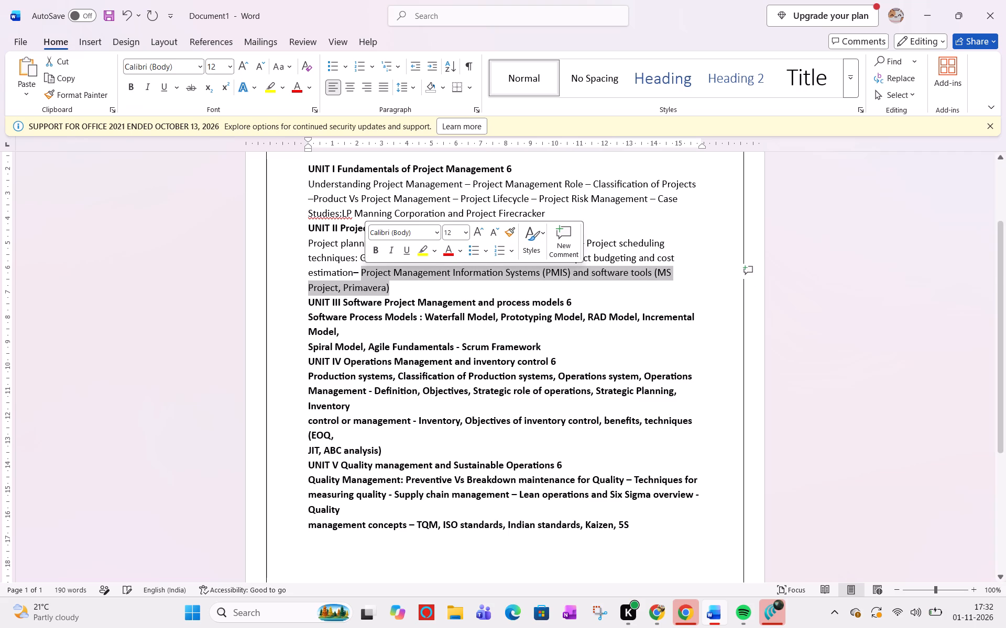
Join the UNIT III topic text into one paragraph before "Spiral Model" and remove its bold.
{"action": "left_click", "coordinate": [311, 345]}
{"action": "key", "text": "Left"}
{"action": "key", "text": "BackSpace"}
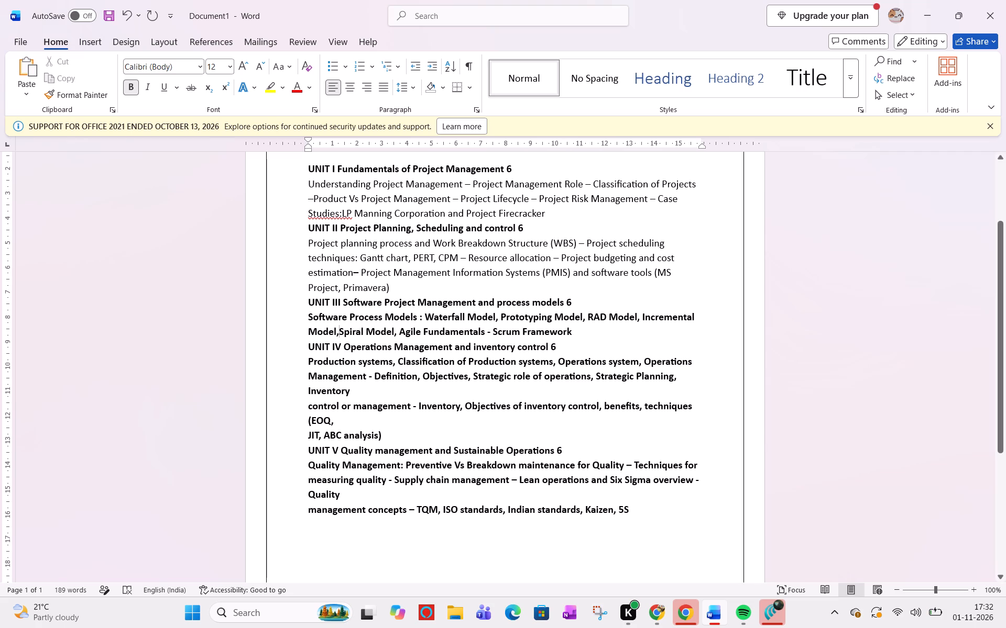
{"action": "left_click_drag", "start_coordinate": [578, 339], "coordinate": [290, 324]}
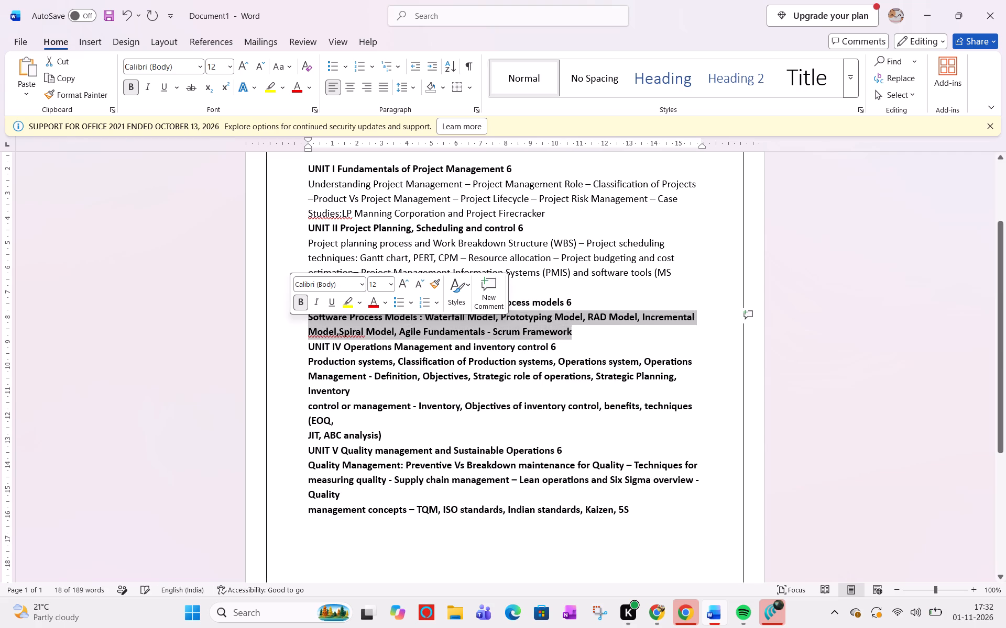
{"action": "left_click", "coordinate": [303, 298]}
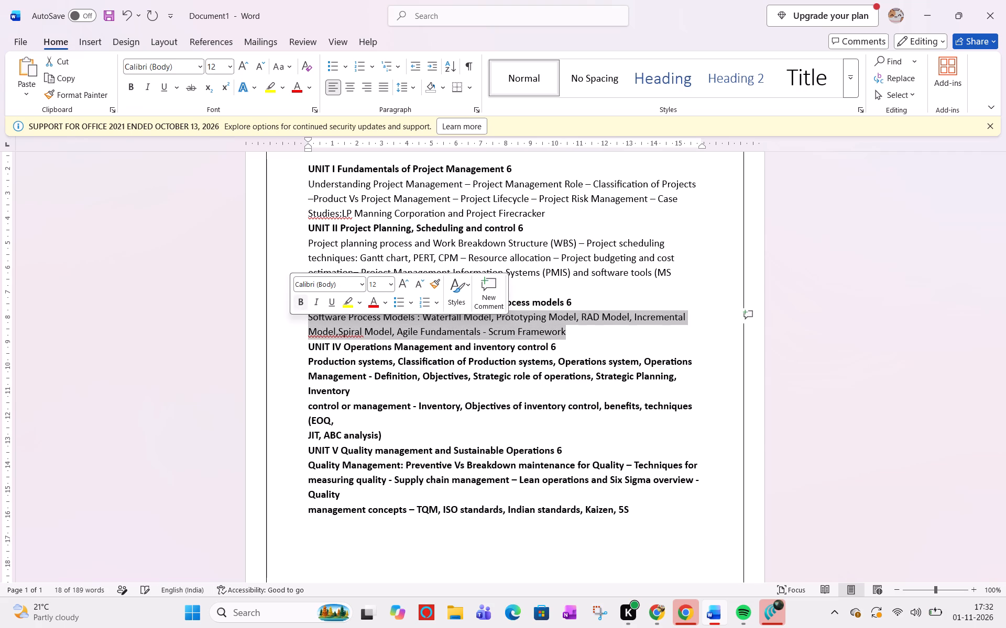
Join the broken line before "control or management" in the UNIT IV topic text.
{"action": "left_click", "coordinate": [290, 353]}
{"action": "left_click", "coordinate": [304, 366]}
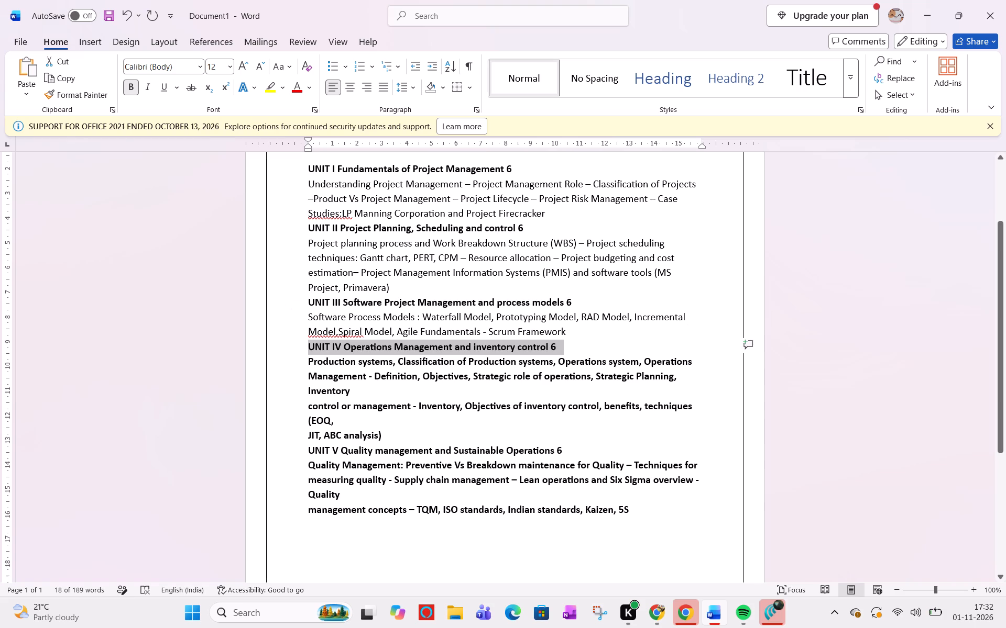
{"action": "left_click_drag", "start_coordinate": [303, 364], "coordinate": [432, 376]}
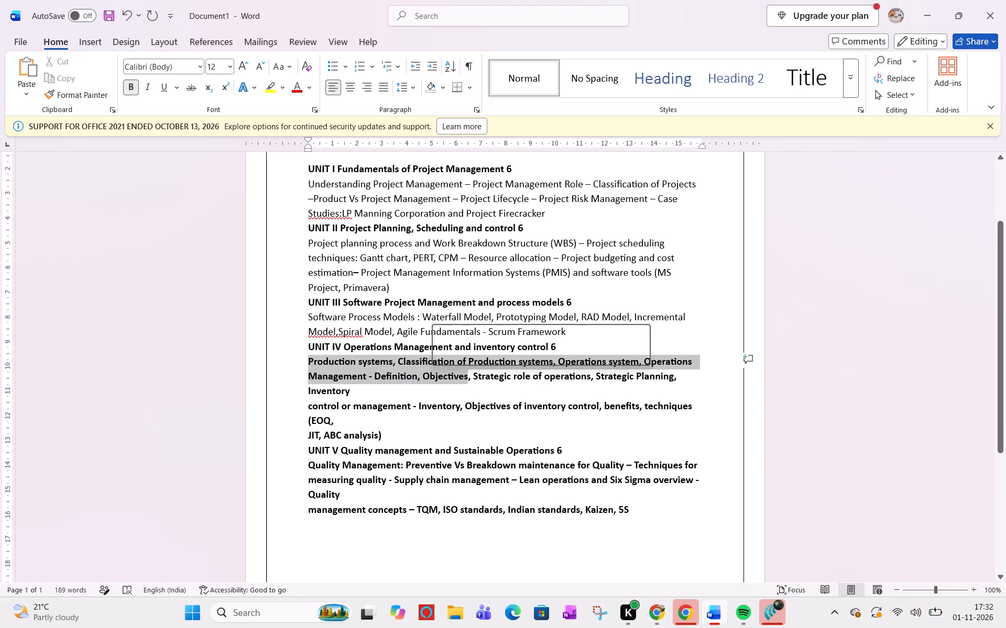
{"action": "left_click", "coordinate": [306, 389]}
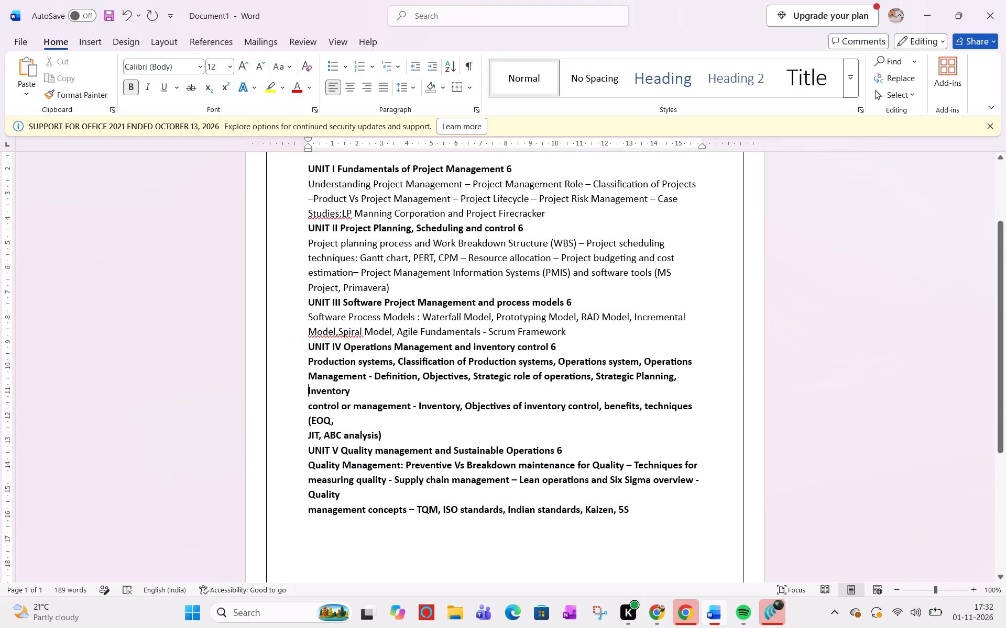
{"action": "left_click", "coordinate": [308, 405]}
{"action": "key", "text": "BackSpace"}
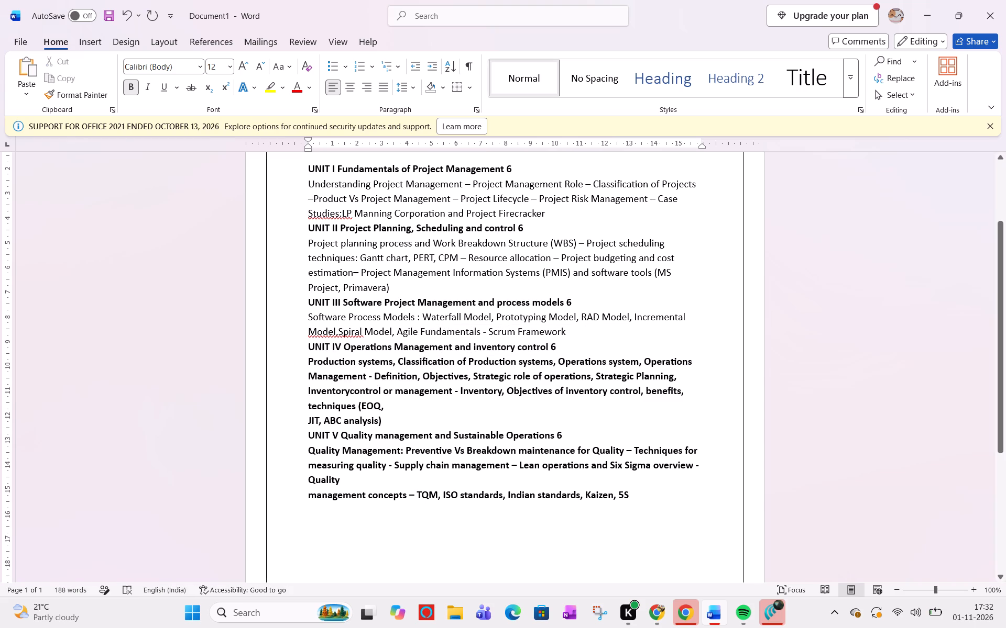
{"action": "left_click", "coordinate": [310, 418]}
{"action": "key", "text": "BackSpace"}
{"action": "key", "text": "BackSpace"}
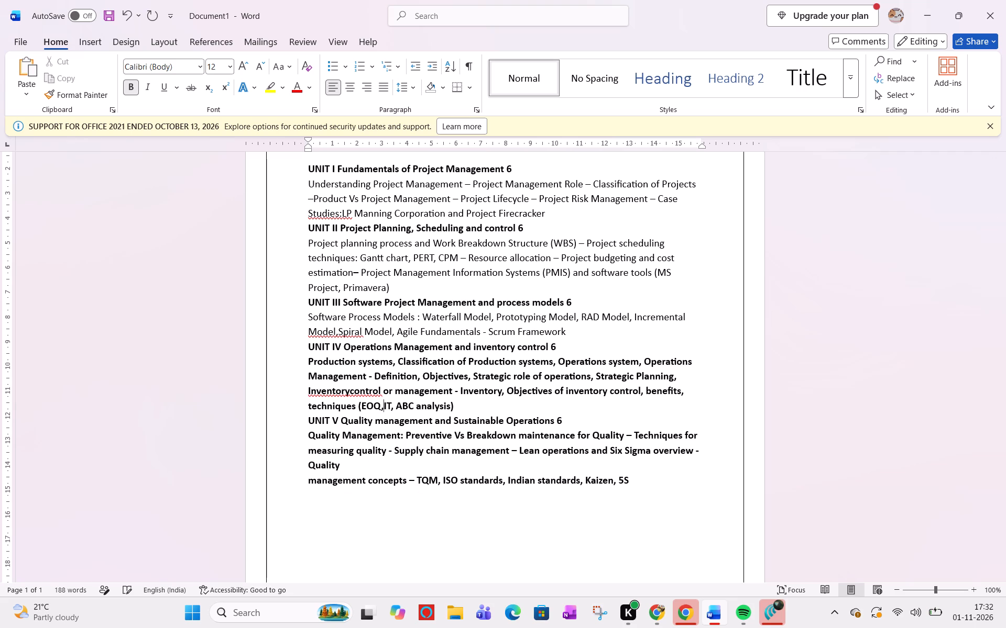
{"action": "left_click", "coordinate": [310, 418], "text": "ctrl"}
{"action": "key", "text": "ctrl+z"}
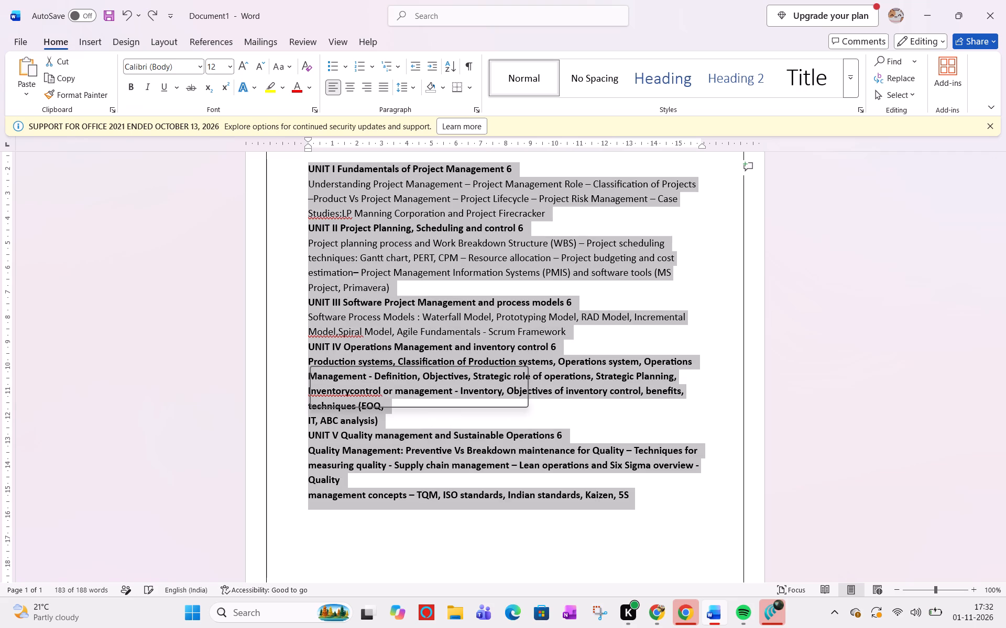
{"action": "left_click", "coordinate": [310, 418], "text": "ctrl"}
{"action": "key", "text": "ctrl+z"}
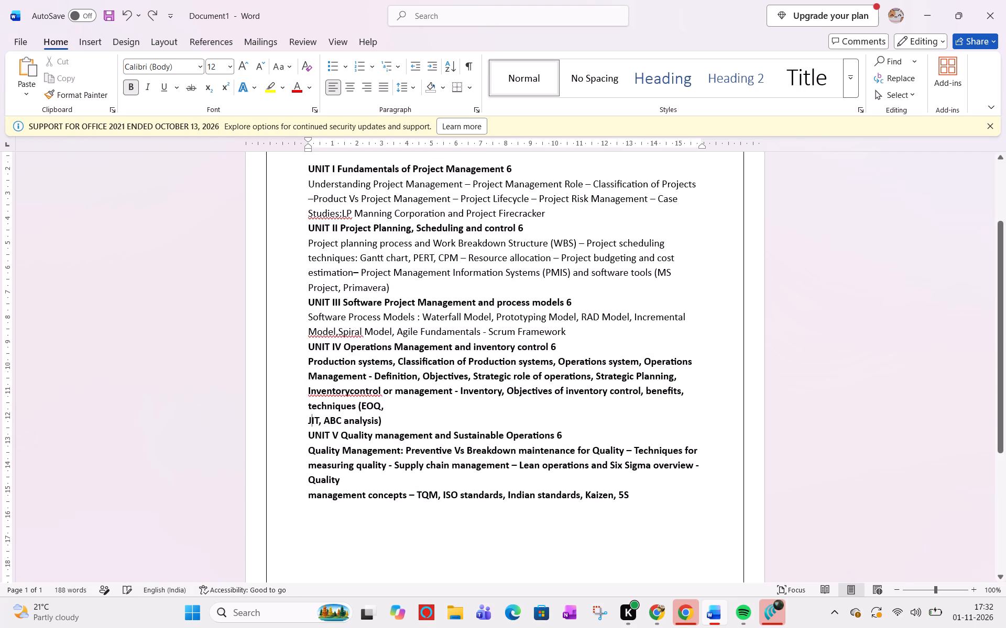
Join the broken line before "JIT, ABC analysis)" in the UNIT IV topic text.
{"action": "key", "text": "Left"}
{"action": "key", "text": "BackSpace"}
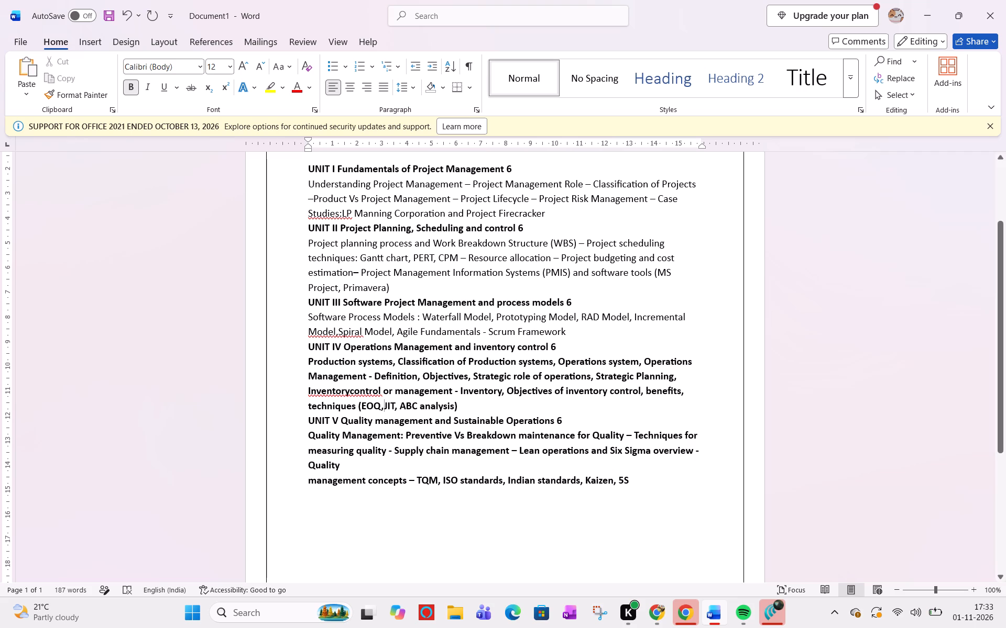
Remove bold from the UNIT IV topic text, from "Production systems" to "ABC analysis)", keeping its heading bold.
{"action": "scroll", "coordinate": [499, 402], "scroll_direction": "up", "scroll_amount": 4, "text": "ctrl"}
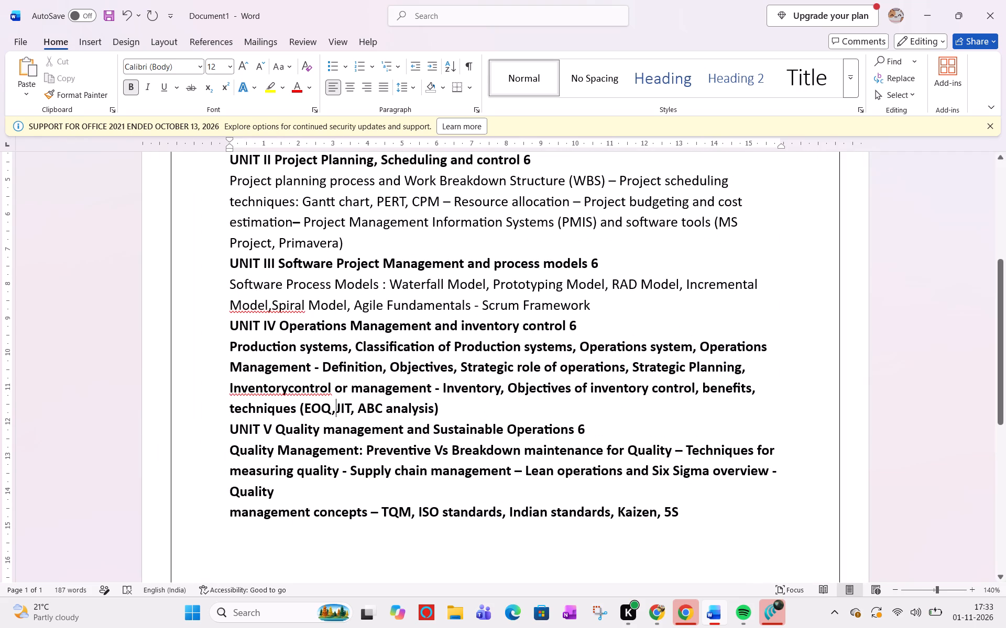
{"action": "left_click_drag", "start_coordinate": [456, 410], "coordinate": [222, 346]}
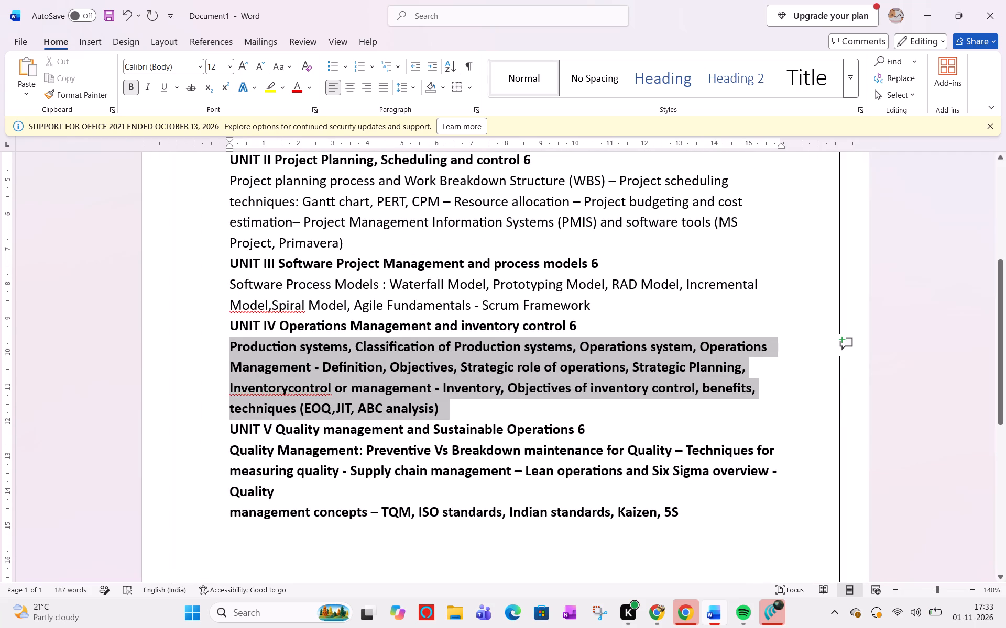
{"action": "left_click_drag", "start_coordinate": [222, 346], "coordinate": [222, 349]}
{"action": "left_click", "coordinate": [230, 322]}
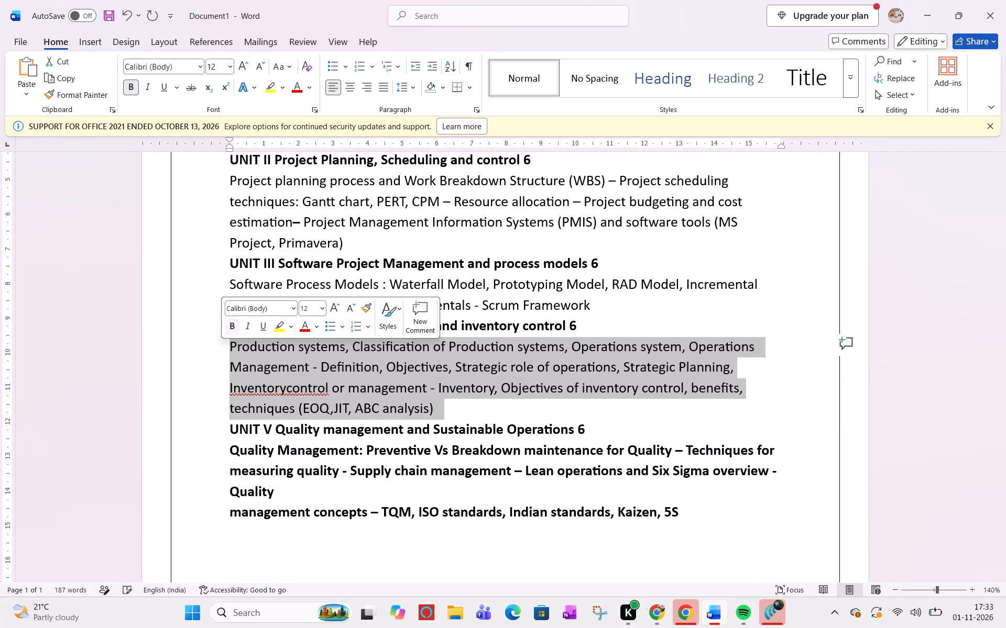
Join the UNIT V topic text into one paragraph before "management concepts" and remove its bold, keeping the heading bold.
{"action": "left_click", "coordinate": [232, 514]}
{"action": "key", "text": "BackSpace"}
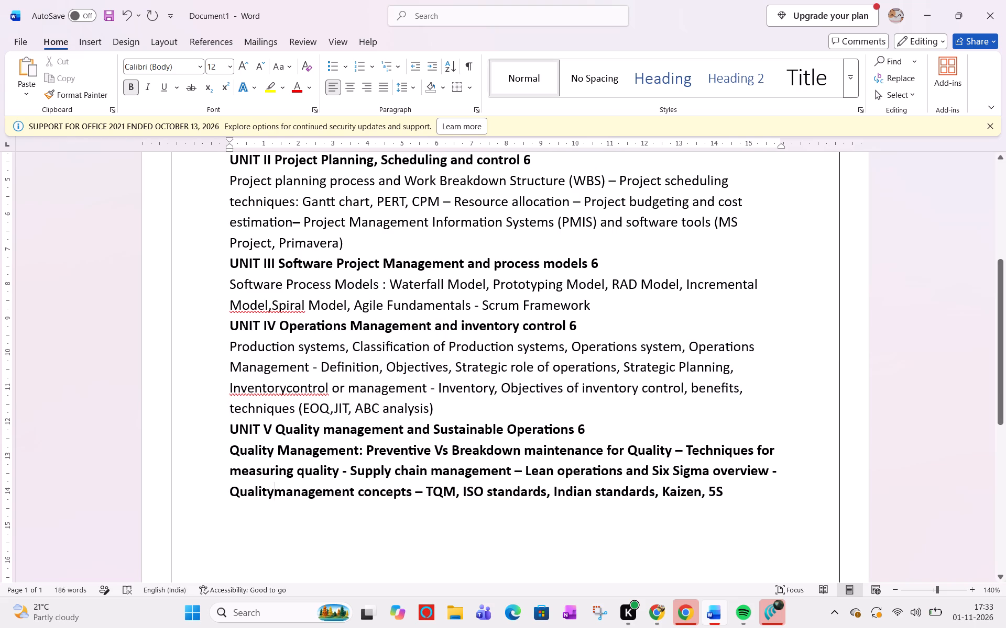
{"action": "left_click_drag", "start_coordinate": [727, 489], "coordinate": [238, 462]}
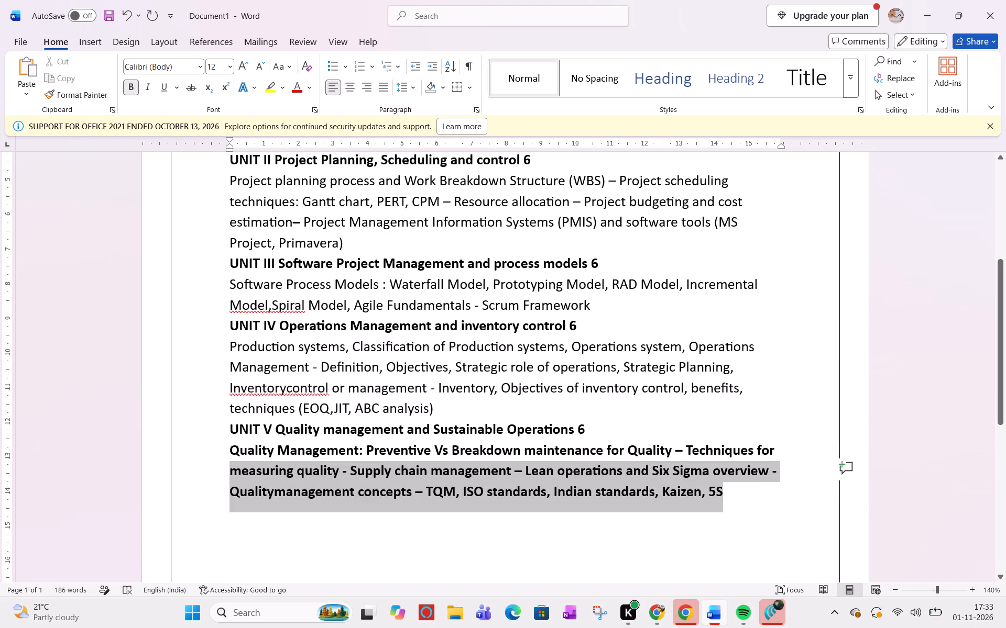
{"action": "left_click_drag", "start_coordinate": [238, 462], "coordinate": [232, 457]}
{"action": "left_click", "coordinate": [240, 438]}
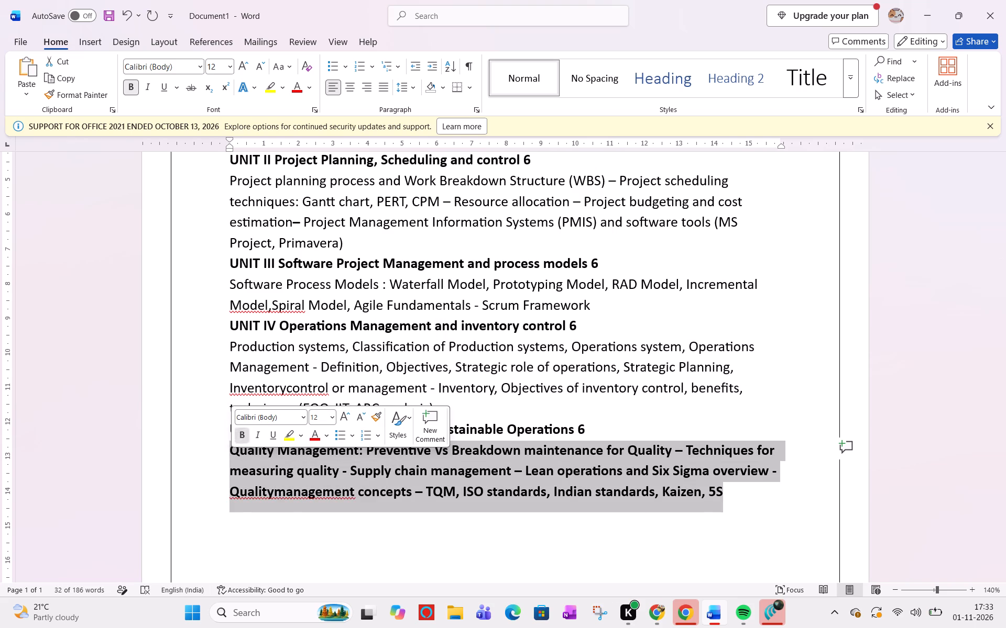
{"action": "left_click", "coordinate": [642, 249]}
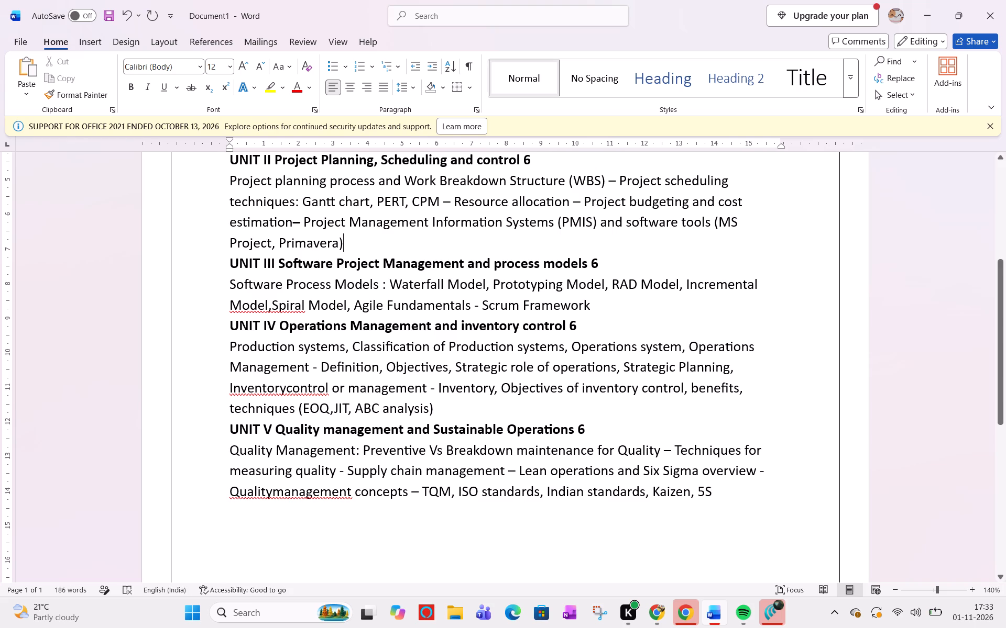
Insert one blank line after each topic paragraph of UNIT I, II, III and IV to separate the five units.
{"action": "scroll", "coordinate": [642, 249], "scroll_direction": "down", "scroll_amount": 4, "text": "ctrl"}
{"action": "scroll", "coordinate": [642, 249], "scroll_direction": "up", "scroll_amount": 1}
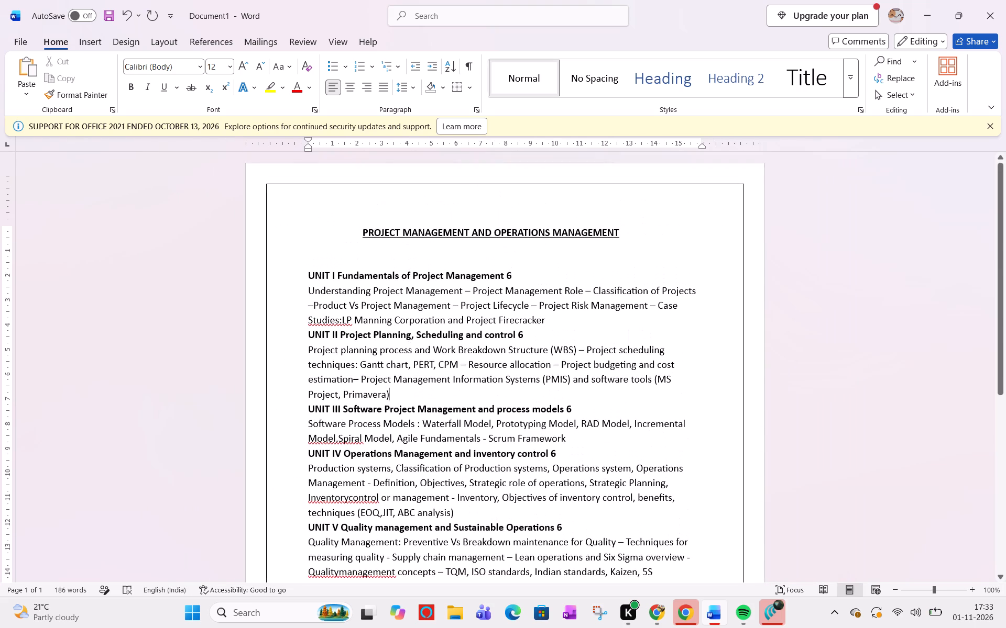
{"action": "left_click", "coordinate": [554, 317]}
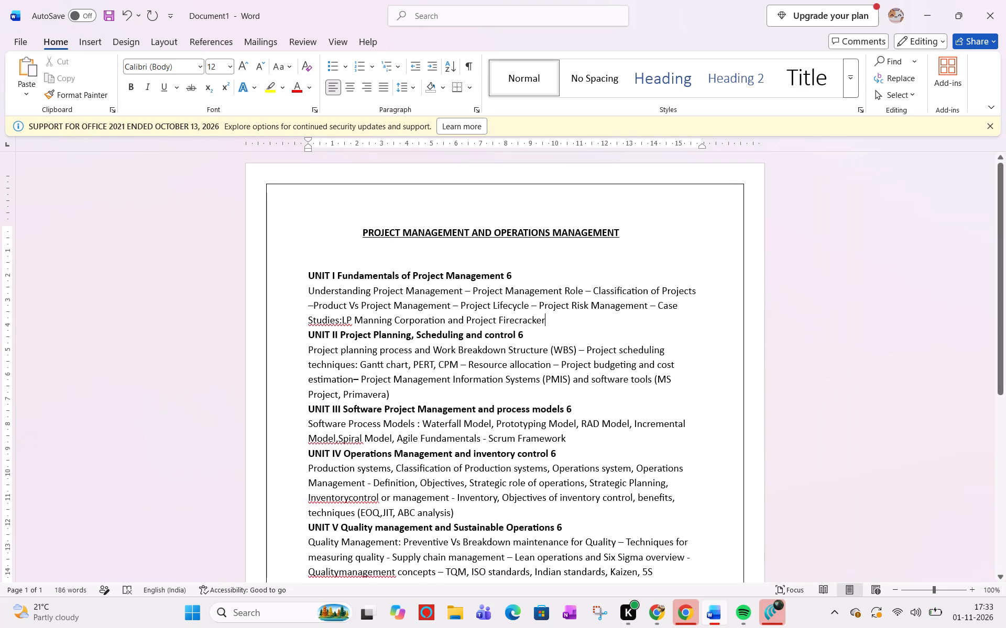
{"action": "key", "text": "Return"}
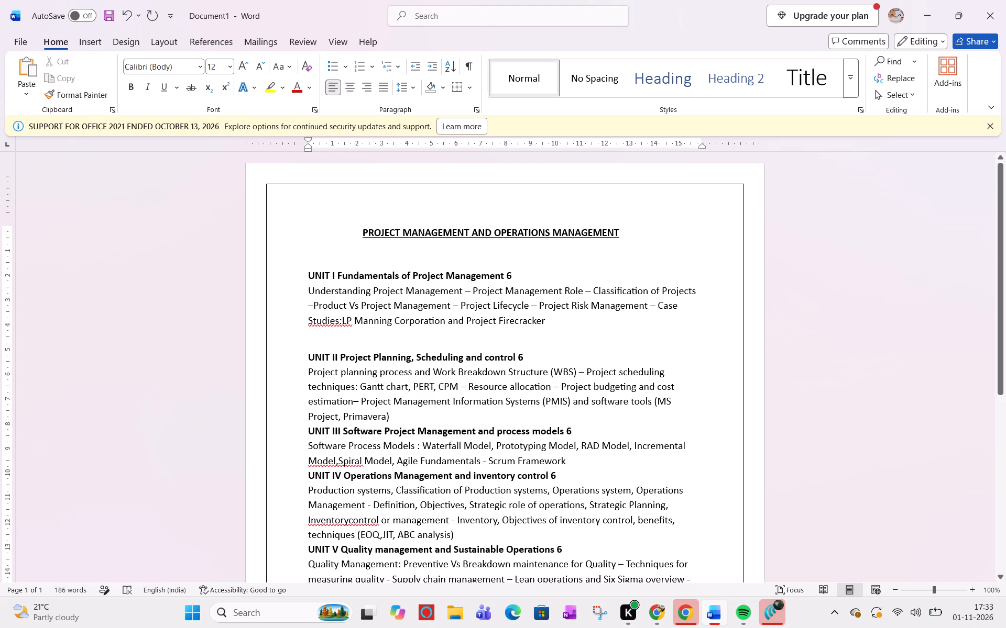
{"action": "left_click", "coordinate": [393, 421]}
{"action": "key", "text": "Return"}
{"action": "scroll", "coordinate": [393, 421], "scroll_direction": "down", "scroll_amount": 3}
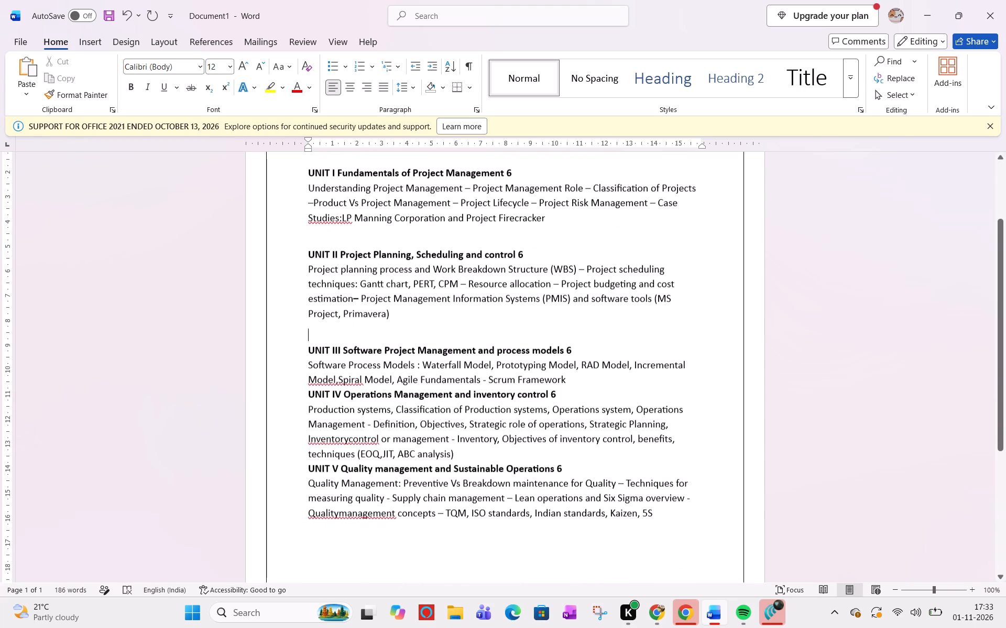
{"action": "left_click", "coordinate": [565, 377]}
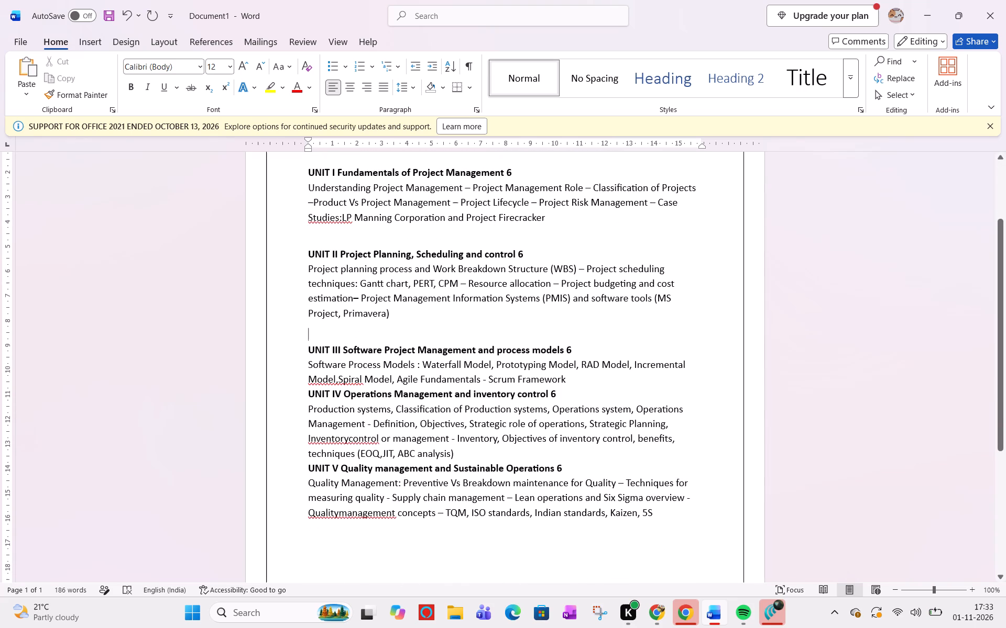
{"action": "key", "text": "Return"}
{"action": "scroll", "coordinate": [565, 377], "scroll_direction": "down", "scroll_amount": 2}
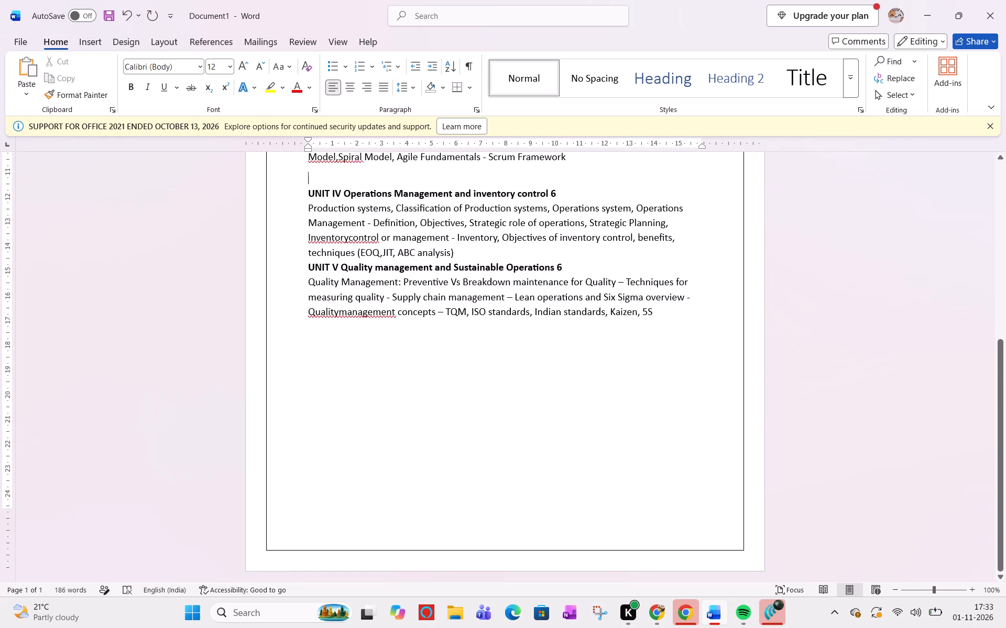
{"action": "left_click", "coordinate": [457, 257]}
{"action": "key", "text": "Return"}
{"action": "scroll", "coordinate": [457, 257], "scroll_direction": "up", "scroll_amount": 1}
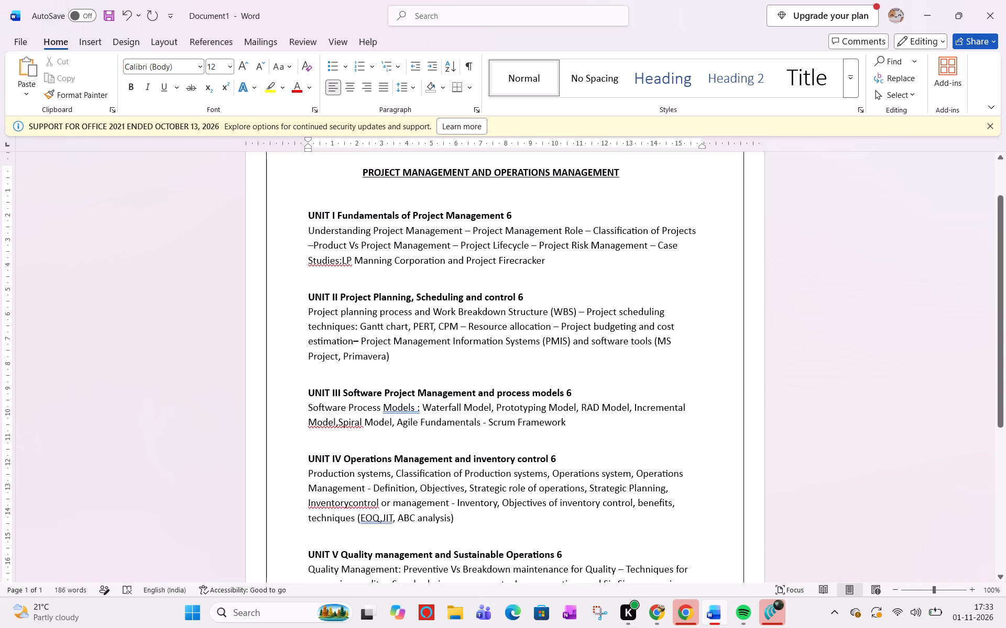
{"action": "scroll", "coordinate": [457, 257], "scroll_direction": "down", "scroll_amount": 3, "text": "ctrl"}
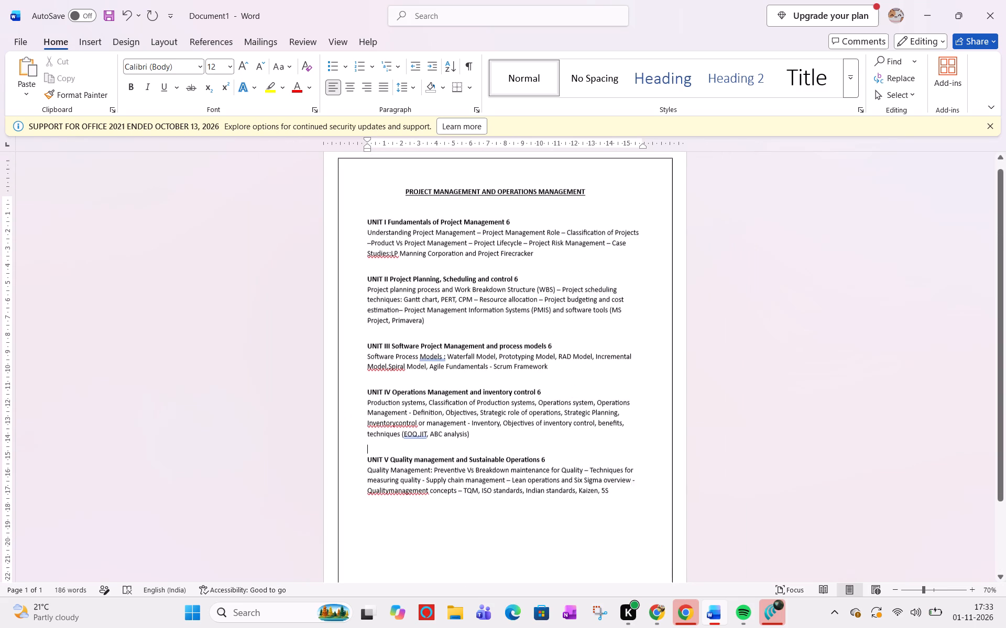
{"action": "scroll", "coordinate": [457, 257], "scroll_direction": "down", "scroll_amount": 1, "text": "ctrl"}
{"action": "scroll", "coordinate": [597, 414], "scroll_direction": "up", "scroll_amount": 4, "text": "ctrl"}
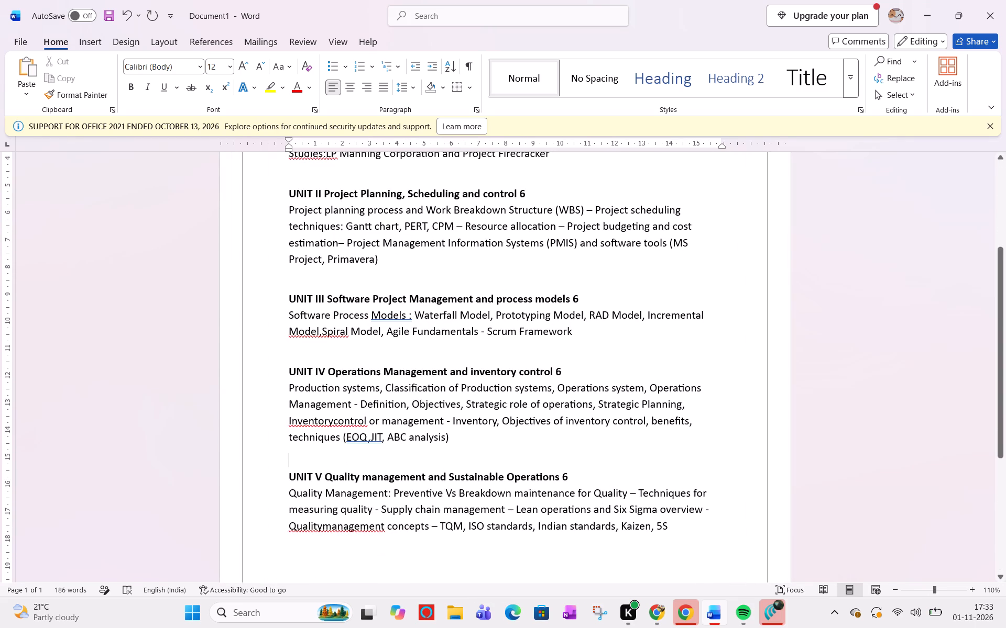
Set the font size of the whole document, from the title through UNIT V, to 14.
{"action": "left_click_drag", "start_coordinate": [675, 530], "coordinate": [196, 164]}
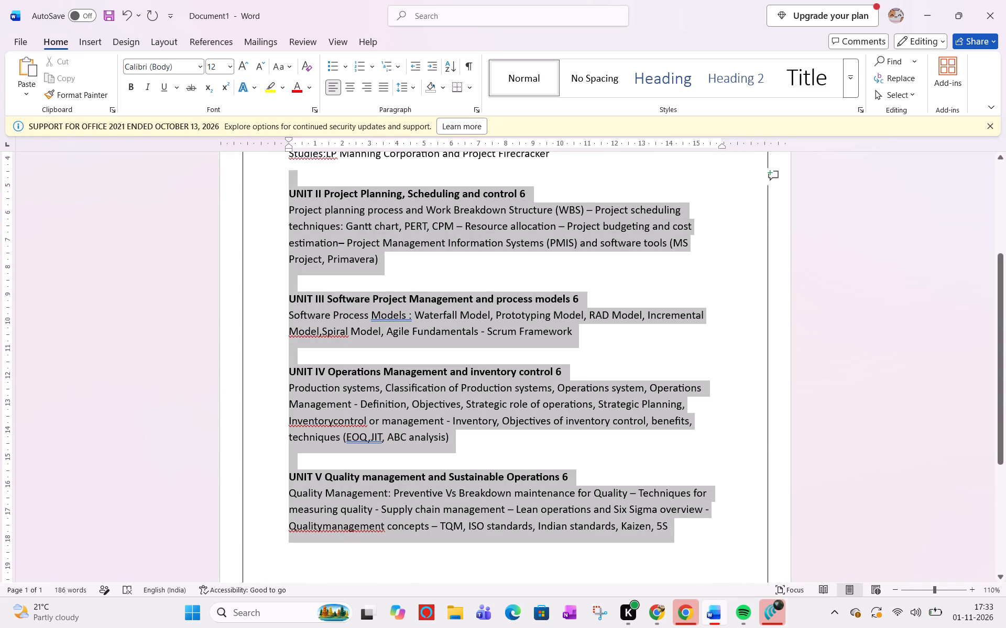
{"action": "left_click_drag", "start_coordinate": [196, 164], "coordinate": [191, 147]}
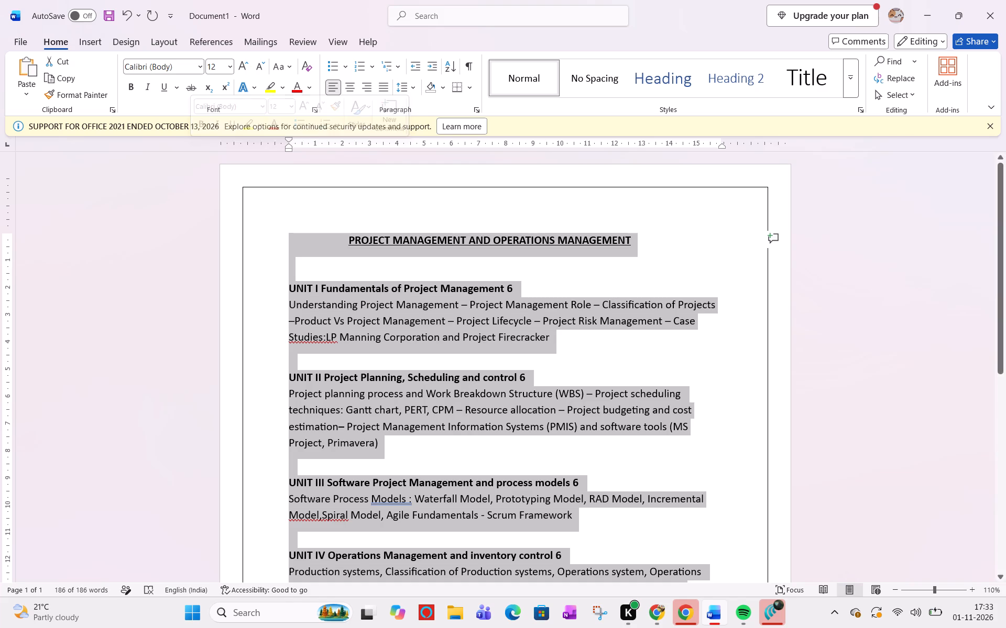
{"action": "left_click", "coordinate": [231, 69]}
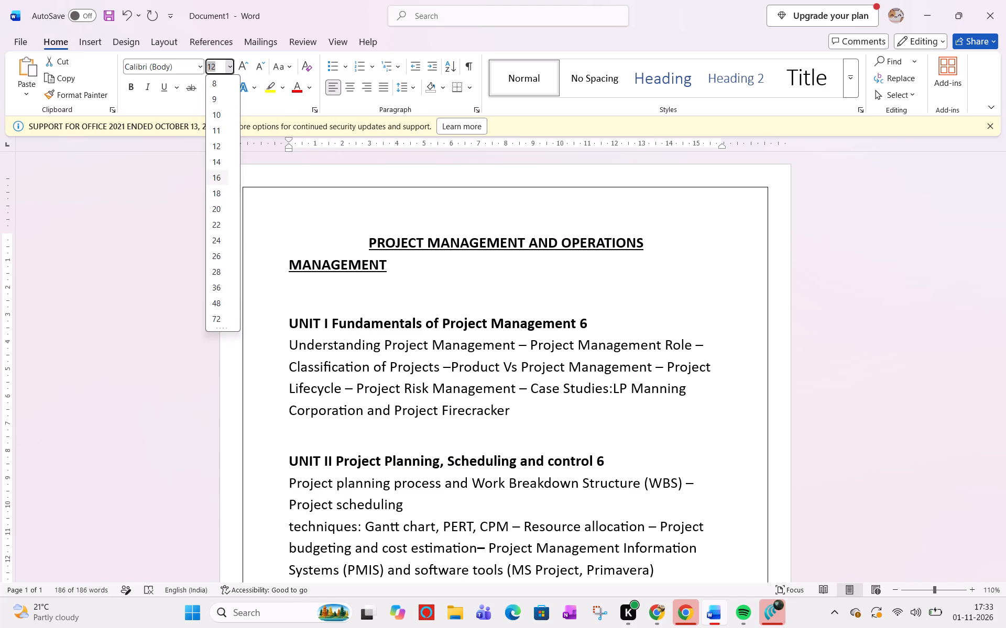
{"action": "left_click", "coordinate": [220, 160]}
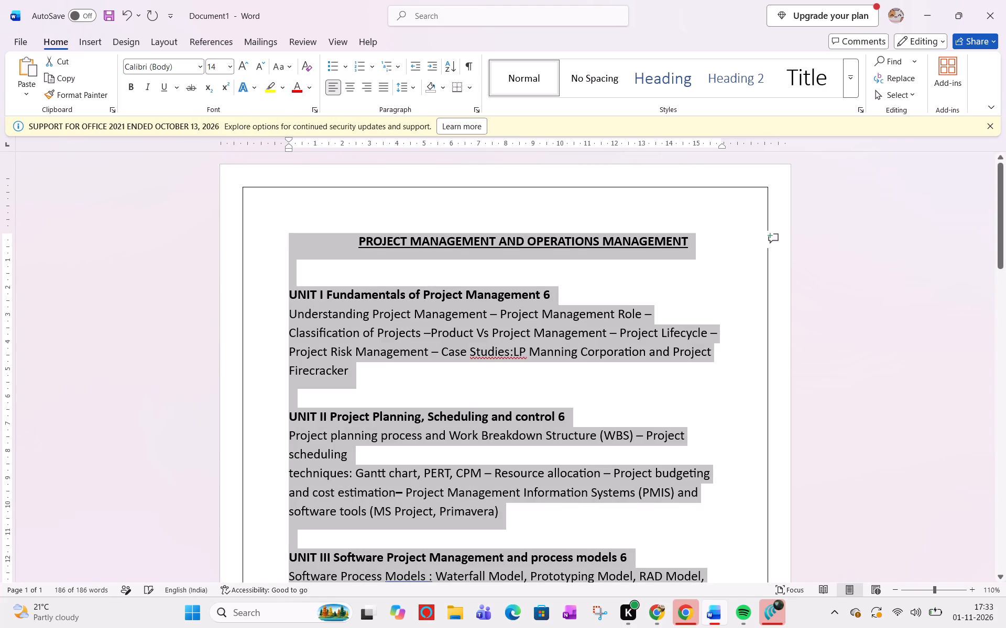
Review how the resized syllabus text fits across the document's bordered pages.
{"action": "scroll", "coordinate": [346, 270], "scroll_direction": "down", "scroll_amount": 9}
{"action": "scroll", "coordinate": [346, 270], "scroll_direction": "up", "scroll_amount": 6}
{"action": "scroll", "coordinate": [346, 270], "scroll_direction": "down", "scroll_amount": 1}
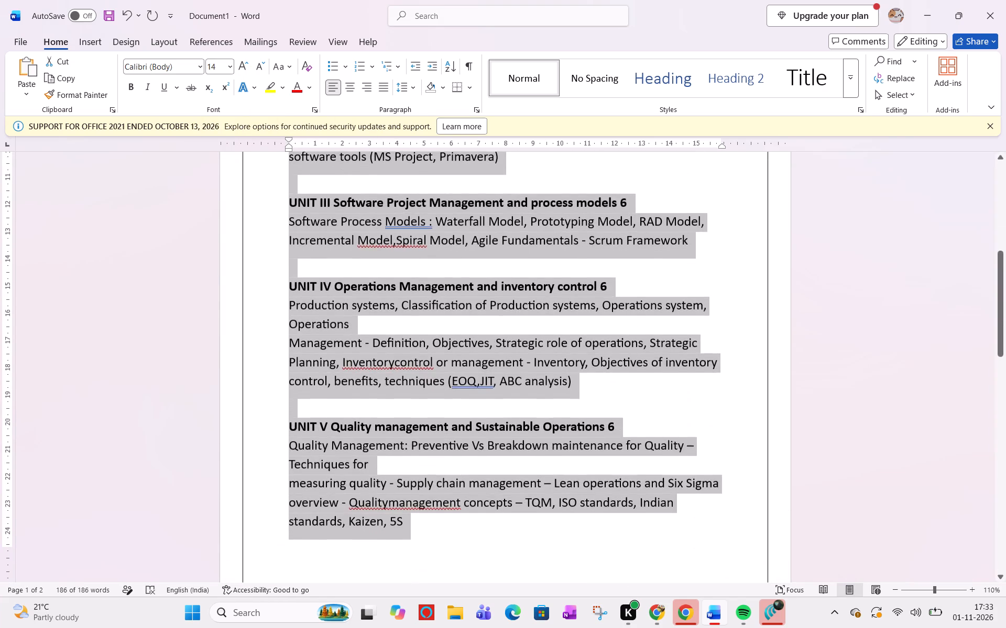
{"action": "scroll", "coordinate": [346, 270], "scroll_direction": "down", "scroll_amount": 1}
{"action": "scroll", "coordinate": [346, 270], "scroll_direction": "down", "scroll_amount": 2, "text": "ctrl"}
{"action": "scroll", "coordinate": [346, 270], "scroll_direction": "up", "scroll_amount": 1}
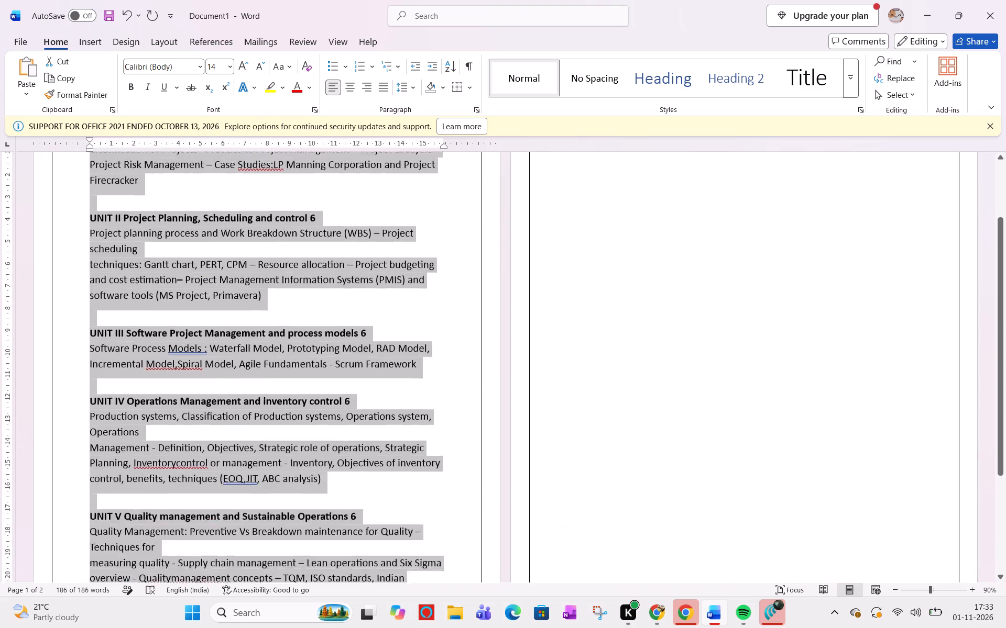
{"action": "scroll", "coordinate": [346, 270], "scroll_direction": "up", "scroll_amount": 1}
{"action": "left_click", "coordinate": [604, 275]}
{"action": "scroll", "coordinate": [604, 275], "scroll_direction": "up", "scroll_amount": 6, "text": "ctrl"}
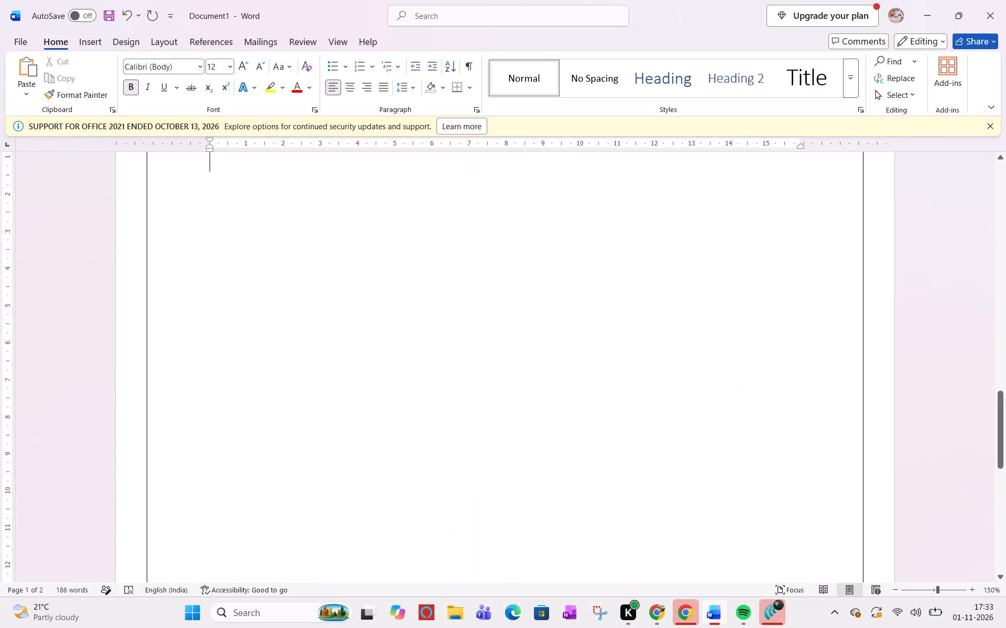
{"action": "scroll", "coordinate": [616, 493], "scroll_direction": "up", "scroll_amount": 2}
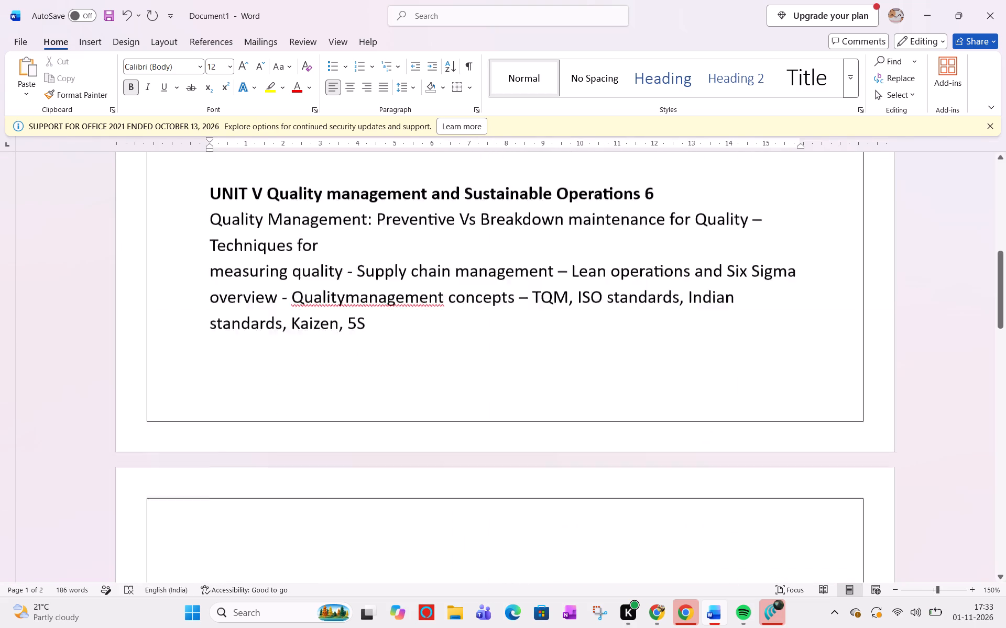
{"action": "scroll", "coordinate": [616, 493], "scroll_direction": "up", "scroll_amount": 1}
{"action": "scroll", "coordinate": [616, 493], "scroll_direction": "down", "scroll_amount": 3}
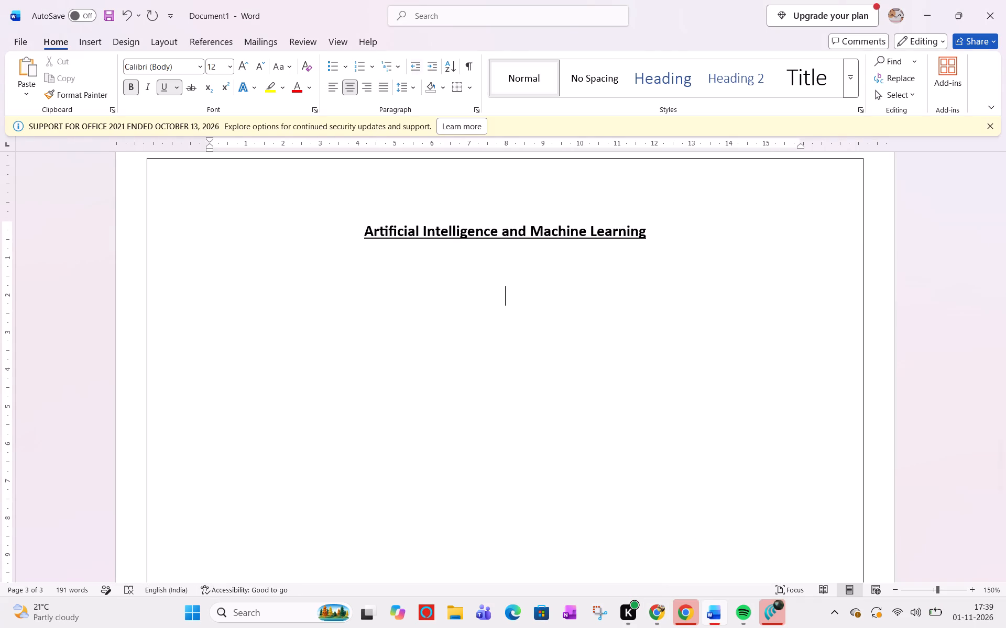
{"action": "left_click", "coordinate": [330, 82]}
{"action": "left_click", "coordinate": [162, 91]}
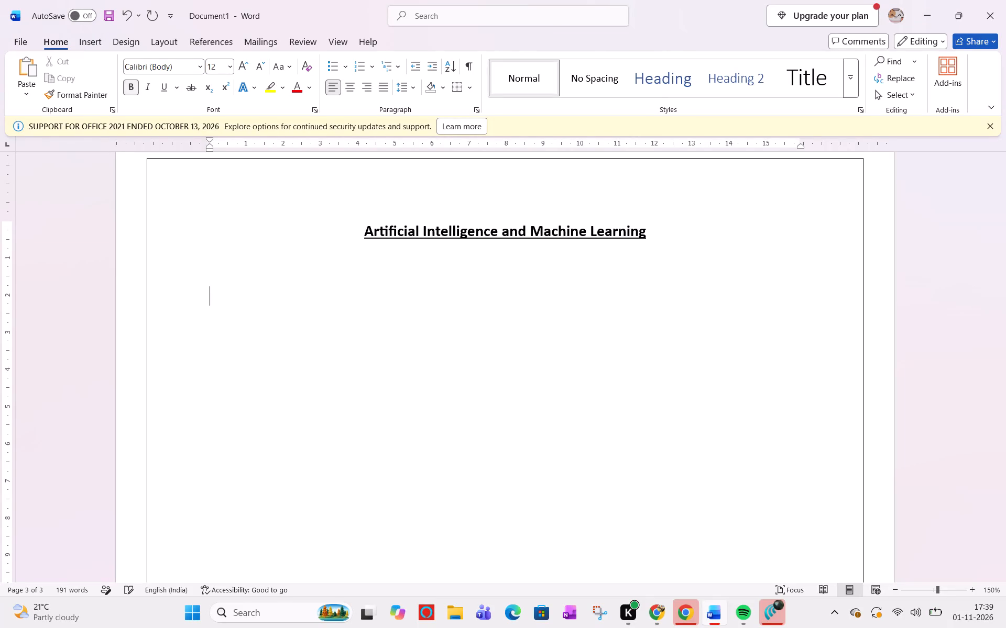
{"action": "left_click", "coordinate": [128, 91]}
{"action": "key", "text": "ctrl+v"}
Make the heading "UNIT I FOUNDATIONS OF AI & INTELLIGENT AGENTS" bold and delete the trailing 11.
{"action": "scroll", "coordinate": [329, 296], "scroll_direction": "up", "scroll_amount": 3}
{"action": "scroll", "coordinate": [329, 296], "scroll_direction": "down", "scroll_amount": 3, "text": "ctrl"}
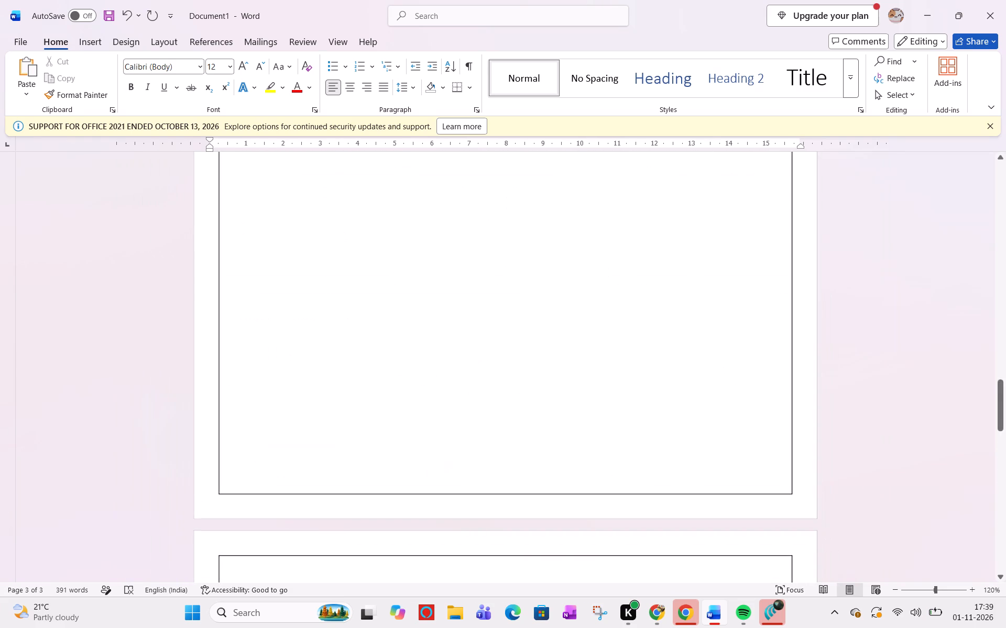
{"action": "scroll", "coordinate": [329, 296], "scroll_direction": "down", "scroll_amount": 4, "text": "ctrl"}
{"action": "scroll", "coordinate": [329, 296], "scroll_direction": "up", "scroll_amount": 1}
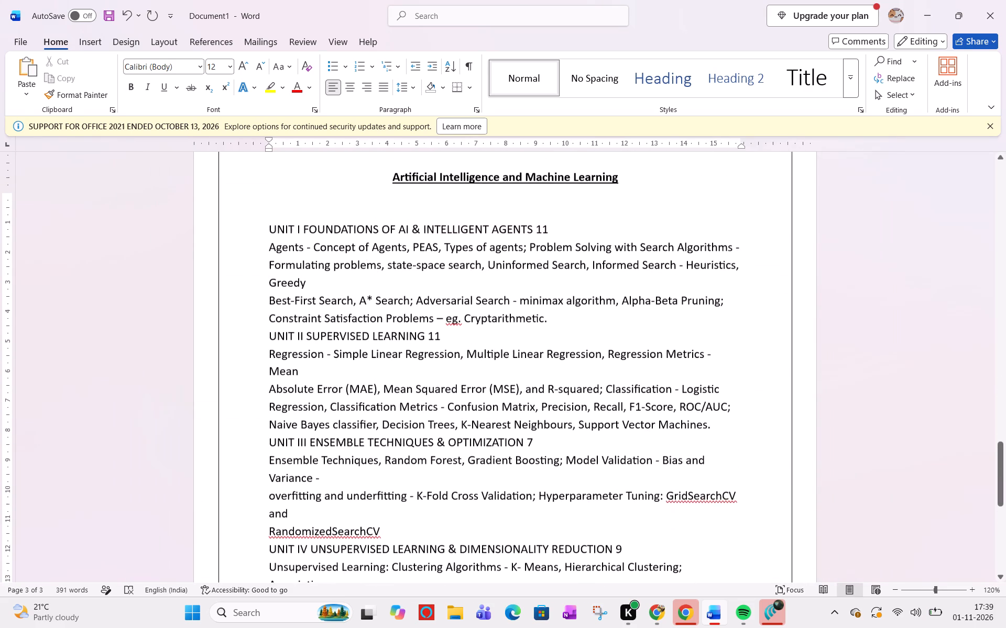
{"action": "scroll", "coordinate": [329, 296], "scroll_direction": "up", "scroll_amount": 1, "text": "ctrl"}
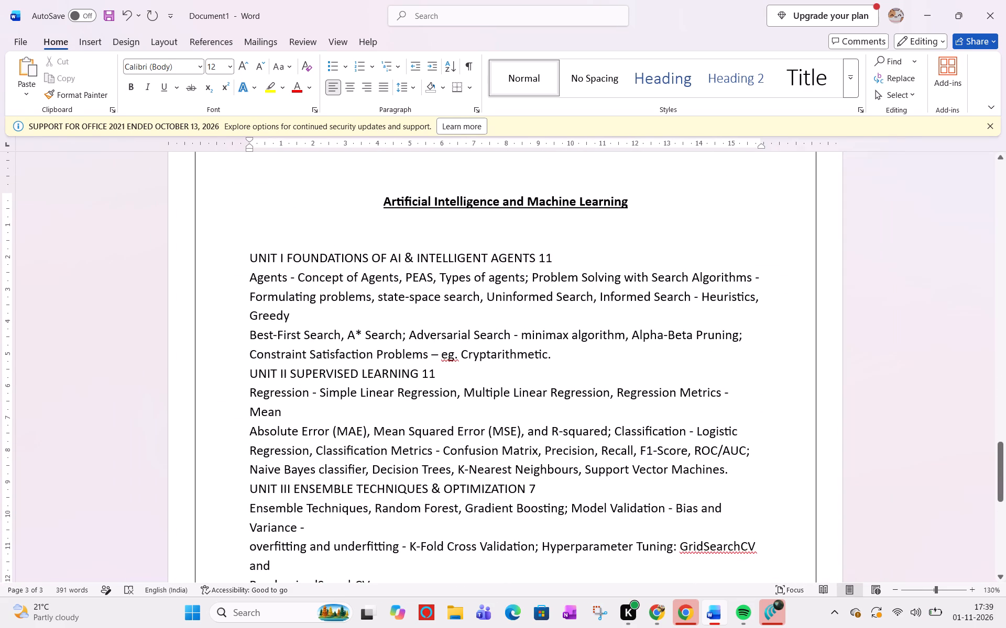
{"action": "left_click_drag", "start_coordinate": [561, 255], "coordinate": [283, 237]}
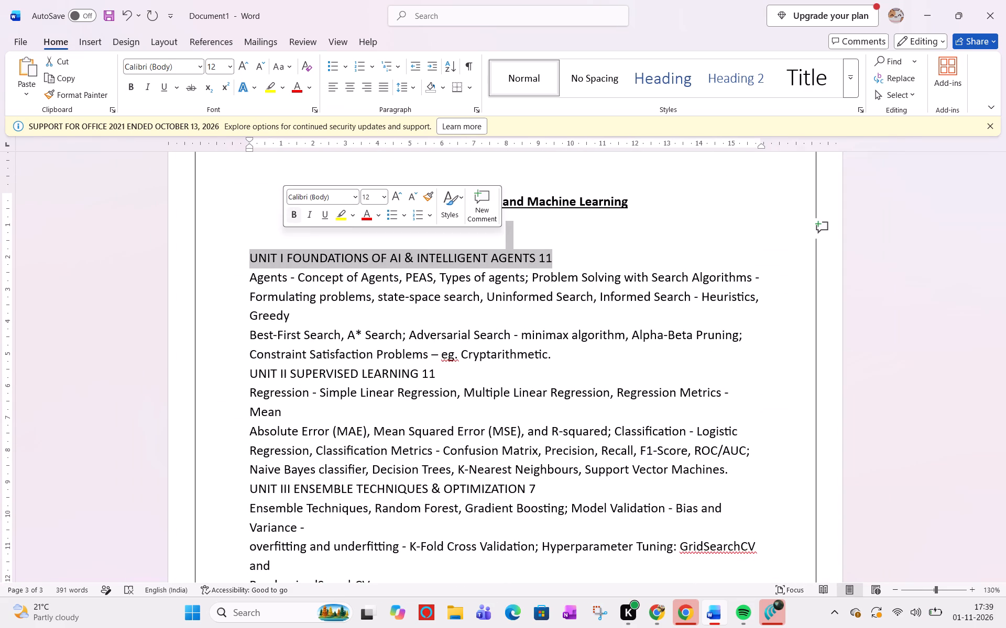
{"action": "left_click", "coordinate": [292, 215]}
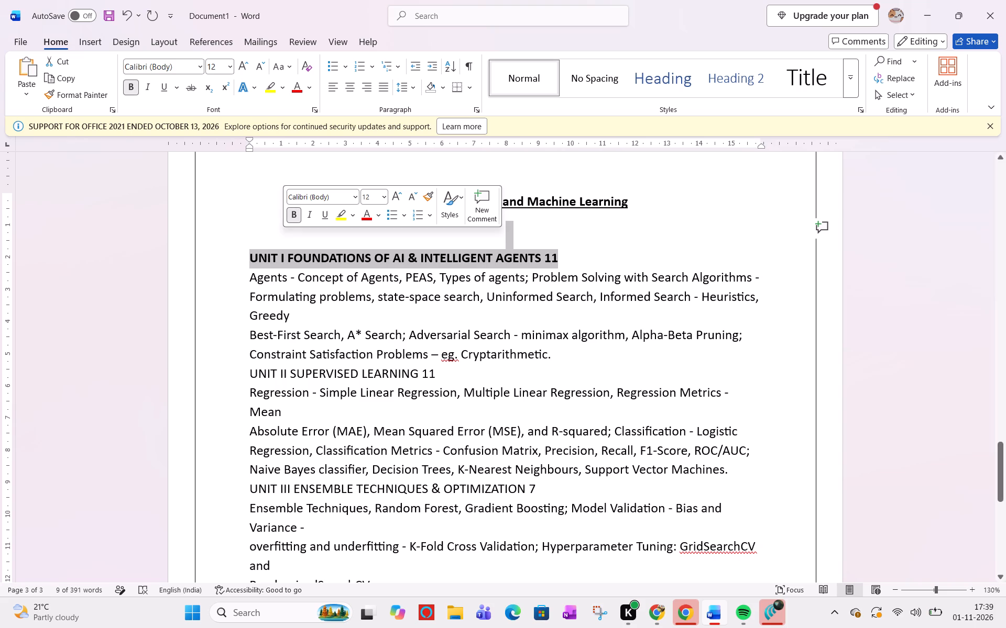
{"action": "left_click", "coordinate": [563, 256]}
{"action": "key", "text": "BackSpace"}
{"action": "key", "text": "BackSpace"}
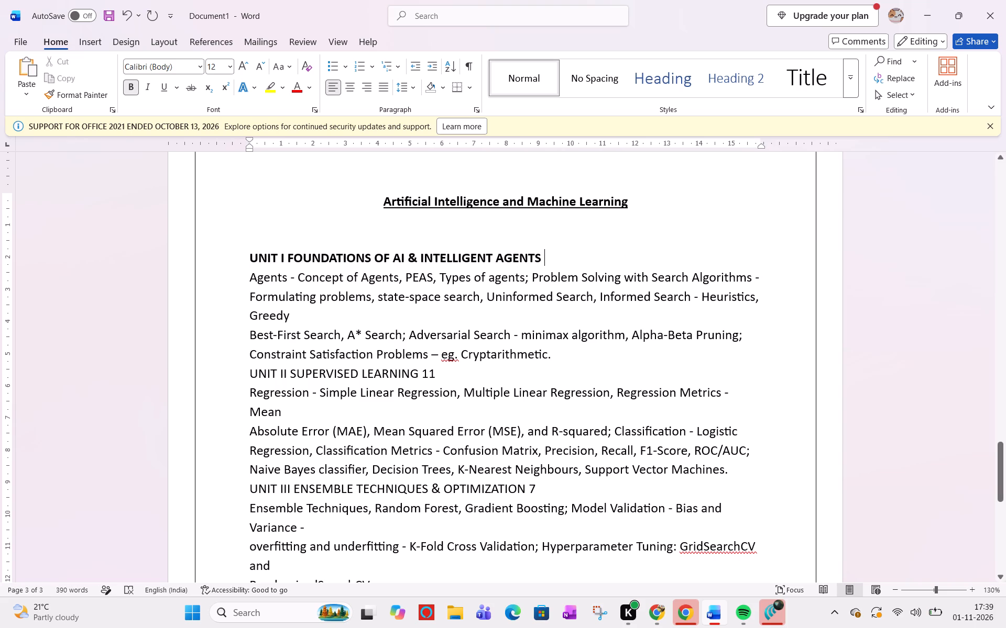
Remove the line breaks before "Best-First Search" and "Constraint Satisfaction Problems" in the UNIT I paragraph.
{"action": "left_click", "coordinate": [253, 334]}
{"action": "key", "text": "BackSpace"}
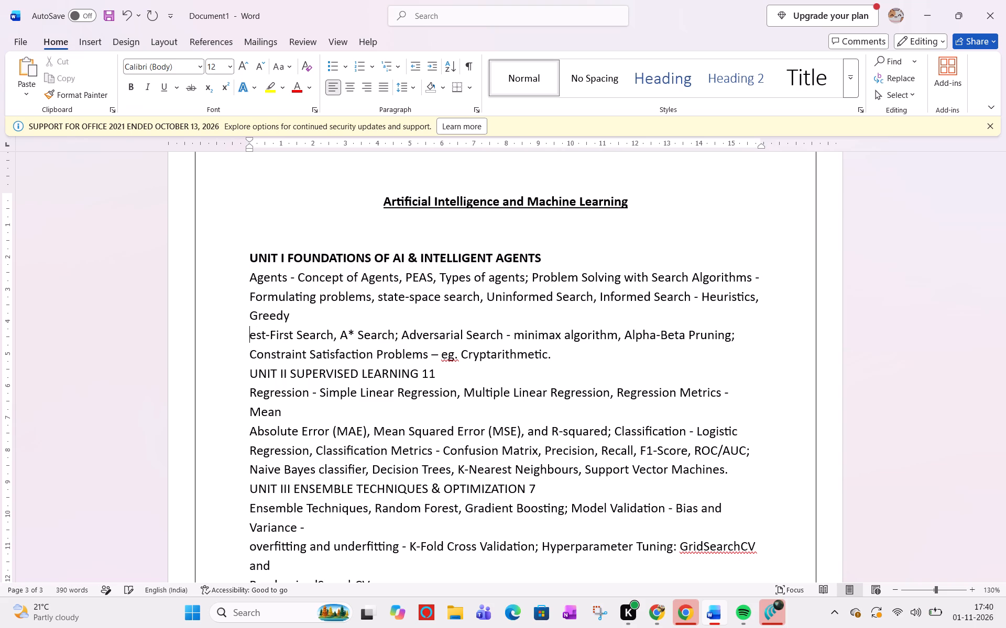
{"action": "key", "text": "ctrl+z"}
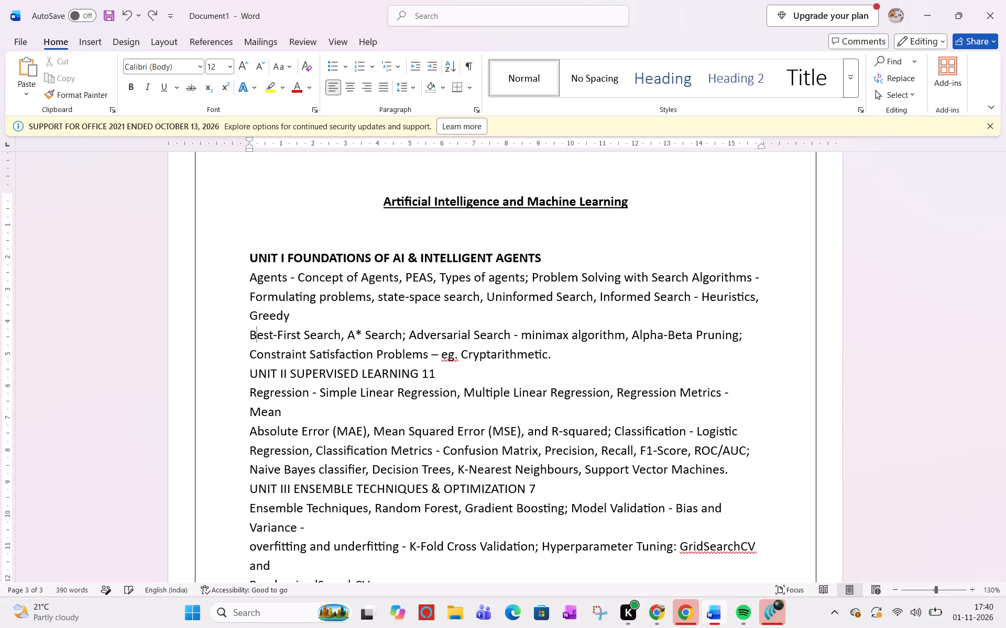
{"action": "key", "text": "Left"}
{"action": "key", "text": "BackSpace"}
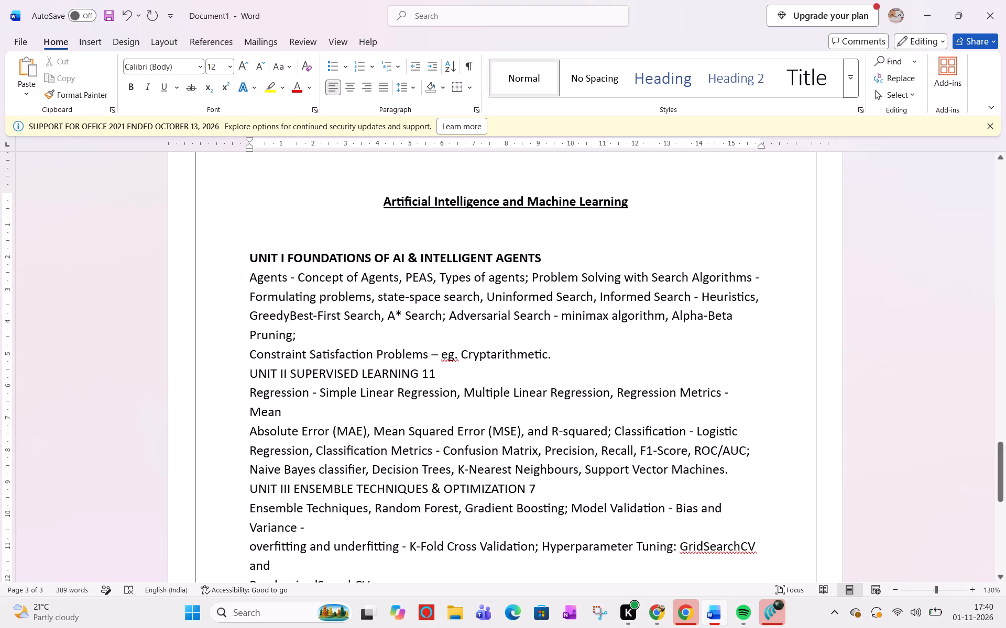
{"action": "left_click", "coordinate": [250, 350]}
{"action": "key", "text": "BackSpace"}
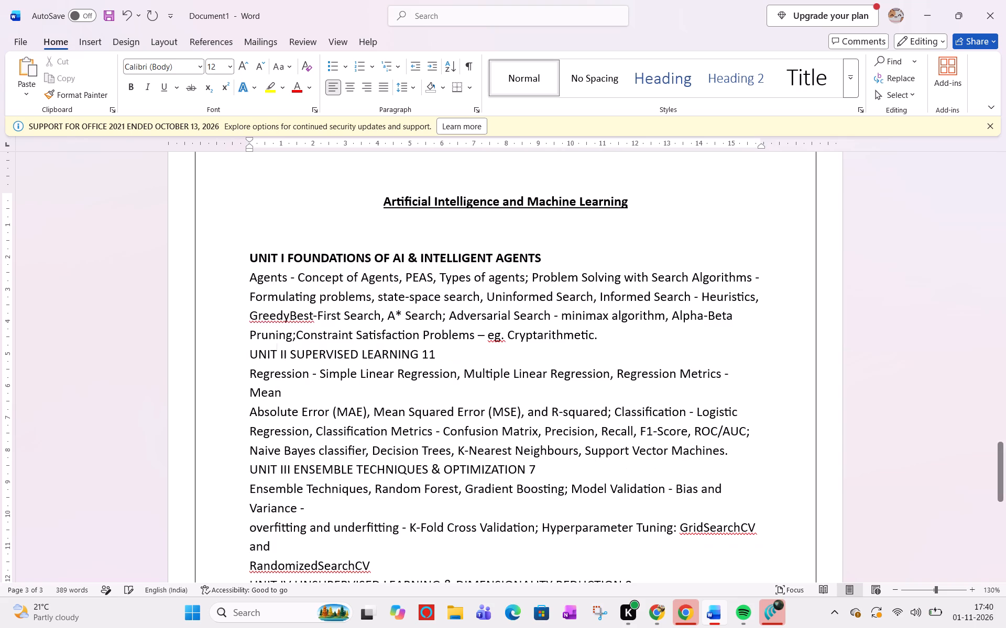
Insert a blank line between the UNIT I paragraph and the UNIT II heading.
{"action": "left_click", "coordinate": [599, 337]}
{"action": "key", "text": "Return"}
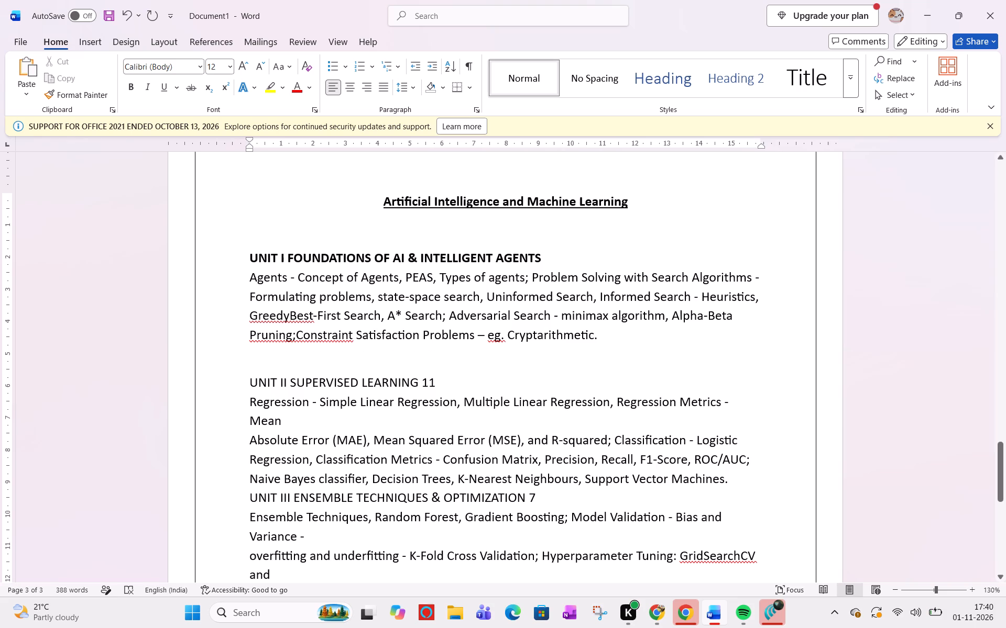
Make the heading "UNIT II SUPERVISED LEARNING 11" bold.
{"action": "left_click_drag", "start_coordinate": [441, 377], "coordinate": [237, 362]}
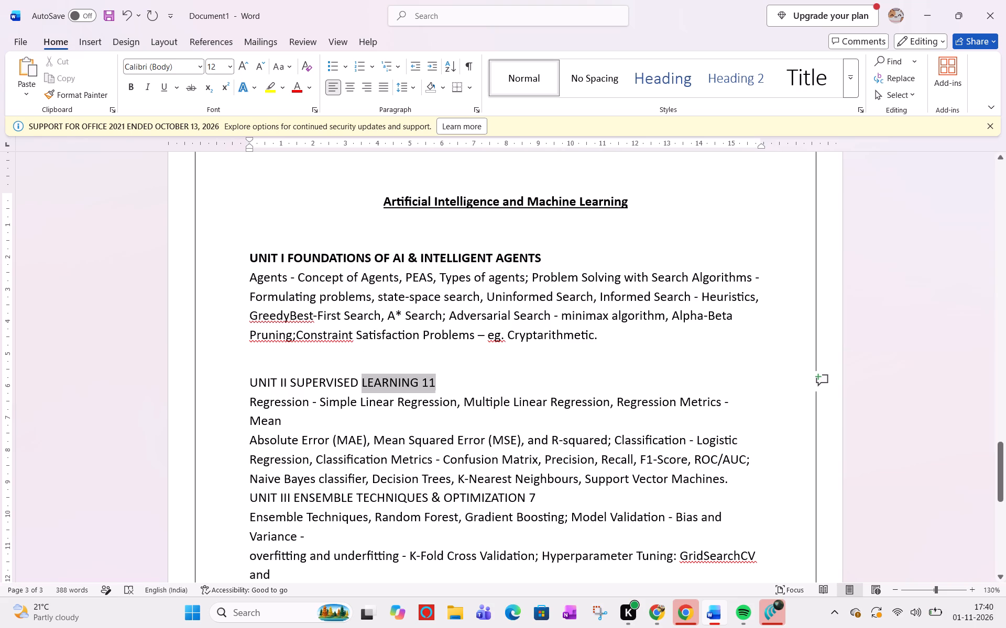
{"action": "left_click_drag", "start_coordinate": [237, 362], "coordinate": [235, 362]}
{"action": "left_click", "coordinate": [246, 340]}
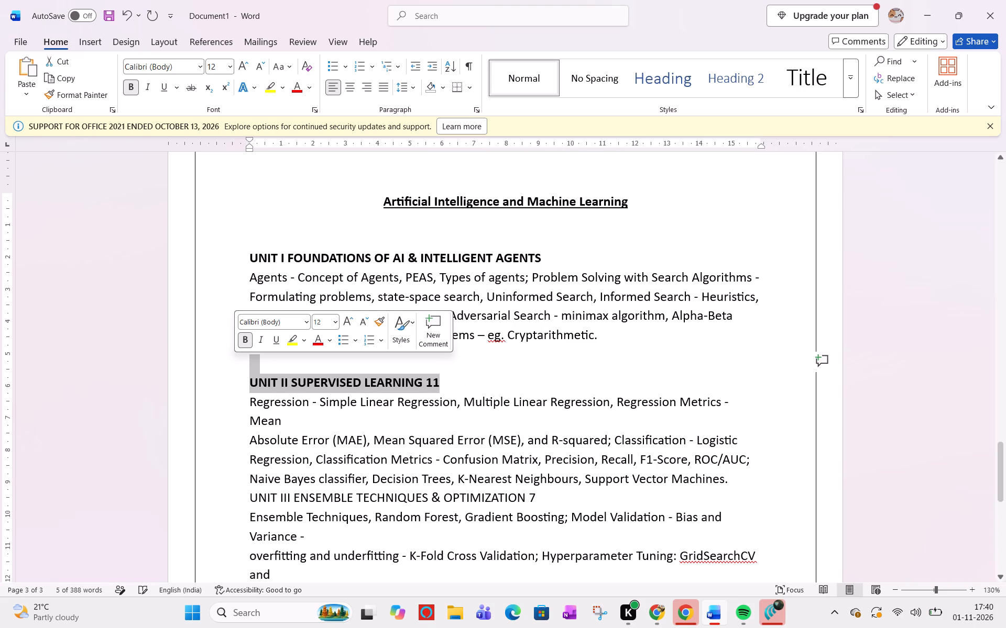
{"action": "left_click", "coordinate": [442, 379]}
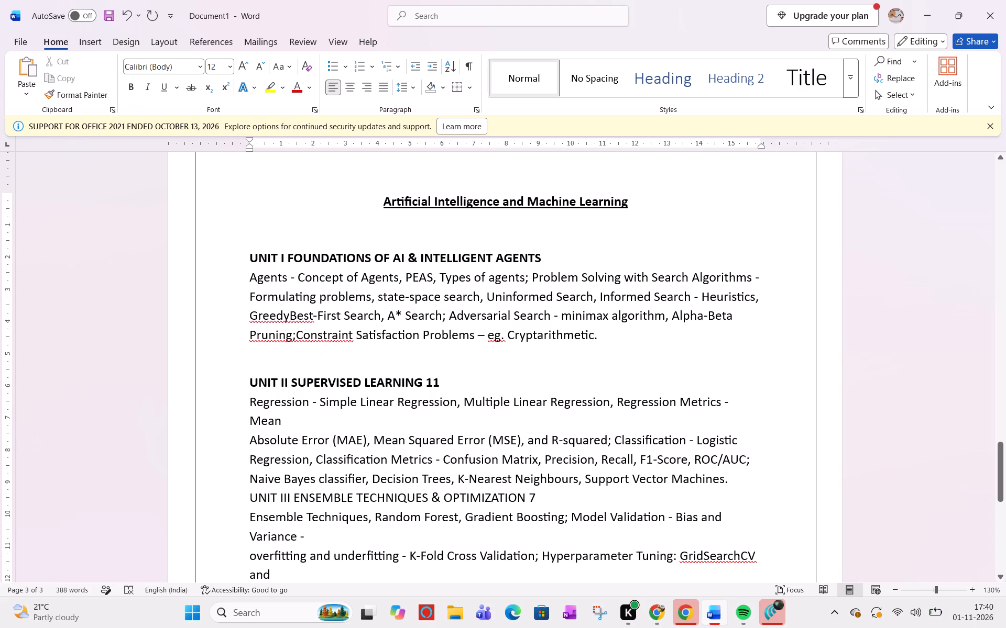
Remove the line breaks before "Absolute Error", "Regression" and "Naive Bayes" and the space before "ROC/AUC" in the UNIT II paragraph, adding a space after "Logistic".
{"action": "left_click", "coordinate": [249, 445]}
{"action": "key", "text": "BackSpace"}
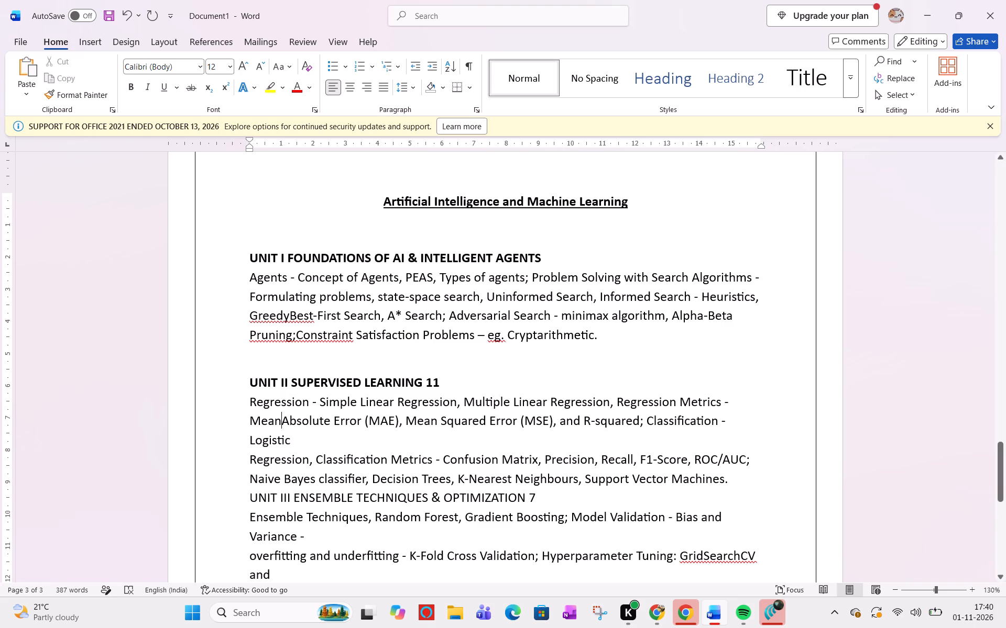
{"action": "left_click", "coordinate": [248, 463]}
{"action": "key", "text": "BackSpace"}
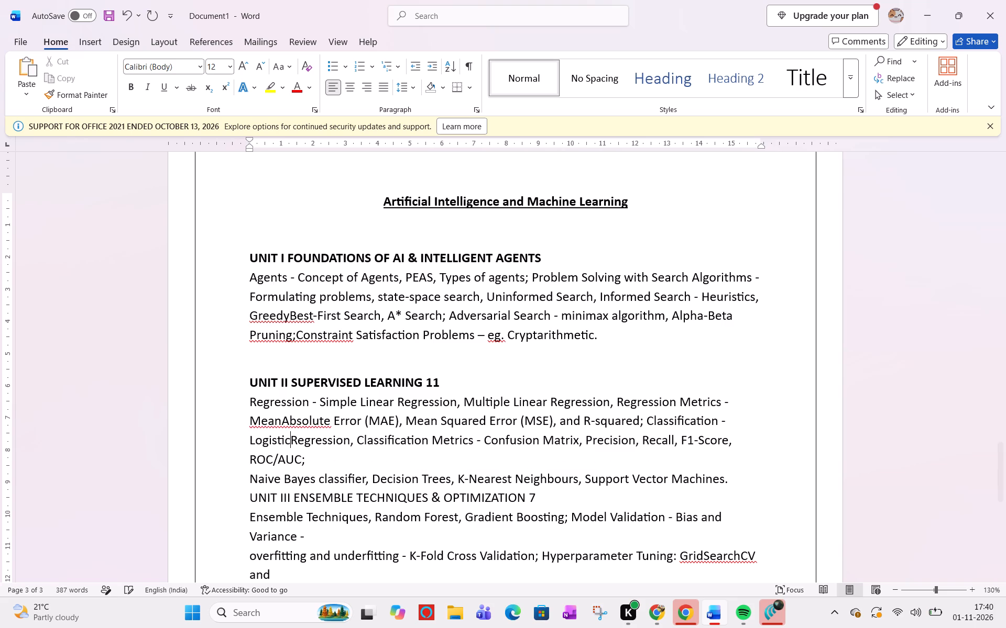
{"action": "key", "text": "space"}
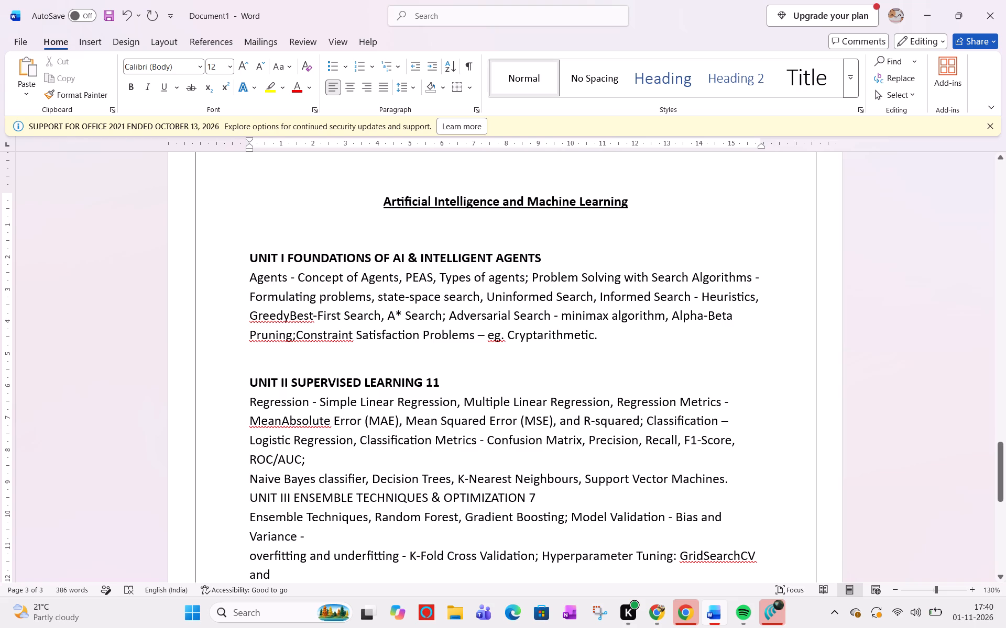
{"action": "left_click", "coordinate": [250, 463]}
{"action": "key", "text": "BackSpace"}
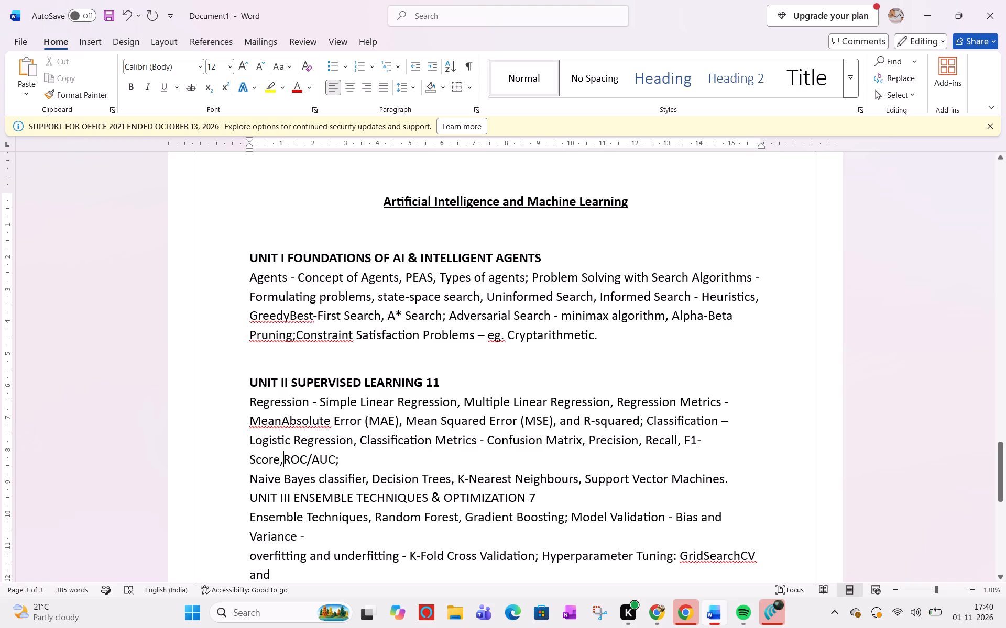
{"action": "left_click", "coordinate": [249, 480]}
{"action": "key", "text": "BackSpace"}
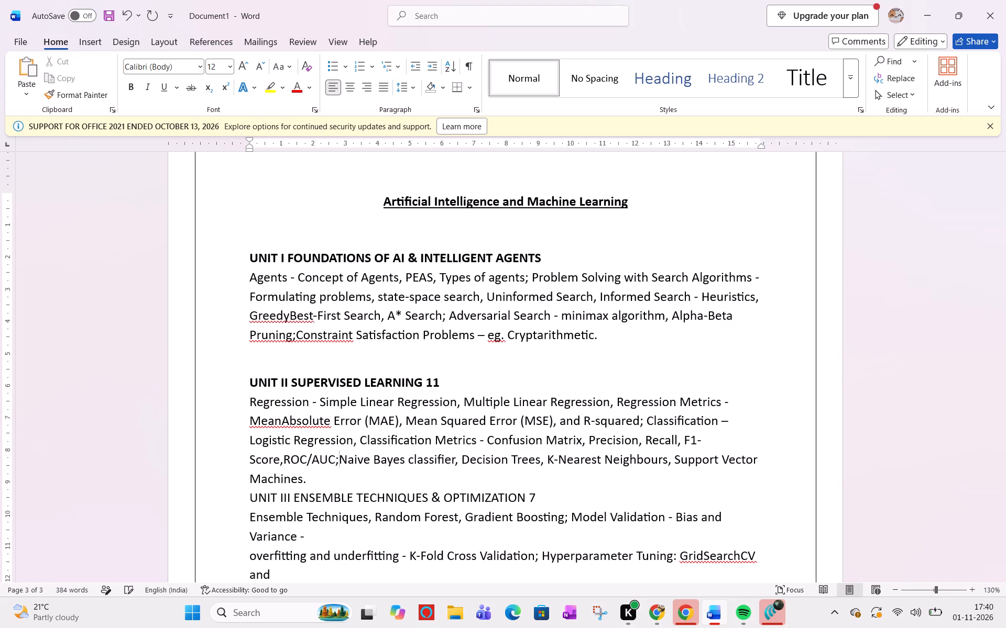
Insert a blank line between the UNIT II paragraph and the UNIT III heading.
{"action": "left_click", "coordinate": [309, 475]}
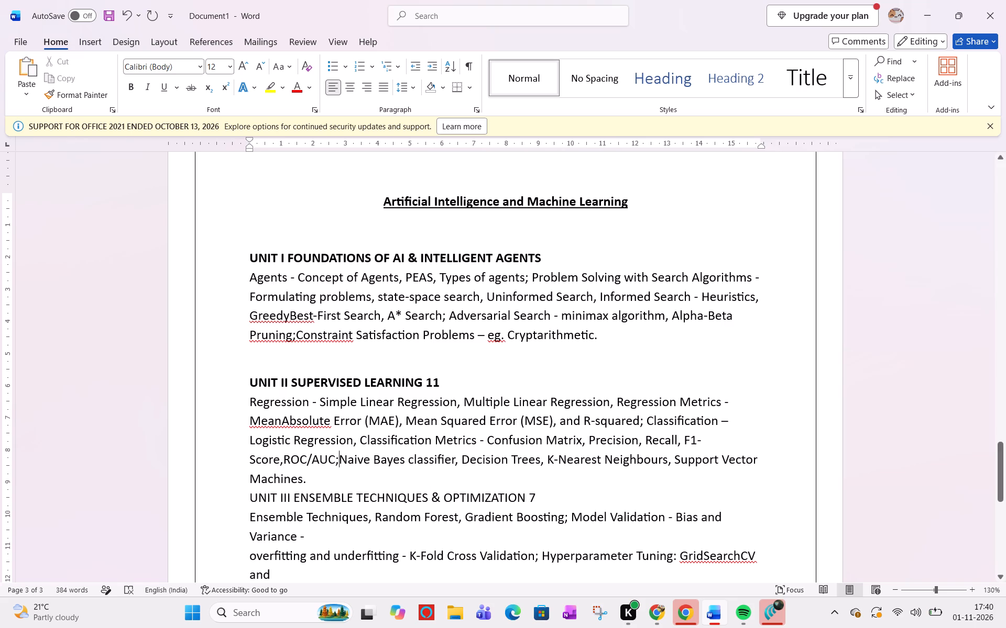
{"action": "key", "text": "Return"}
Make the heading "UNIT III ENSEMBLE TECHNIQUES & OPTIMIZATION 7" bold.
{"action": "scroll", "coordinate": [309, 475], "scroll_direction": "down", "scroll_amount": 1}
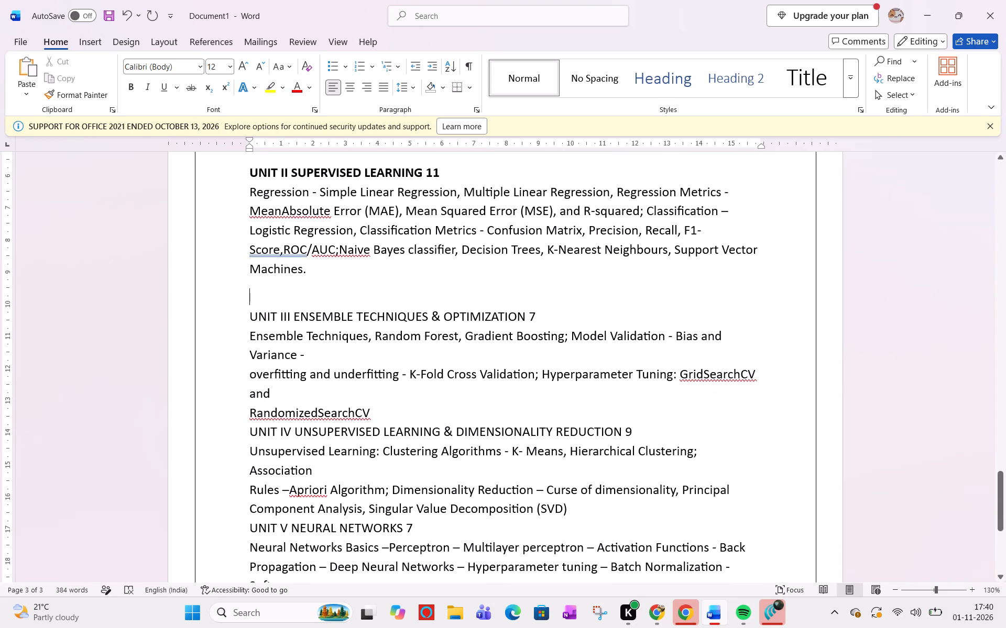
{"action": "left_click_drag", "start_coordinate": [247, 318], "coordinate": [439, 299]}
{"action": "left_click_drag", "start_coordinate": [439, 299], "coordinate": [542, 313]}
{"action": "left_click", "coordinate": [551, 288]}
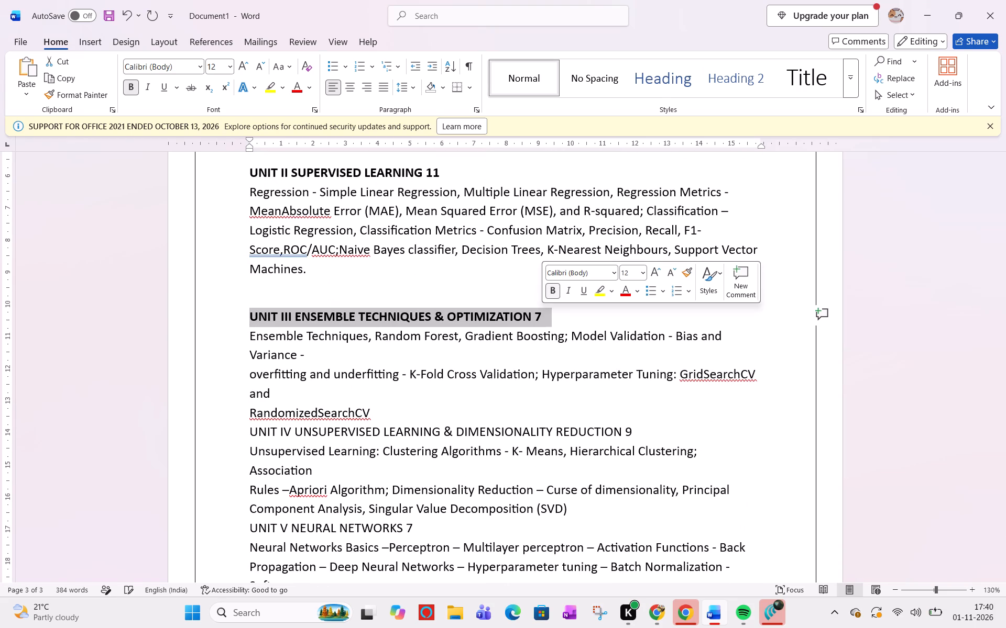
Delete the trailing 11 from the UNIT II heading and the trailing 7 from the UNIT III heading.
{"action": "left_click", "coordinate": [441, 172]}
{"action": "key", "text": "BackSpace"}
{"action": "key", "text": "BackSpace"}
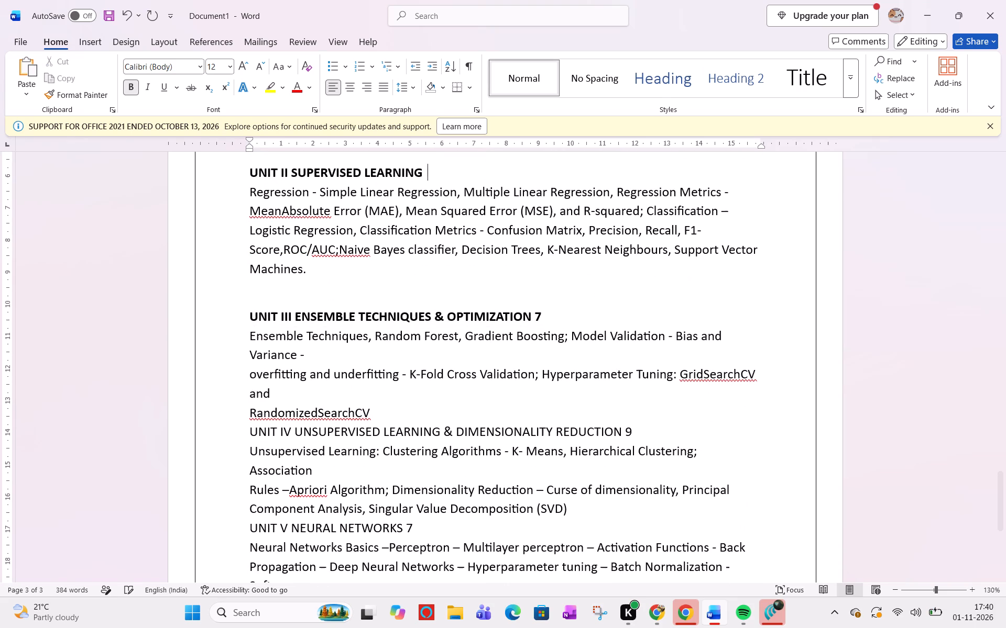
{"action": "scroll", "coordinate": [441, 172], "scroll_direction": "up", "scroll_amount": 1}
{"action": "scroll", "coordinate": [531, 282], "scroll_direction": "down", "scroll_amount": 1}
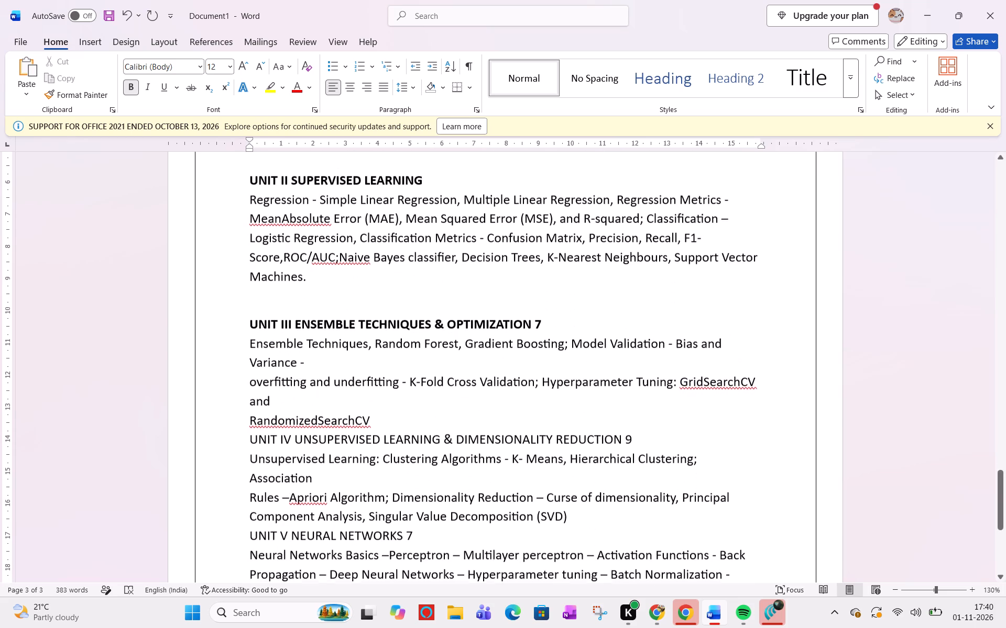
{"action": "left_click", "coordinate": [548, 324]}
{"action": "key", "text": "BackSpace"}
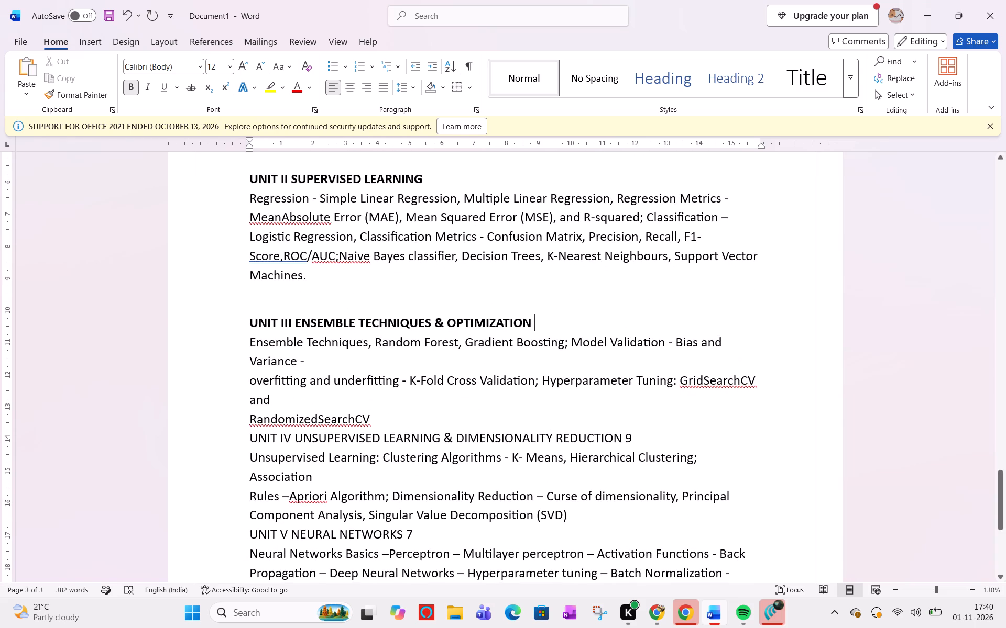
Replace the line break before "RandomizedSearchCV" in the UNIT III paragraph with a space.
{"action": "left_click", "coordinate": [254, 418]}
{"action": "key", "text": "Left"}
{"action": "key", "text": "BackSpace"}
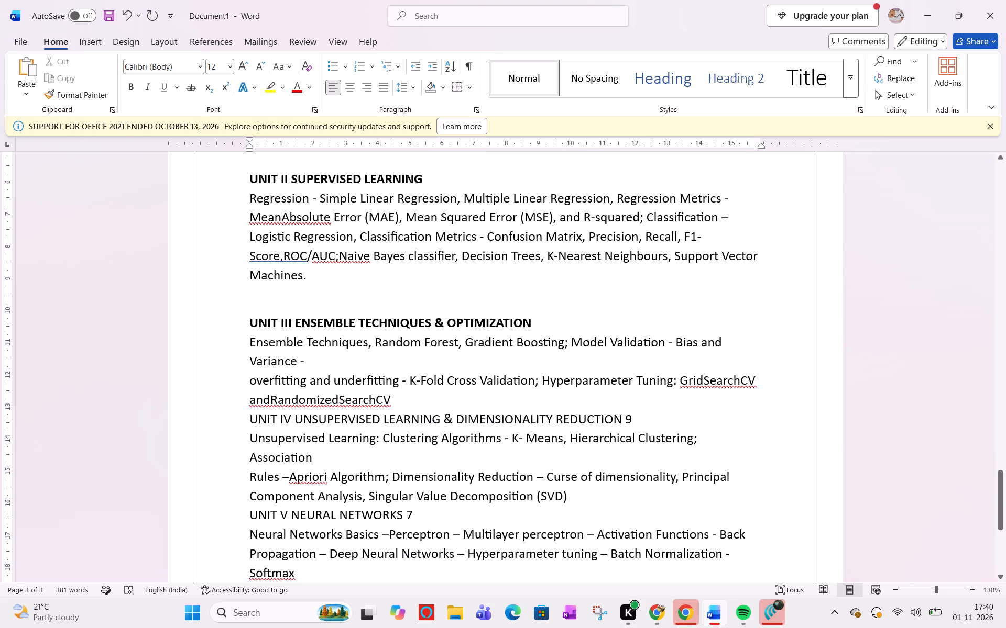
{"action": "key", "text": "space"}
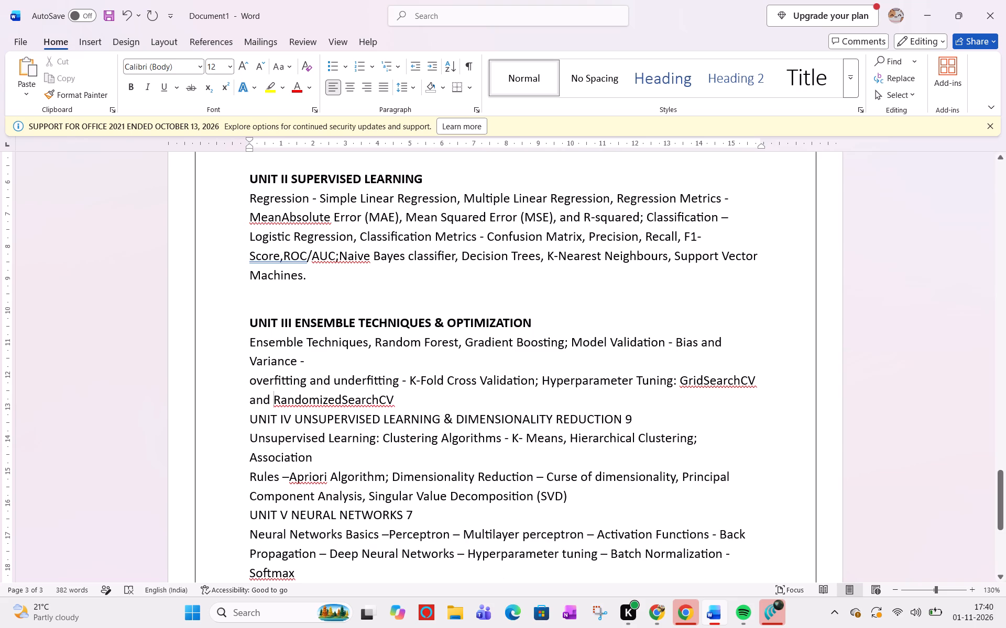
Insert a blank line between the UNIT III paragraph and the UNIT IV heading.
{"action": "left_click", "coordinate": [418, 401]}
{"action": "key", "text": "Return"}
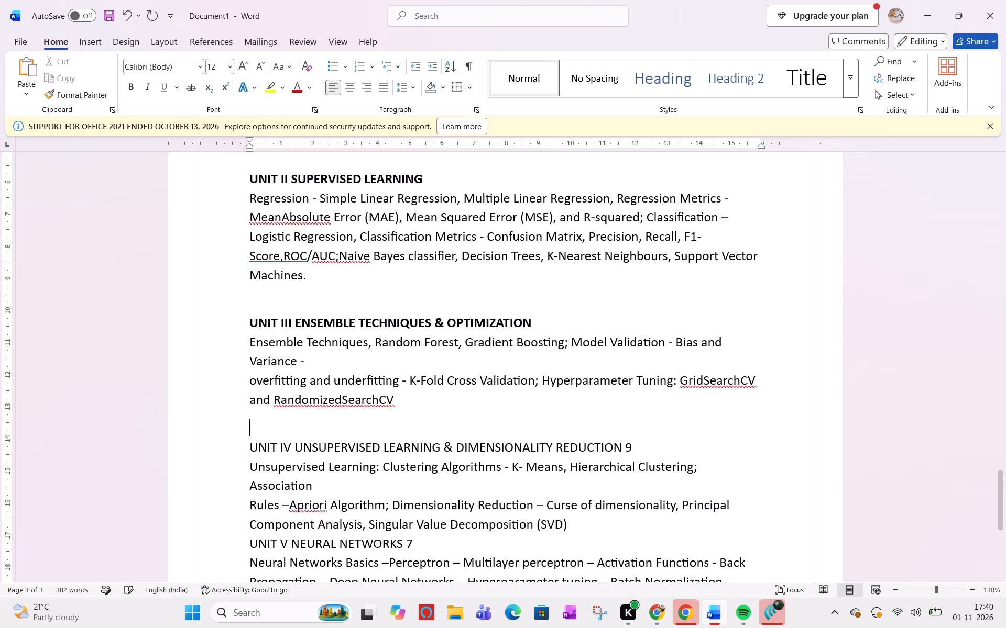
Make the heading "UNIT IV UNSUPERVISED LEARNING & DIMENSIONALITY REDUCTION" bold and delete its trailing 9.
{"action": "scroll", "coordinate": [244, 396], "scroll_direction": "down", "scroll_amount": 1}
{"action": "scroll", "coordinate": [249, 220], "scroll_direction": "up", "scroll_amount": 1}
{"action": "left_click_drag", "start_coordinate": [248, 254], "coordinate": [497, 246]}
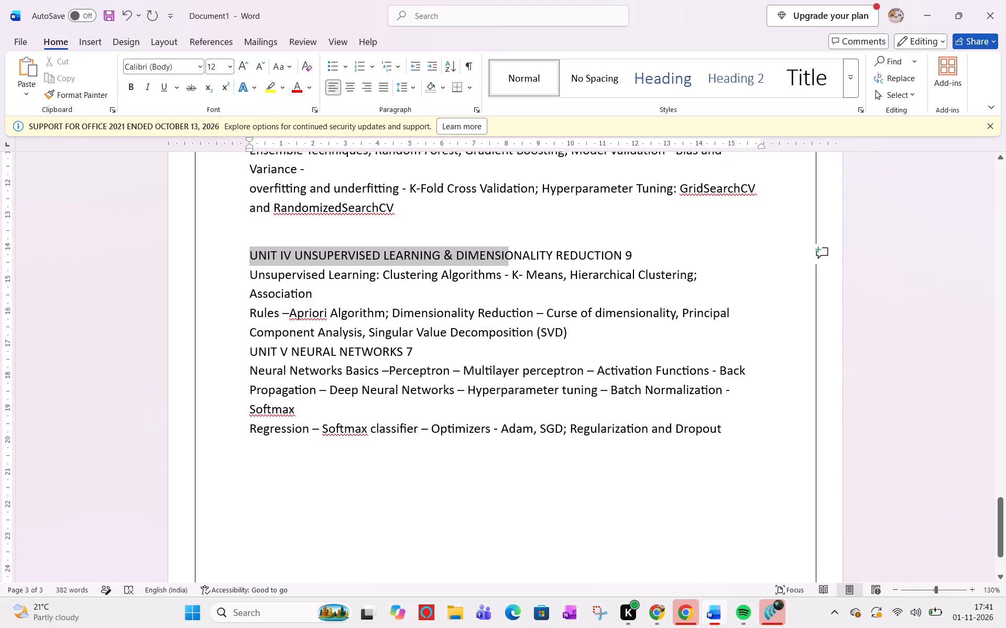
{"action": "left_click_drag", "start_coordinate": [497, 246], "coordinate": [617, 249]}
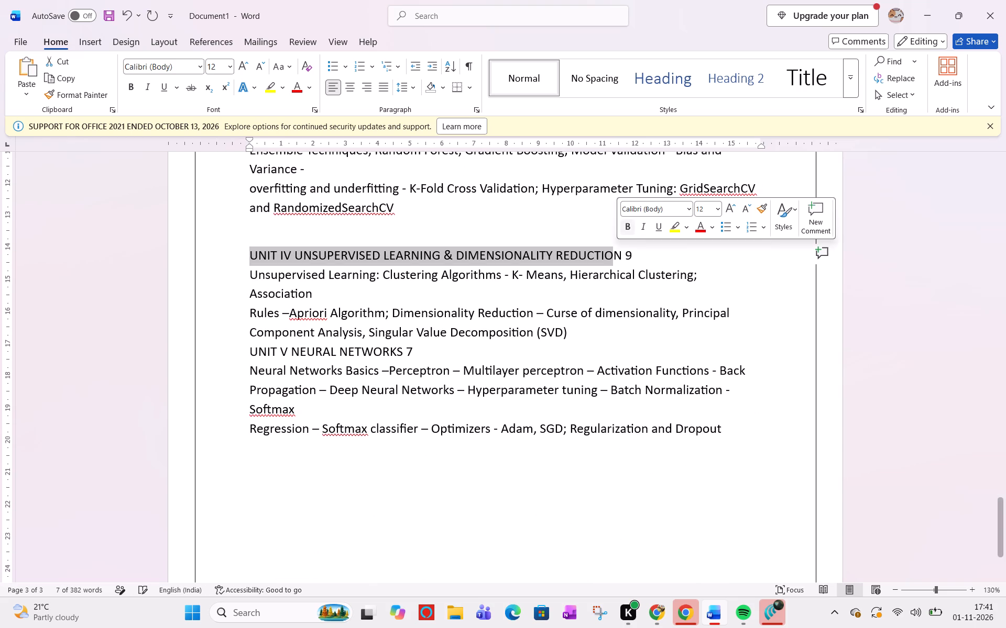
{"action": "left_click", "coordinate": [628, 231]}
{"action": "left_click_drag", "start_coordinate": [630, 257], "coordinate": [619, 259]}
{"action": "left_click", "coordinate": [628, 233]}
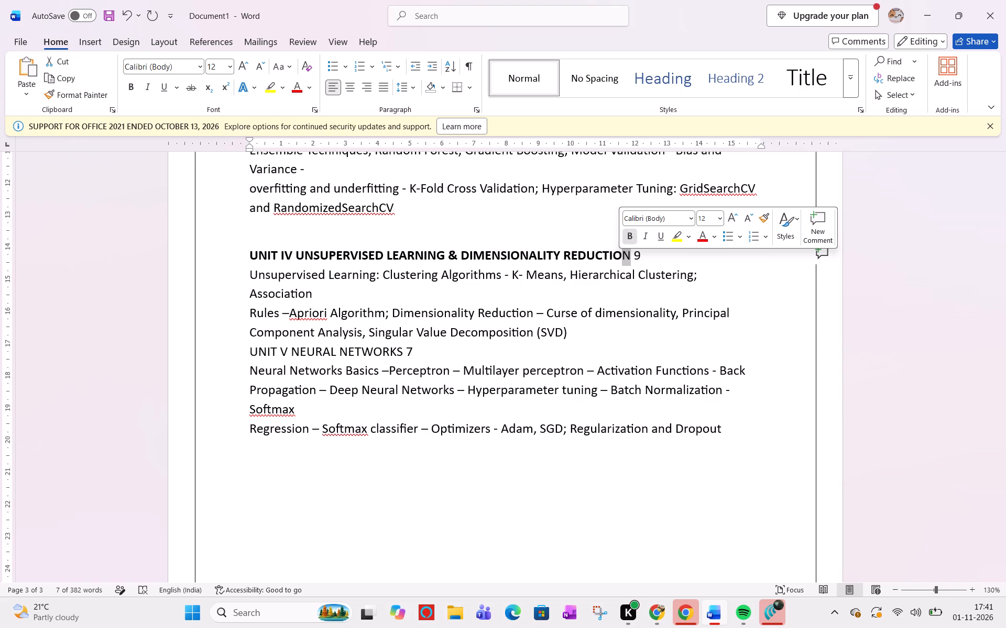
{"action": "left_click", "coordinate": [645, 255]}
{"action": "key", "text": "BackSpace"}
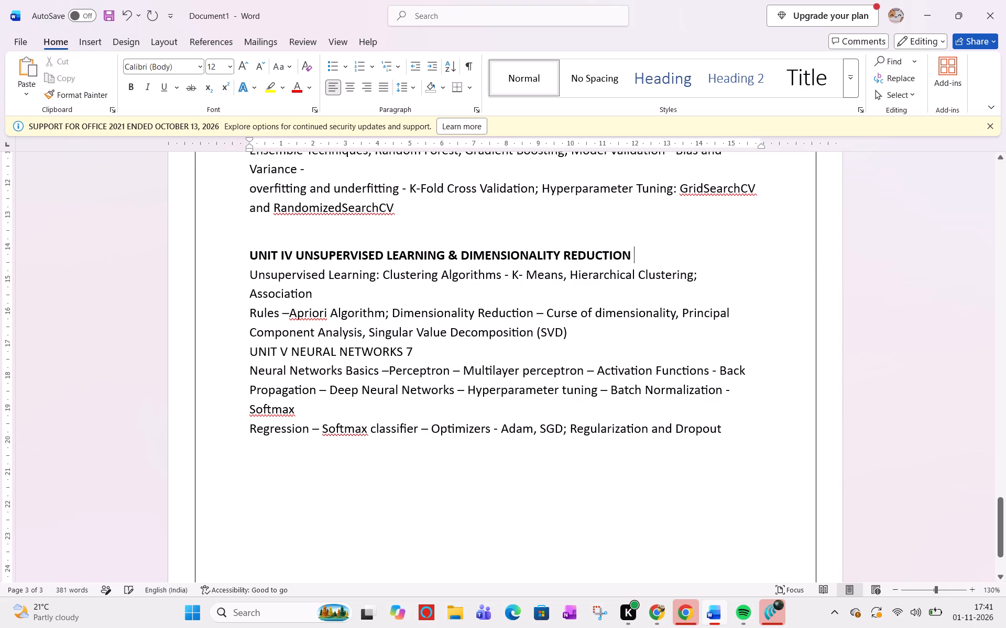
Remove the line breaks before "Rules" and "Component Analysis" in the UNIT IV paragraph, adding a space after "Principal".
{"action": "left_click", "coordinate": [253, 313]}
{"action": "key", "text": "BackSpace"}
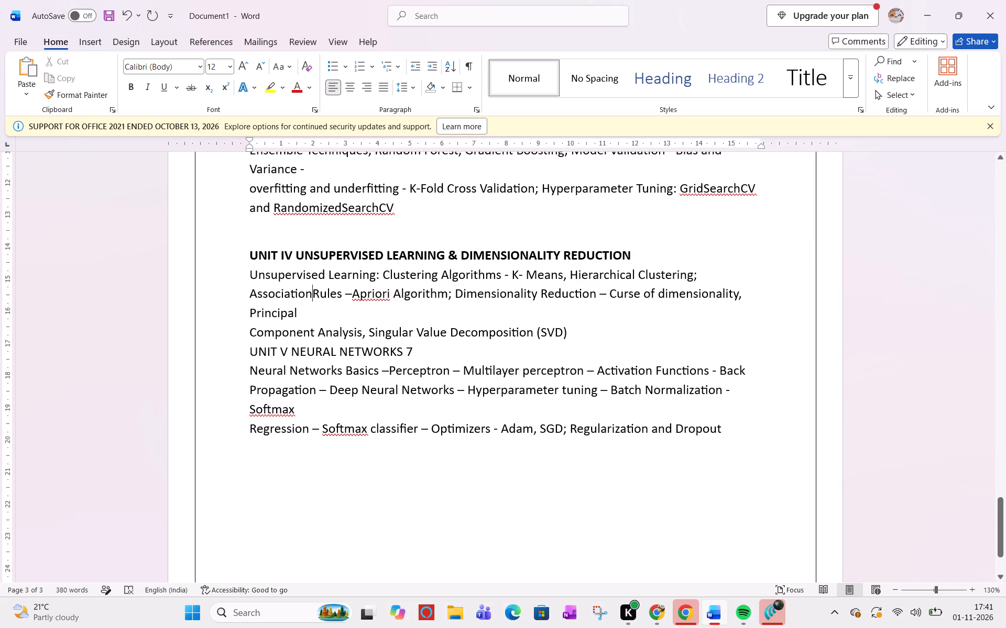
{"action": "left_click", "coordinate": [249, 332]}
{"action": "key", "text": "BackSpace"}
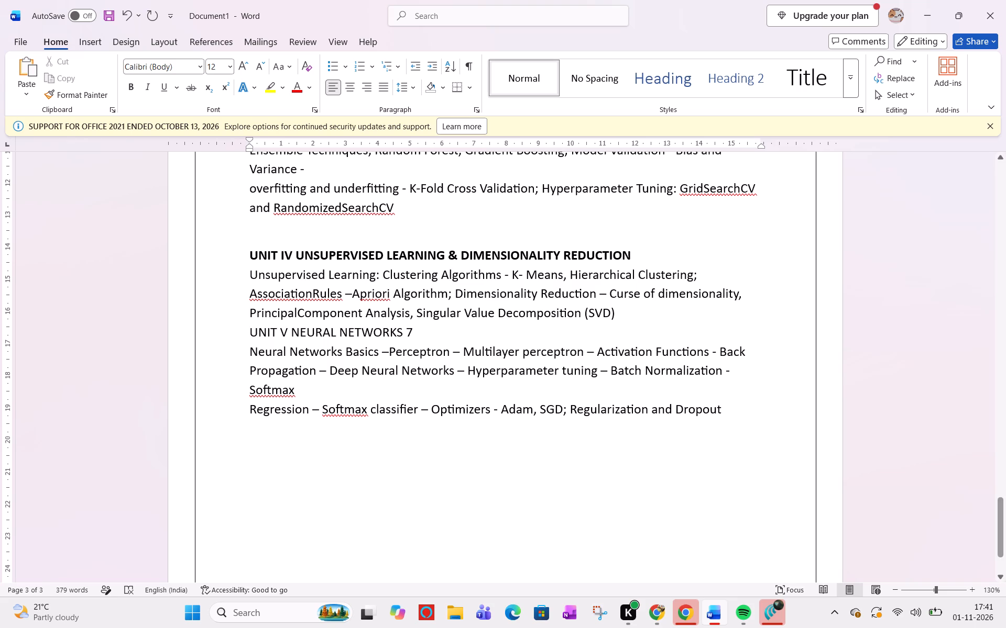
{"action": "key", "text": "space"}
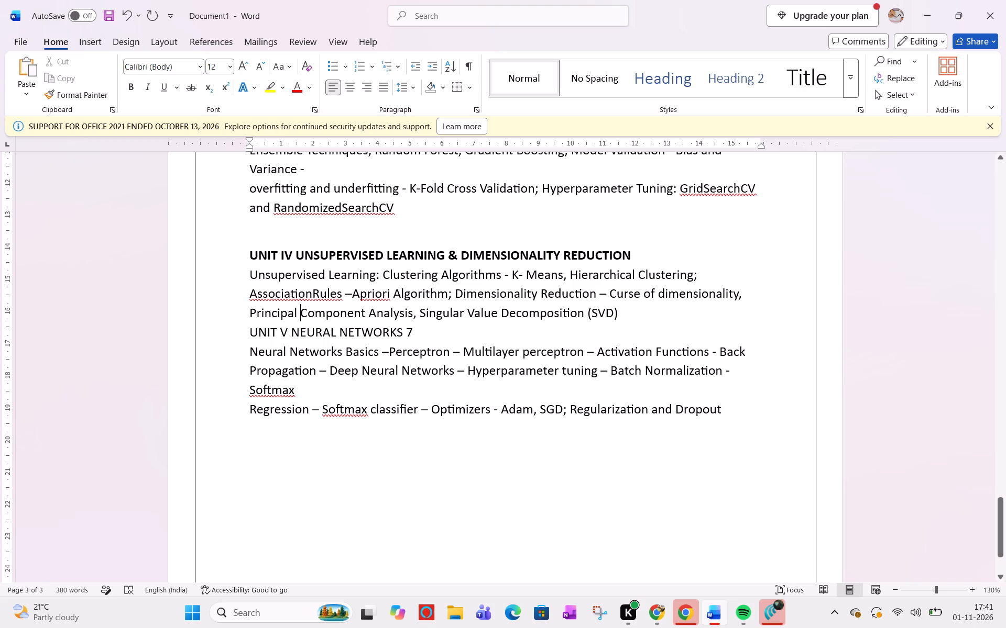
Delete the trailing 7 from the heading "UNIT V NEURAL NETWORKS".
{"action": "left_click", "coordinate": [414, 333]}
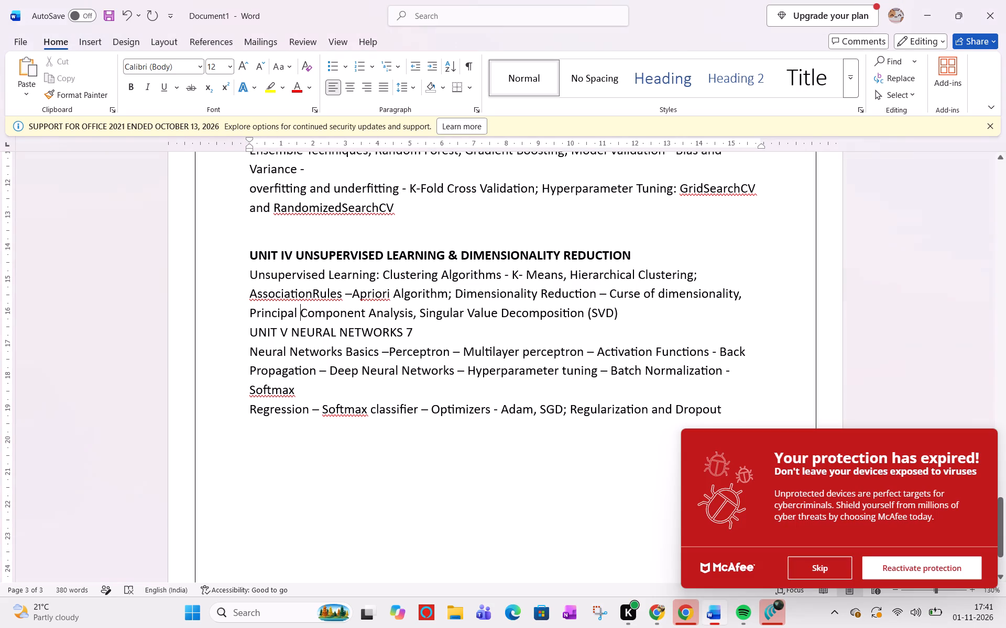
{"action": "left_click", "coordinate": [410, 331]}
{"action": "key", "text": "BackSpace"}
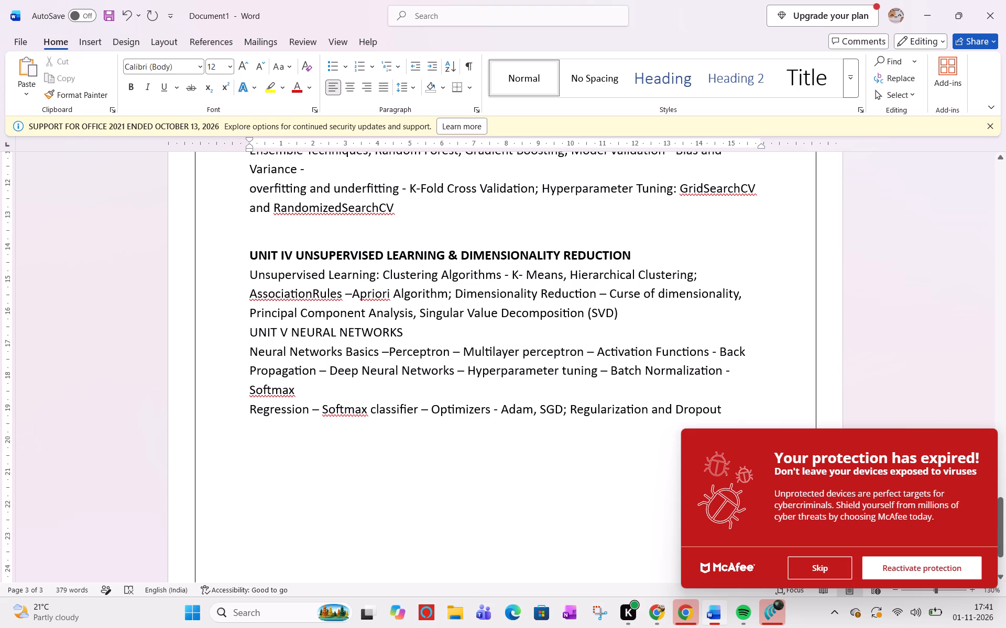
Insert a blank line between the UNIT IV paragraph and the UNIT V heading.
{"action": "left_click", "coordinate": [625, 310]}
{"action": "key", "text": "Return"}
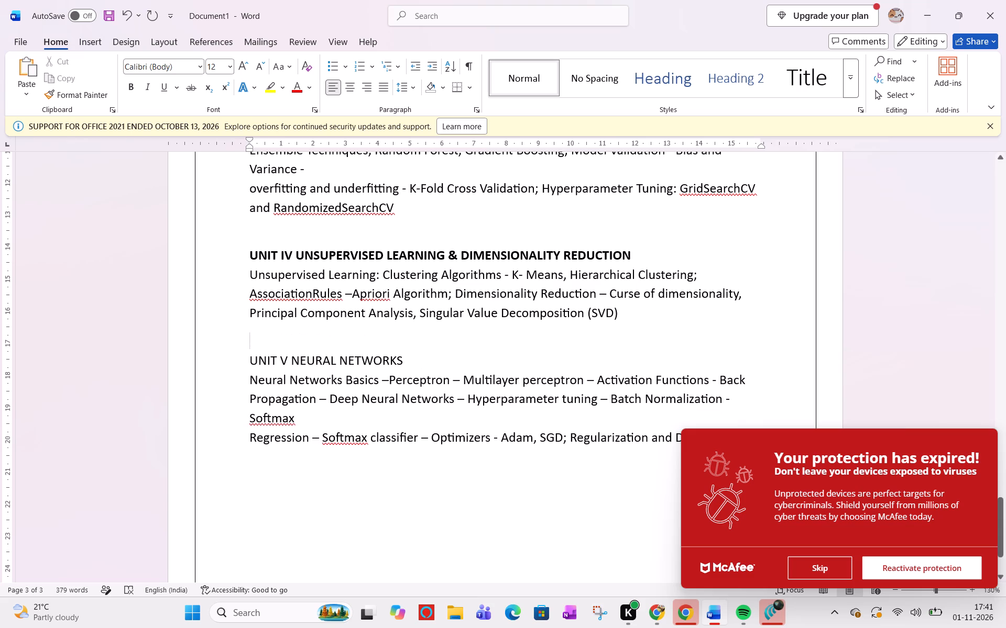
Make the heading "UNIT V NEURAL NETWORKS" bold.
{"action": "left_click_drag", "start_coordinate": [246, 363], "coordinate": [399, 353]}
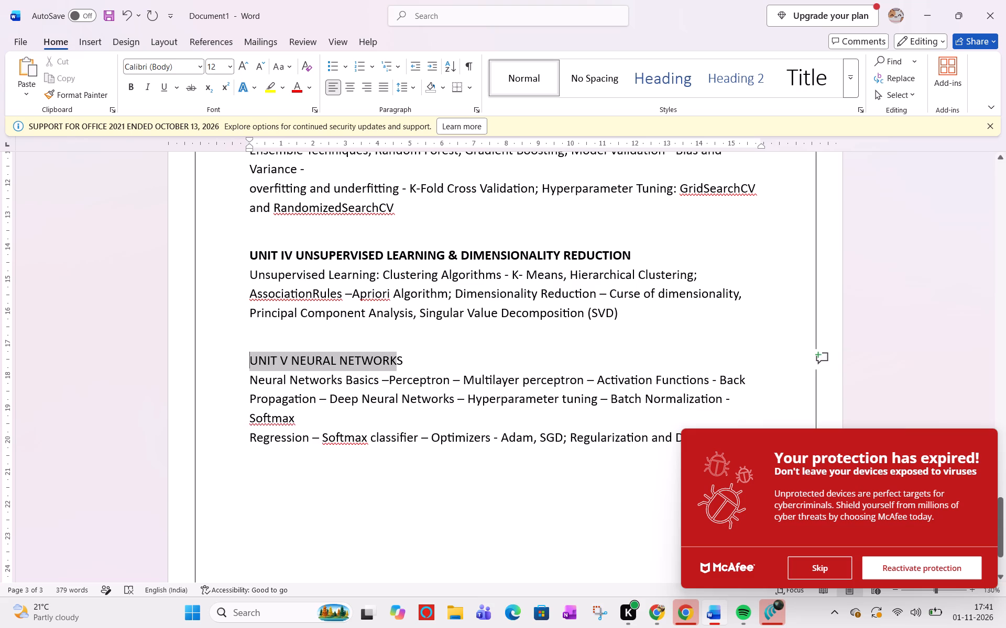
{"action": "left_click_drag", "start_coordinate": [399, 353], "coordinate": [430, 355]}
{"action": "left_click", "coordinate": [436, 337]}
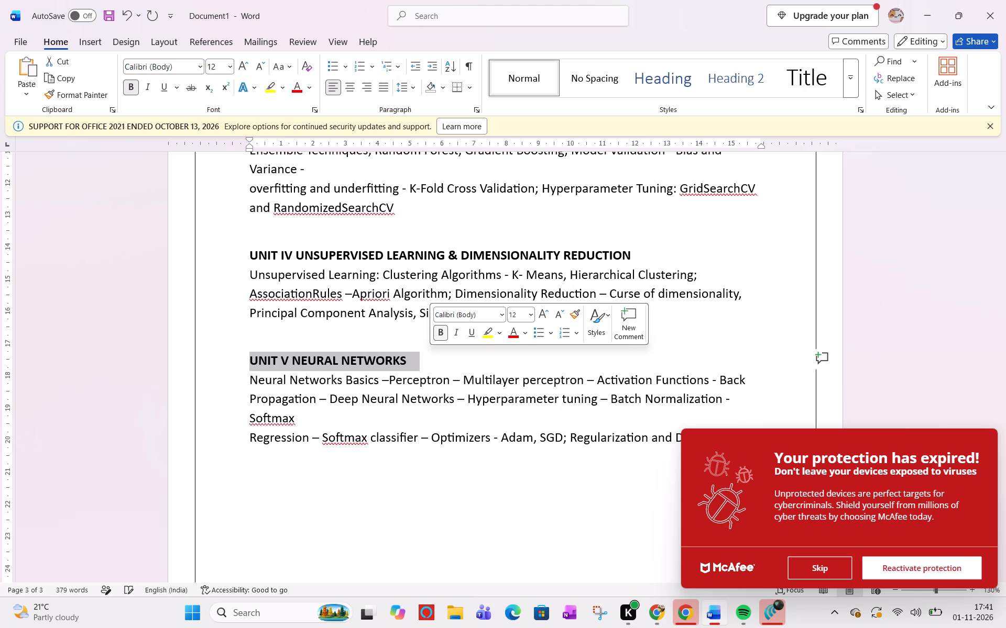
Replace the line break between "Softmax" and "Regression" in the UNIT V paragraph with a space.
{"action": "left_click", "coordinate": [251, 433]}
{"action": "key", "text": "BackSpace"}
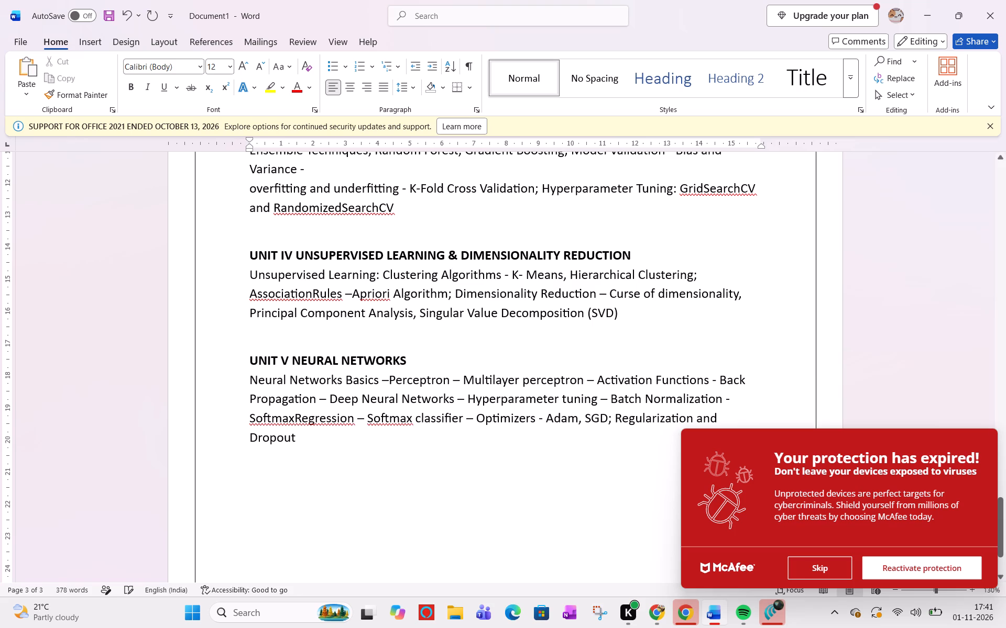
{"action": "key", "text": "space"}
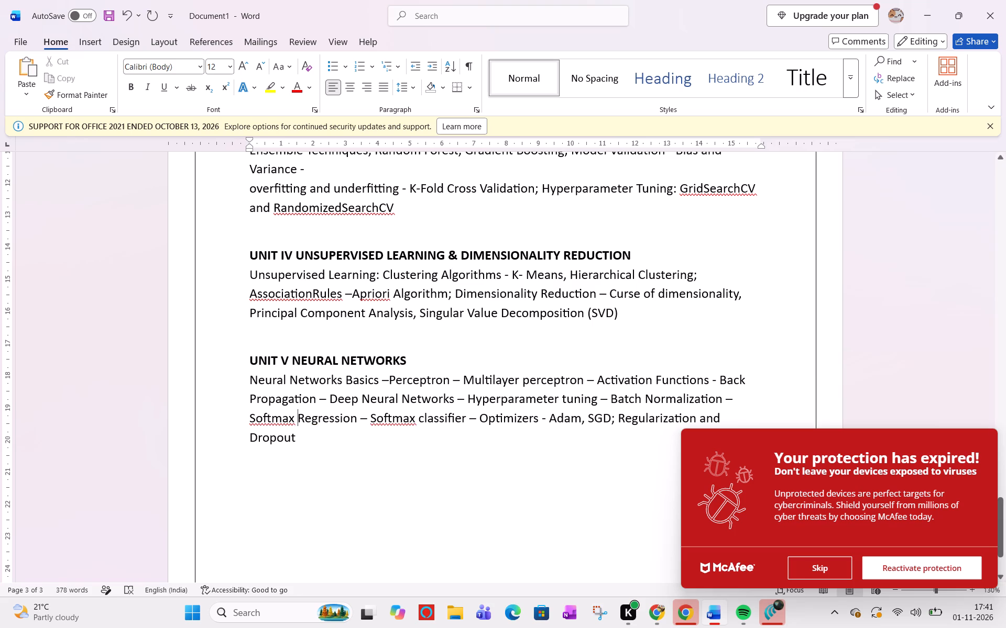
Insert a paragraph break before "Regression" in the UNIT V text.
{"action": "key", "text": "Return"}
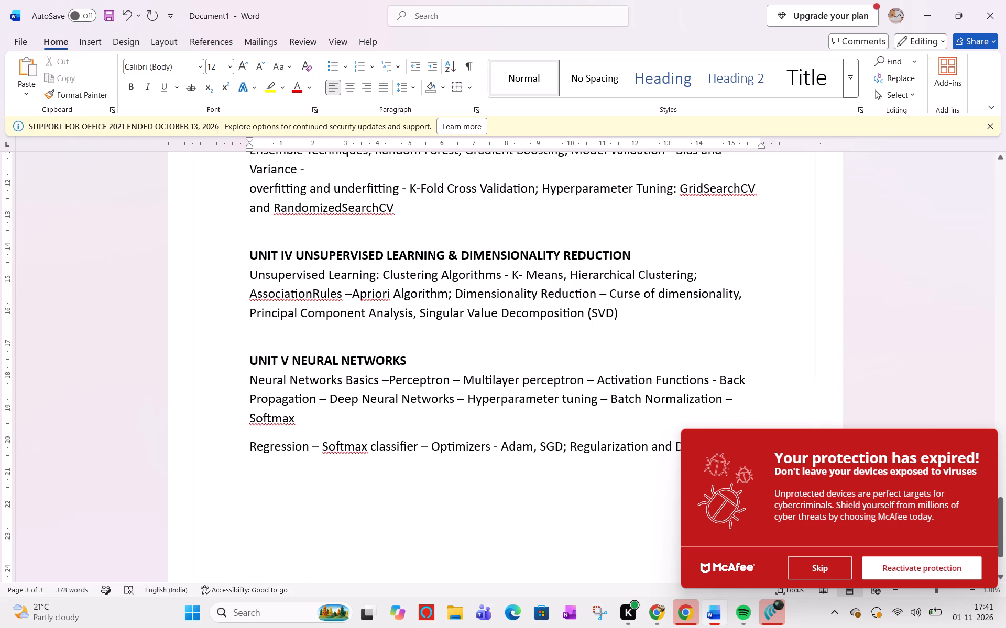
Undo the paragraph break inserted before "Regression" in the UNIT V paragraph.
{"action": "key", "text": "ctrl+z"}
Insert a blank line below each of the UNIT V, IV, III, II and I headings of Artificial Intelligence and Machine Learning.
{"action": "left_click", "coordinate": [414, 356]}
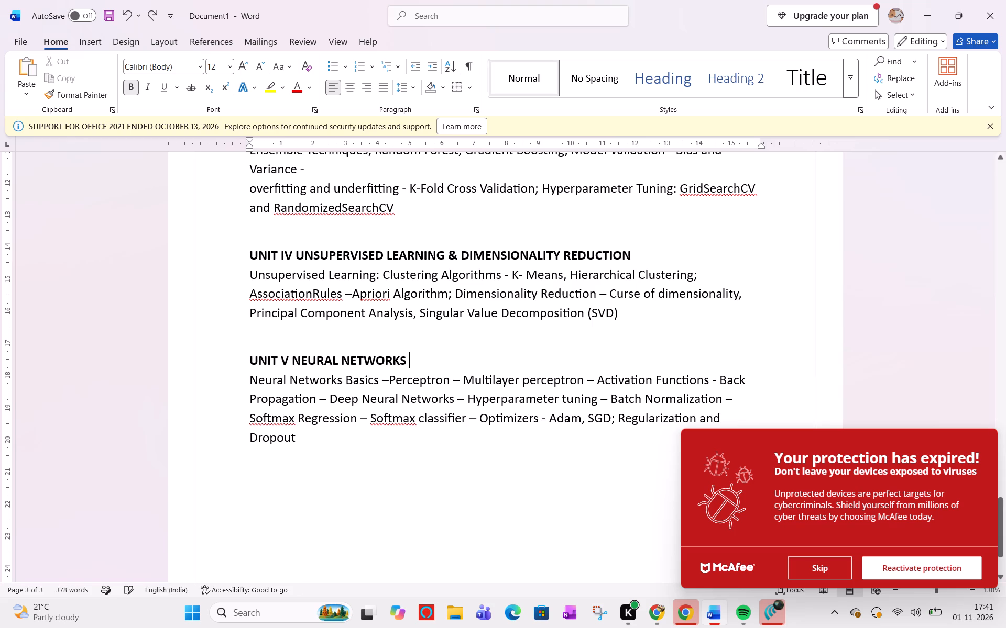
{"action": "key", "text": "Return"}
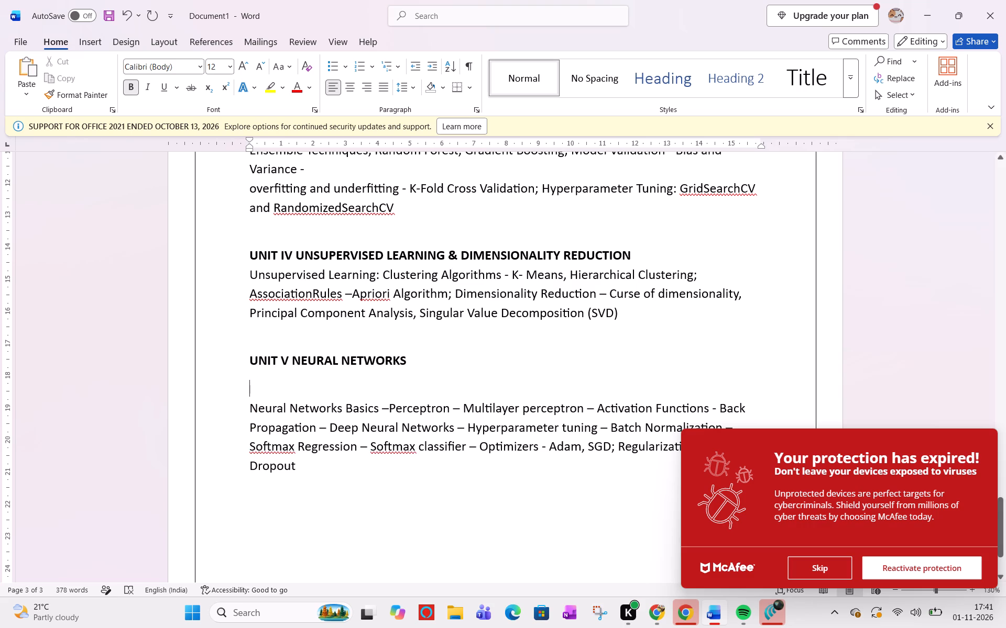
{"action": "left_click", "coordinate": [638, 252]}
{"action": "key", "text": "Return"}
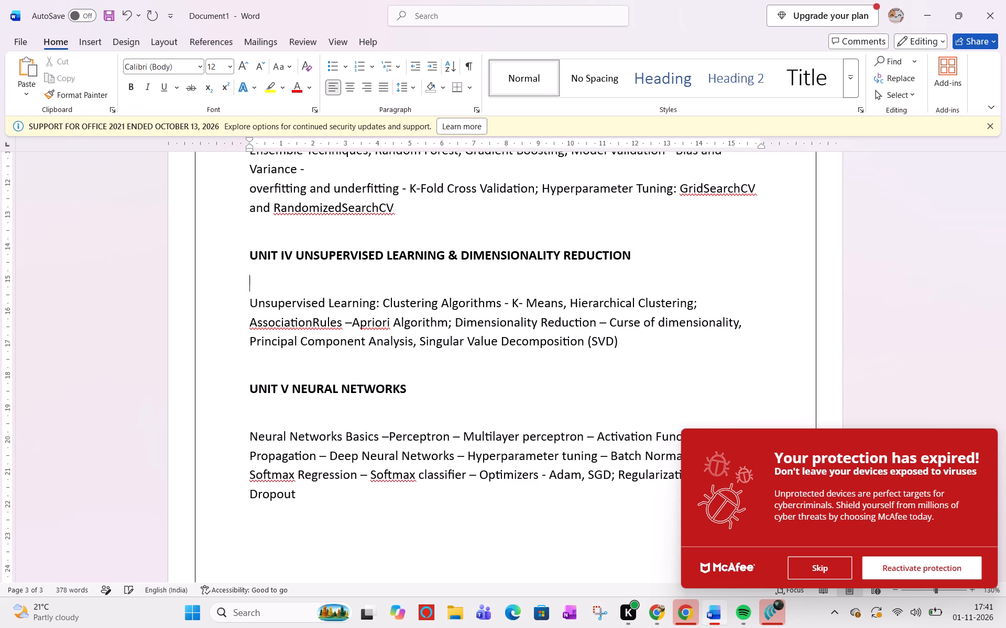
{"action": "scroll", "coordinate": [638, 252], "scroll_direction": "up", "scroll_amount": 1}
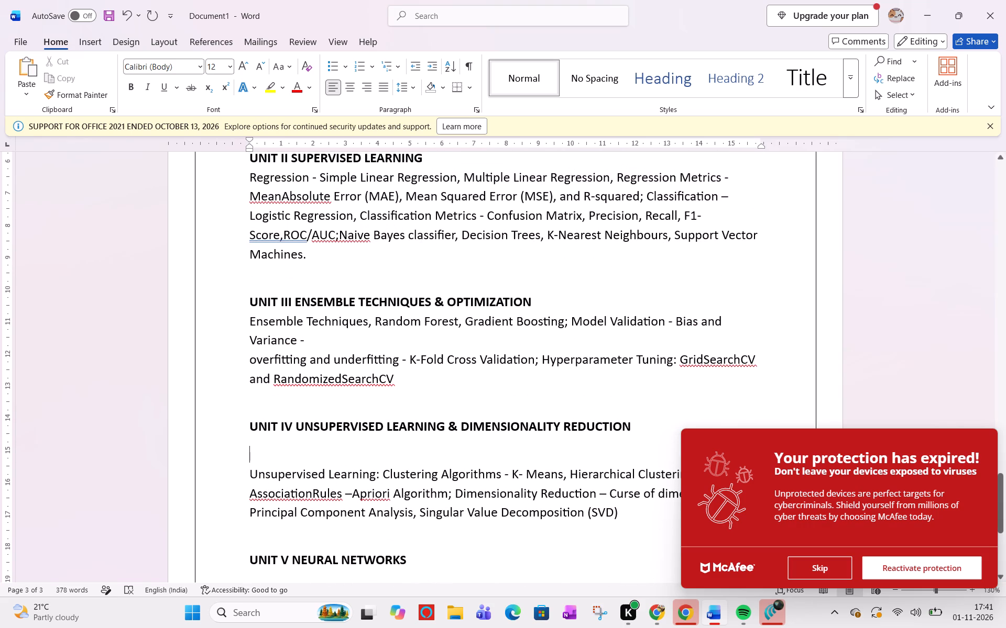
{"action": "left_click", "coordinate": [535, 301]}
{"action": "key", "text": "Return"}
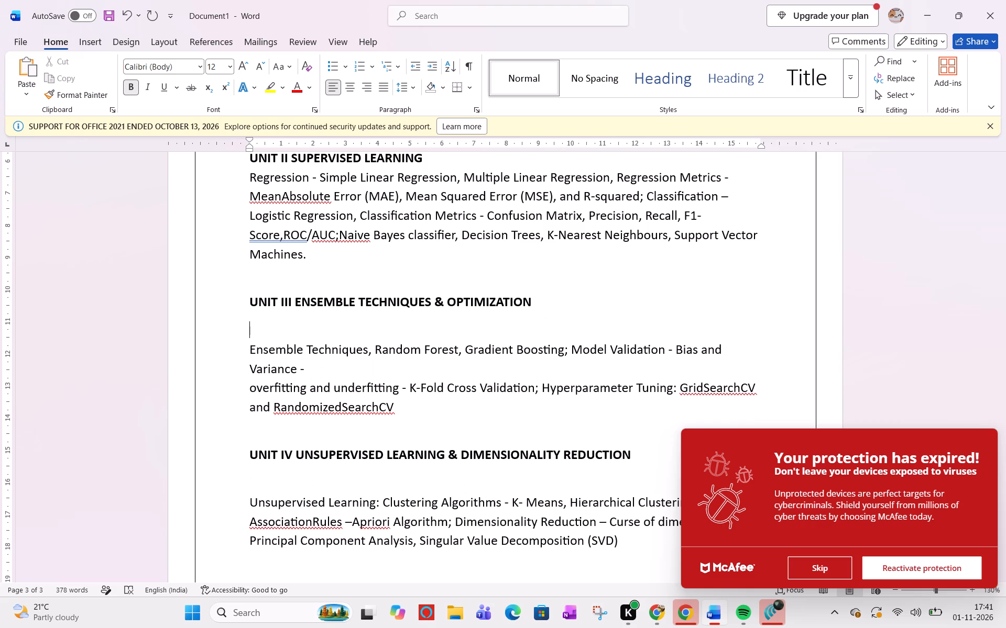
{"action": "scroll", "coordinate": [464, 268], "scroll_direction": "up", "scroll_amount": 1}
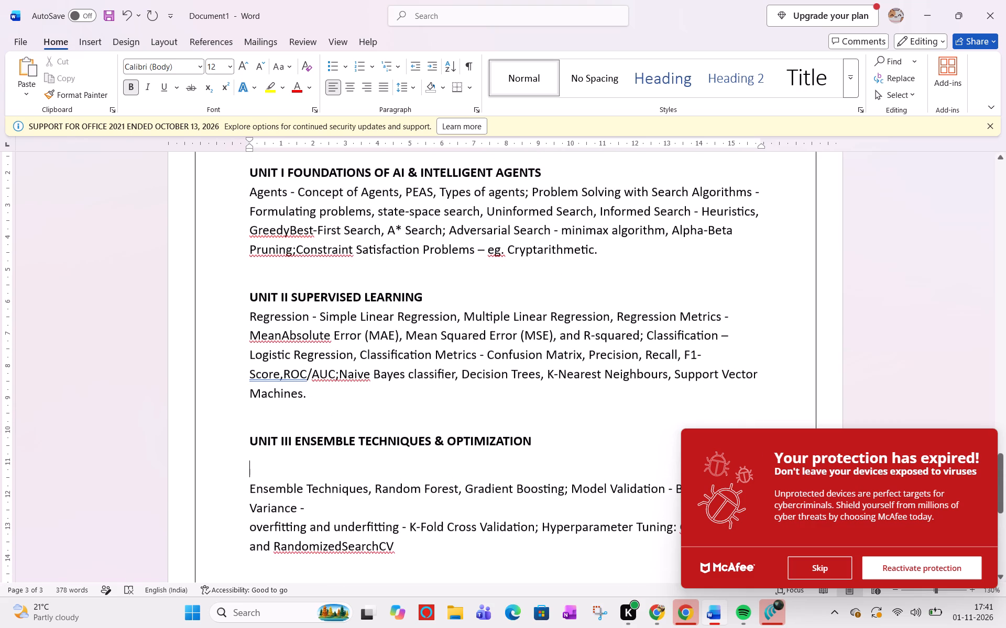
{"action": "left_click", "coordinate": [423, 292]}
{"action": "key", "text": "Return"}
{"action": "scroll", "coordinate": [423, 292], "scroll_direction": "up", "scroll_amount": 1}
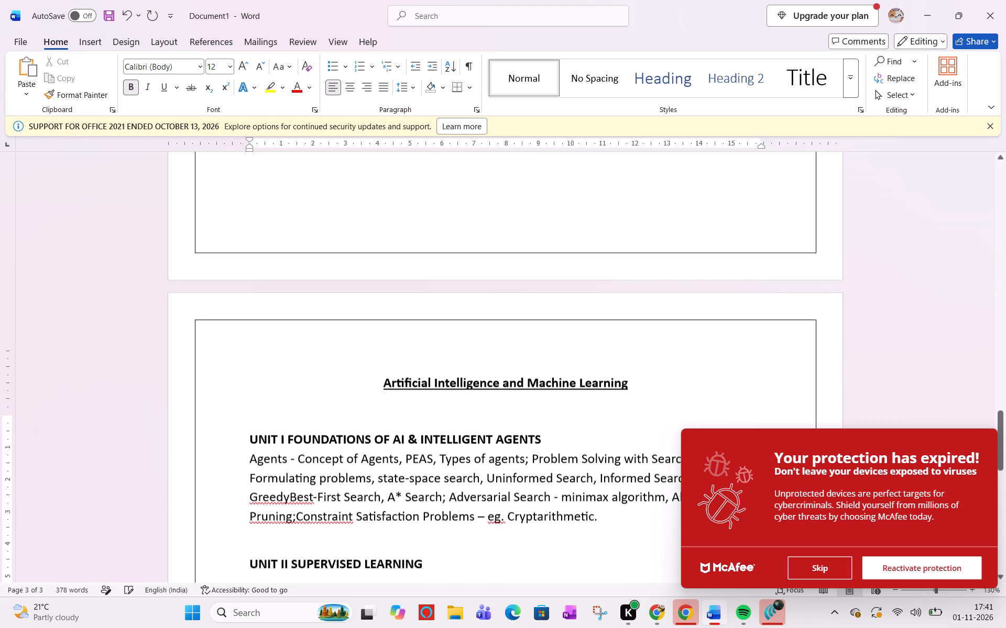
{"action": "left_click", "coordinate": [545, 479]}
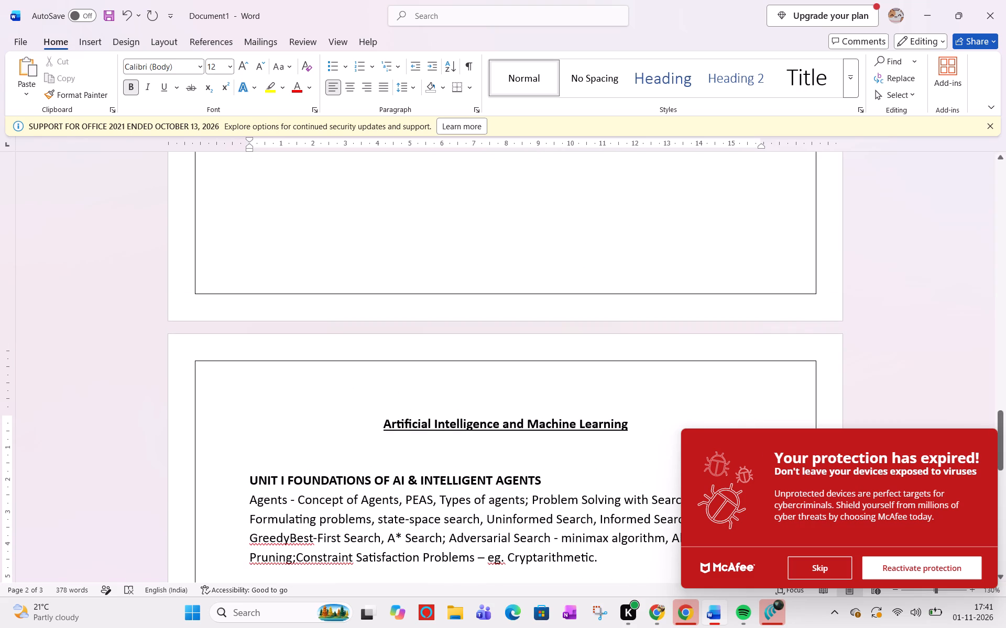
{"action": "key", "text": "BackSpace"}
{"action": "key", "text": "Return"}
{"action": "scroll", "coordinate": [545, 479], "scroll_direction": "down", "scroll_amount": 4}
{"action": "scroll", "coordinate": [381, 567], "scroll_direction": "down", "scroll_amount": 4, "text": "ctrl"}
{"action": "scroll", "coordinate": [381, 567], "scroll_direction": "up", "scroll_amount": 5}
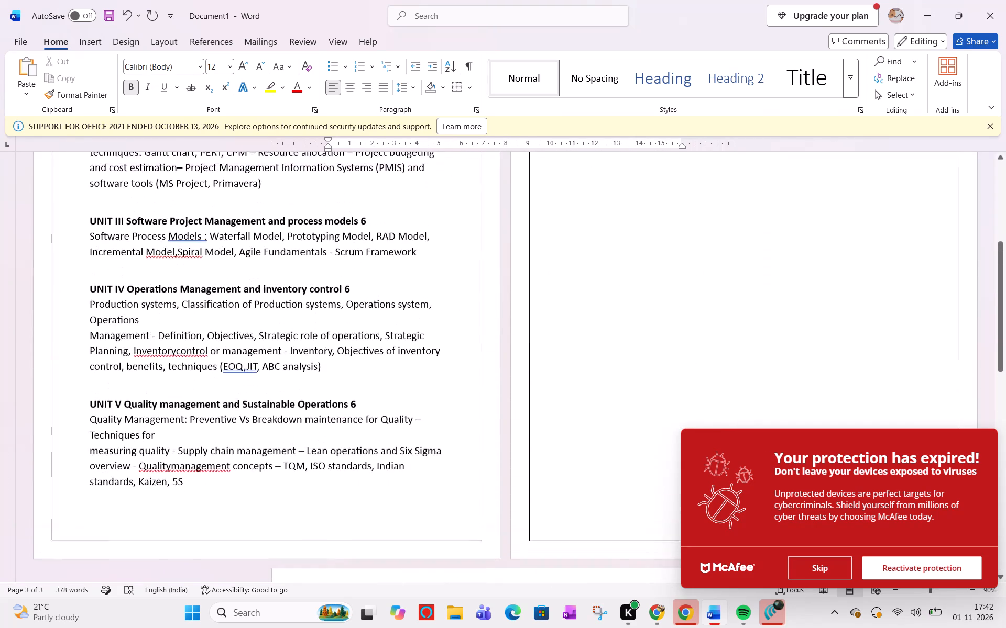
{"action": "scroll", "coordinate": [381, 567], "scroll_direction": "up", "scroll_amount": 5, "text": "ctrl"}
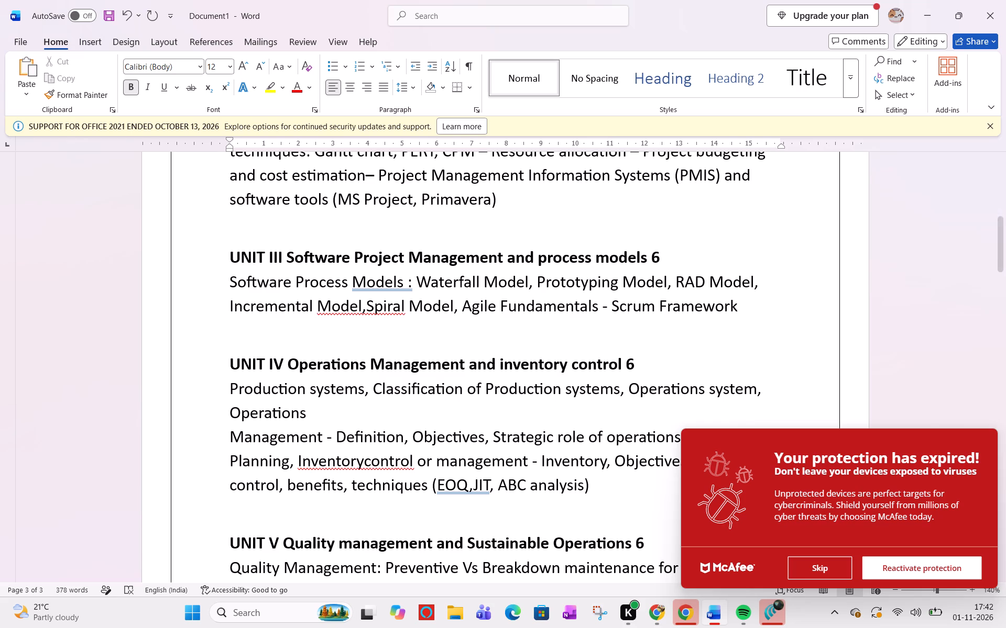
Switch to the ChatGPT chat in Chrome and skip the McAfee protection notification.
{"action": "left_click", "coordinate": [662, 611]}
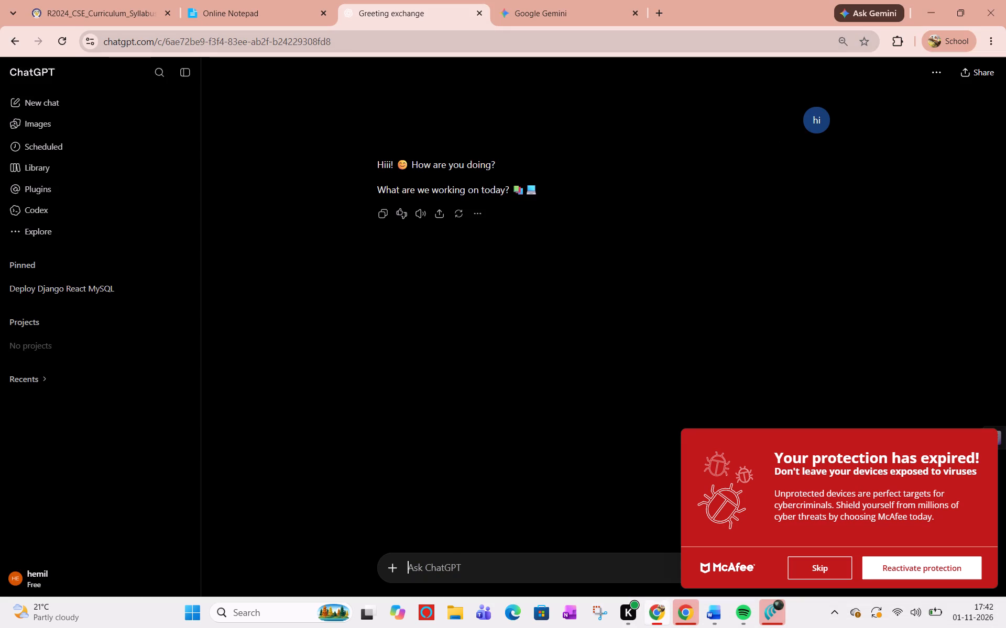
{"action": "left_click", "coordinate": [826, 564]}
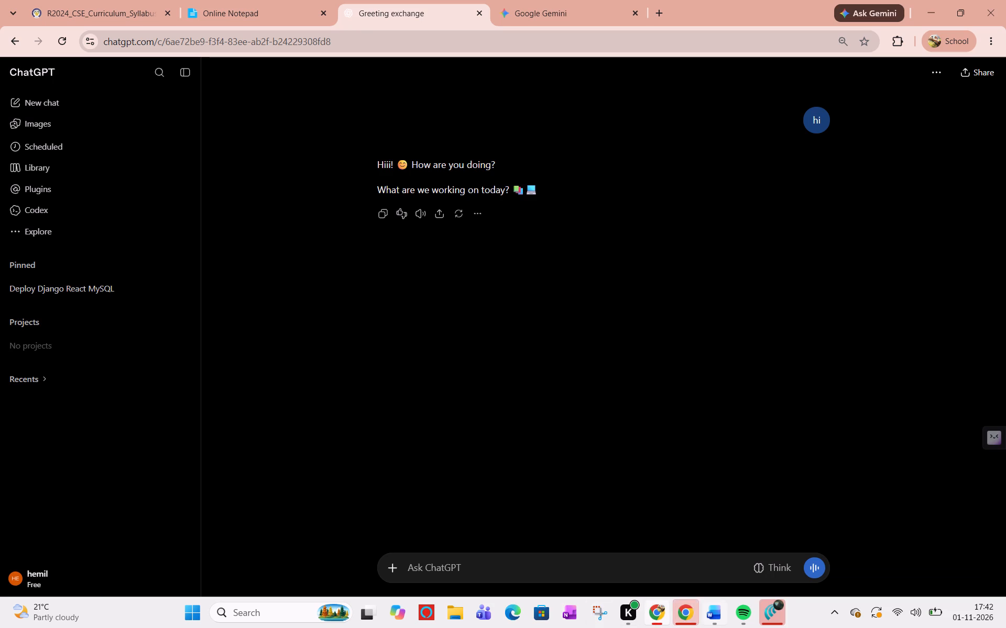
{"action": "left_click", "coordinate": [729, 536]}
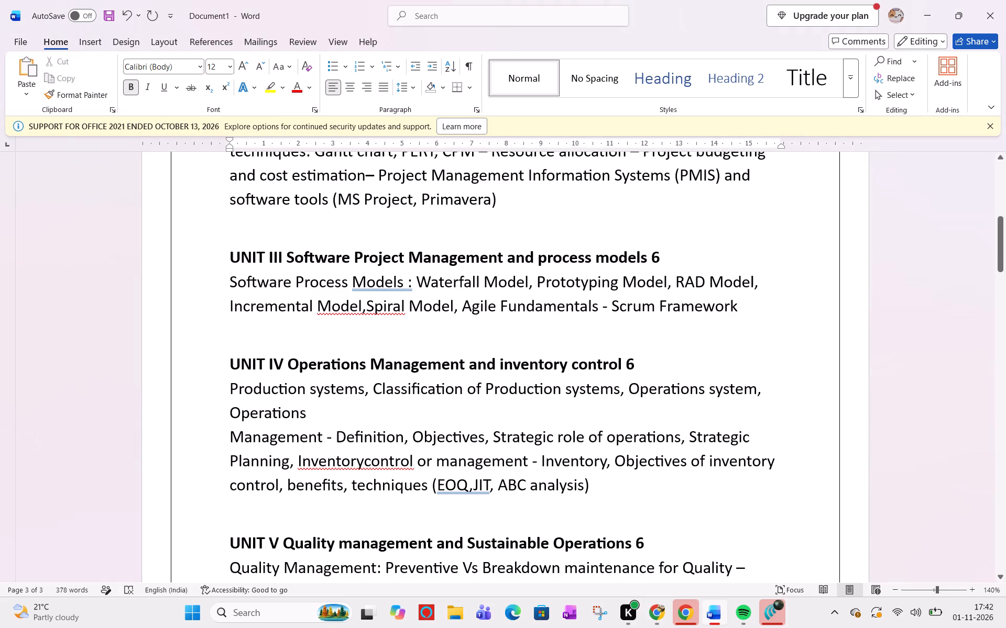
{"action": "scroll", "coordinate": [581, 337], "scroll_direction": "up", "scroll_amount": 2}
{"action": "left_click", "coordinate": [538, 268]}
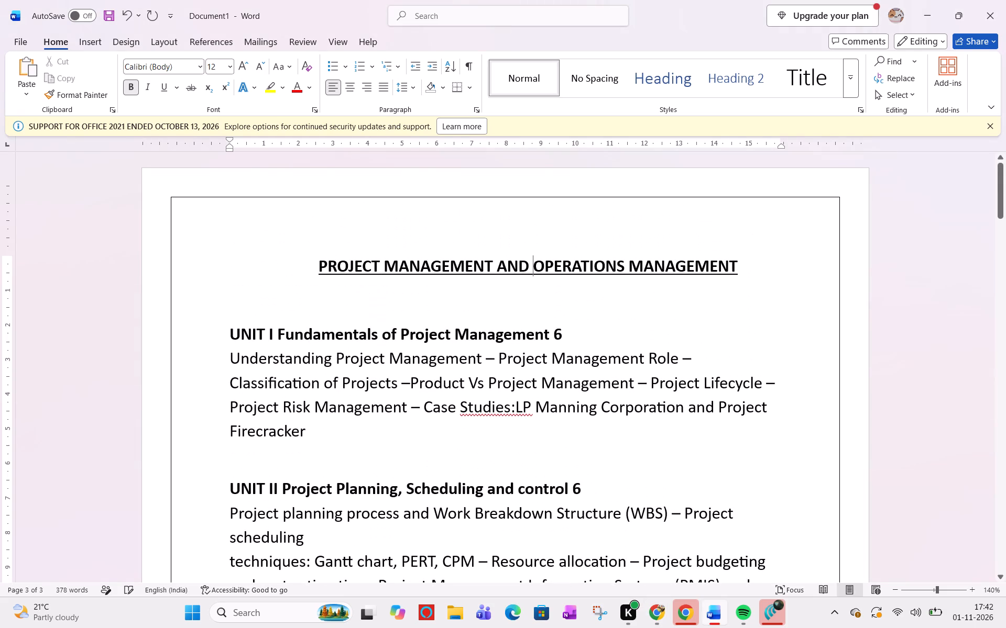
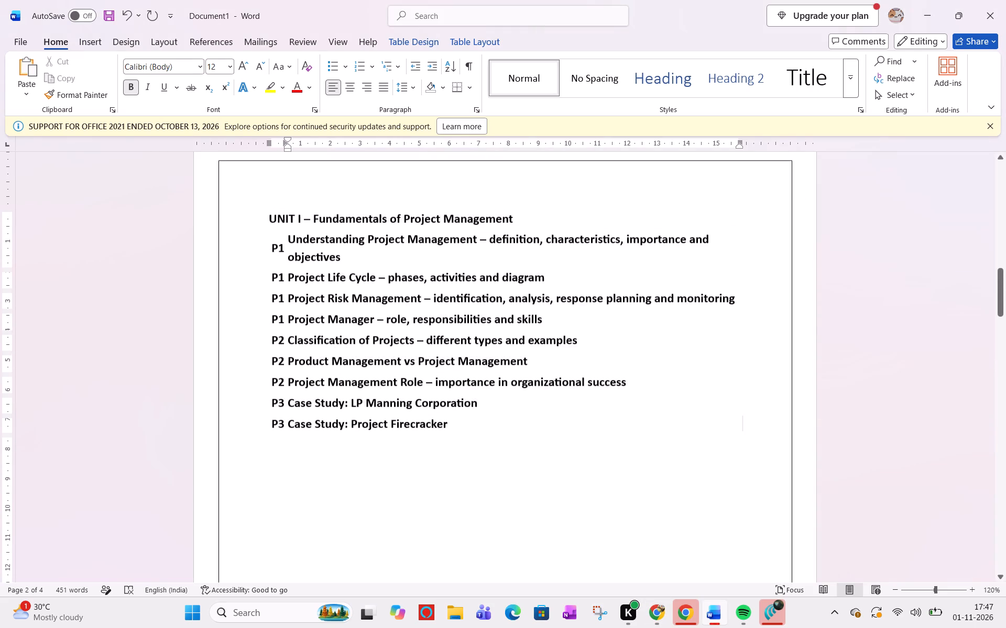
{"action": "left_click_drag", "start_coordinate": [294, 216], "coordinate": [293, 249]}
{"action": "left_click", "coordinate": [306, 290]}
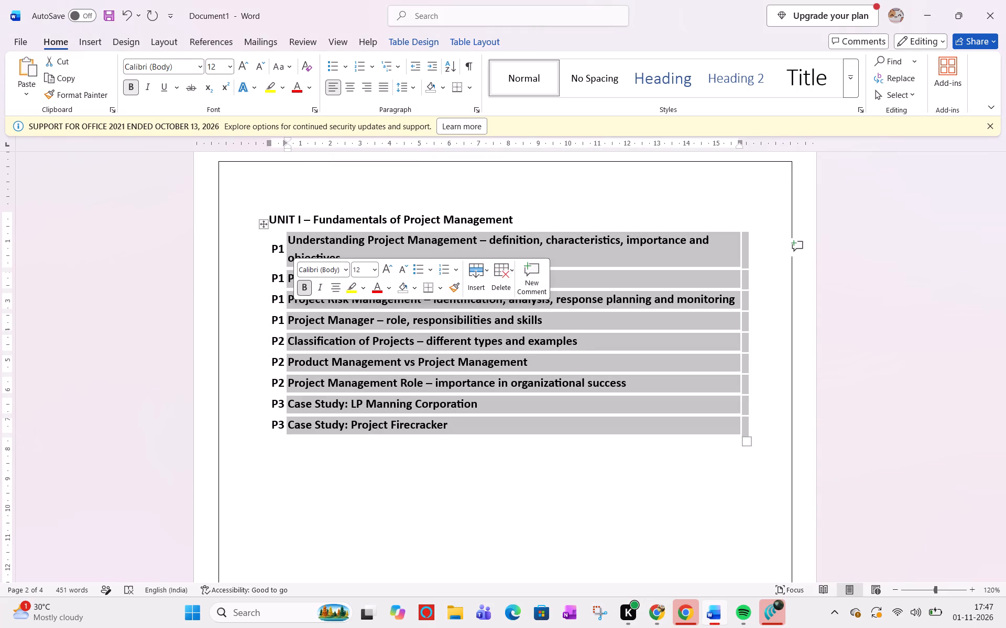
{"action": "left_click", "coordinate": [382, 372]}
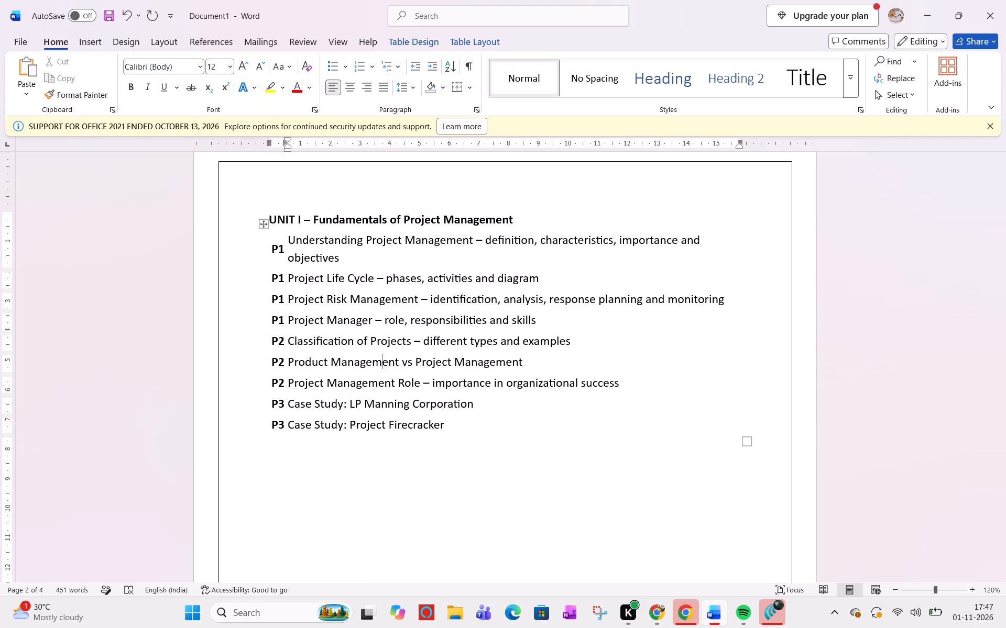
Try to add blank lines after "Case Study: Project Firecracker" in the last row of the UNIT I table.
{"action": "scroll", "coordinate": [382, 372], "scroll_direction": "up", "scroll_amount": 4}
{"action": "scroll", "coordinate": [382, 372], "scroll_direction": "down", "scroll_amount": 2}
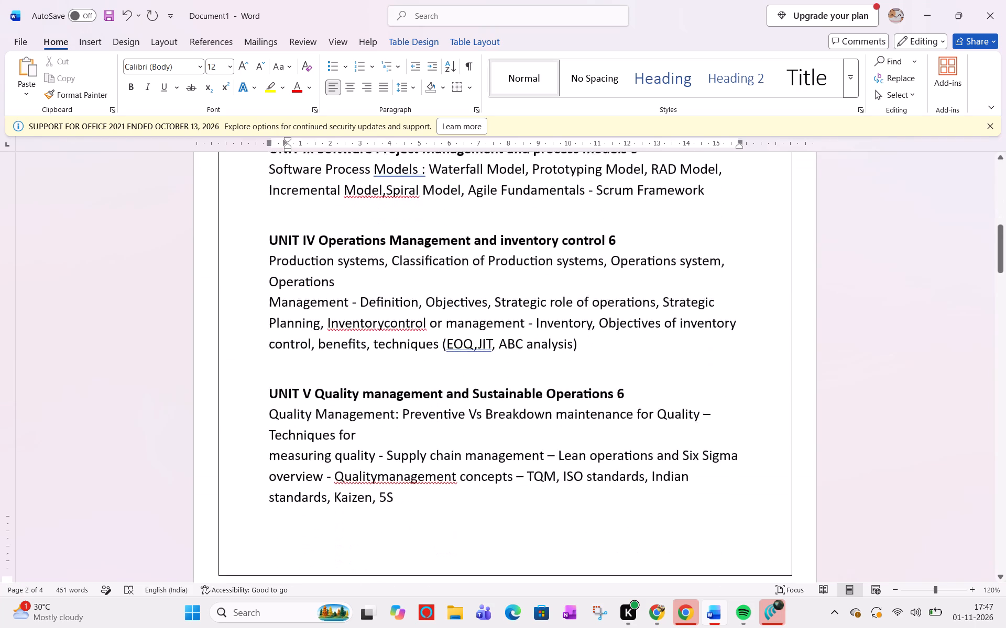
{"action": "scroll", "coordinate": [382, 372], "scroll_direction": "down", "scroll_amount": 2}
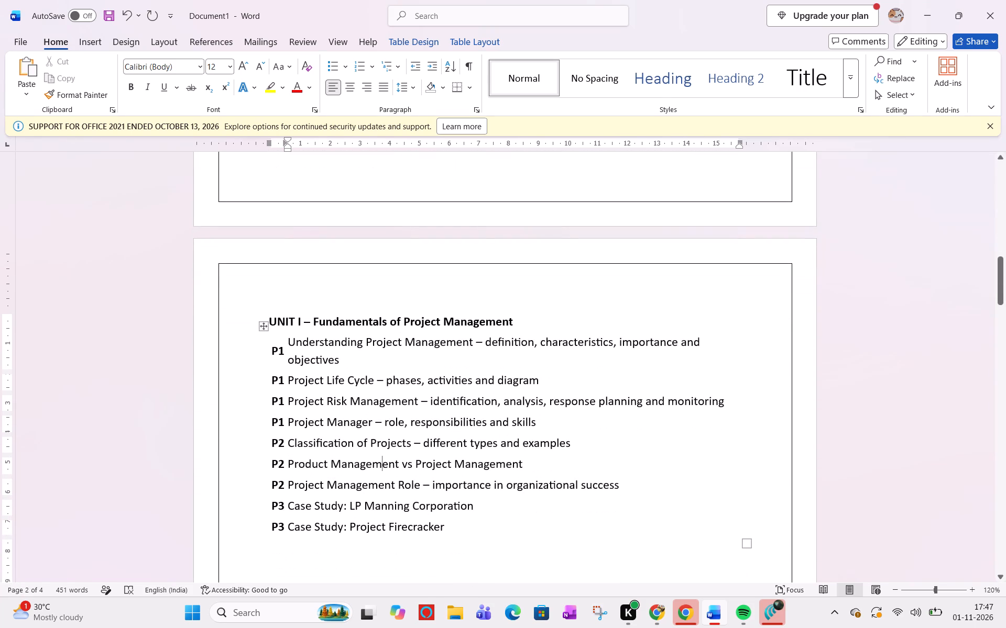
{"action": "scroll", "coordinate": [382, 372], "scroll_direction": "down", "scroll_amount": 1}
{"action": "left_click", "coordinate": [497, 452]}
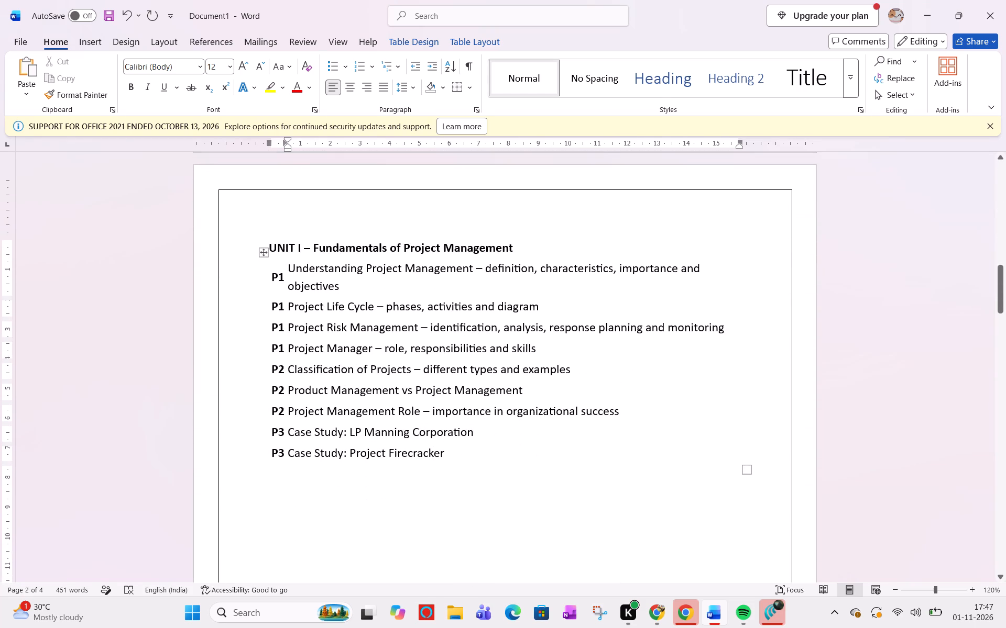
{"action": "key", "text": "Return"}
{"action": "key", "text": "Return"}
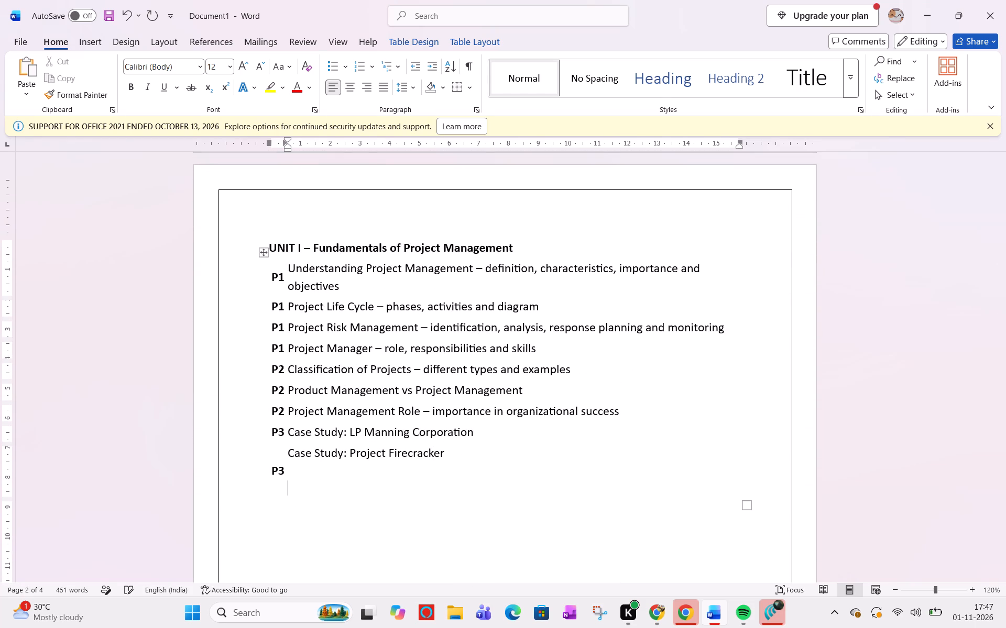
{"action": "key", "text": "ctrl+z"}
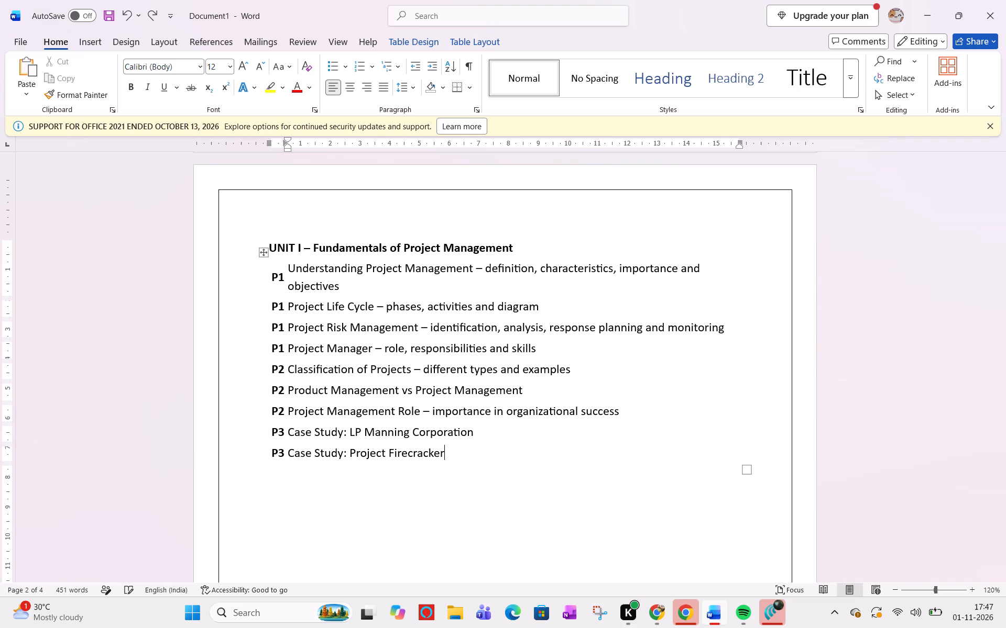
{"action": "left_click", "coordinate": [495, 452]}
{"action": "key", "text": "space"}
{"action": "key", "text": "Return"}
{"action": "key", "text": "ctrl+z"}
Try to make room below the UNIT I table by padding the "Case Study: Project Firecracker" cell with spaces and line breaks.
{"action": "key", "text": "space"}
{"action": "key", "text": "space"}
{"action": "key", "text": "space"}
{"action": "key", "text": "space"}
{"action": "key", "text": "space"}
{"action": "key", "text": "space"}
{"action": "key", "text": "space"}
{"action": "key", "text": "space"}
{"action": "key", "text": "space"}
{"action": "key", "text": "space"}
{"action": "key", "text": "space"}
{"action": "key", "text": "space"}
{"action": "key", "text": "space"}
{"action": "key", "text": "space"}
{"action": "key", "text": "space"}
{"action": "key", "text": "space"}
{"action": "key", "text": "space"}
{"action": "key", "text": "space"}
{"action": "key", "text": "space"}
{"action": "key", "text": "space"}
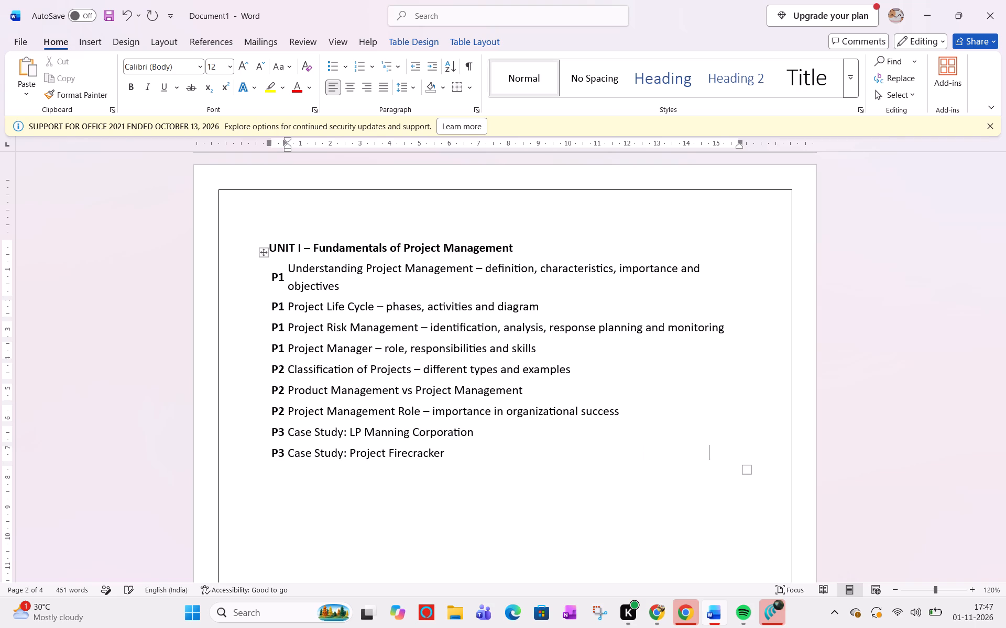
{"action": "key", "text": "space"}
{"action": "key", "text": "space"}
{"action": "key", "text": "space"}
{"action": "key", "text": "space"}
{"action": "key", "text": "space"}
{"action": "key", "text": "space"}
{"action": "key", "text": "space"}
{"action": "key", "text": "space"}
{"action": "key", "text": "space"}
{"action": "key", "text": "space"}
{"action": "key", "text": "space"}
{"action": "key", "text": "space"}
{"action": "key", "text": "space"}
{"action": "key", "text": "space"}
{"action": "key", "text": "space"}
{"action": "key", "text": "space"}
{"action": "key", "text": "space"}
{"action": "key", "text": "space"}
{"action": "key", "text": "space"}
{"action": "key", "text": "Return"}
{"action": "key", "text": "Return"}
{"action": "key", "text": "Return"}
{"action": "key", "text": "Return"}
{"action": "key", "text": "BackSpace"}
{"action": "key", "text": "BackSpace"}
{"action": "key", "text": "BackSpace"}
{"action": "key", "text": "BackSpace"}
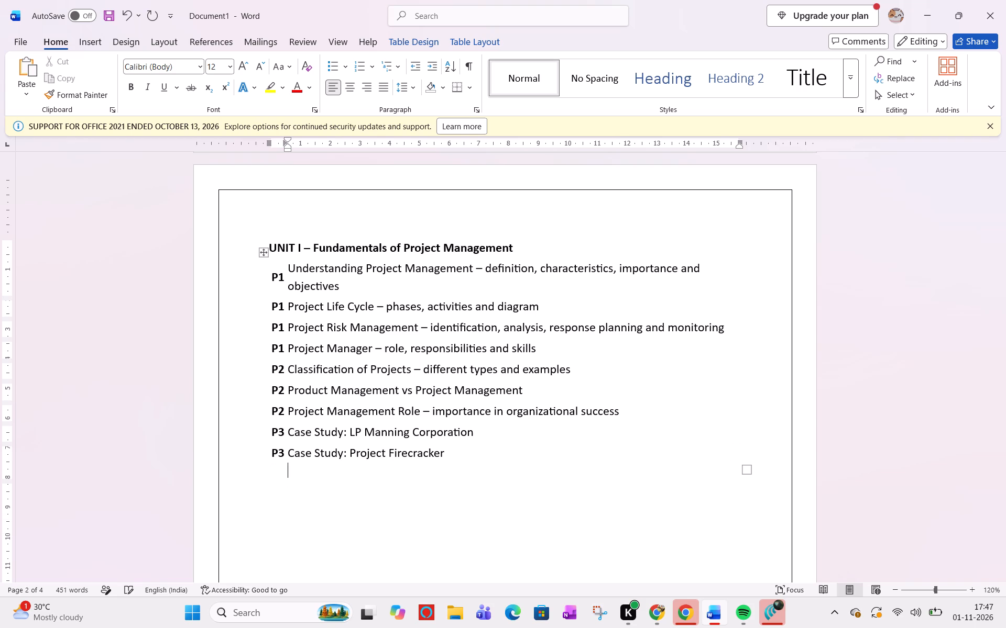
Paste the copied UNIT II topics and numerical problems into the blank area below the UNIT I table.
{"action": "scroll", "coordinate": [335, 531], "scroll_direction": "down", "scroll_amount": 1}
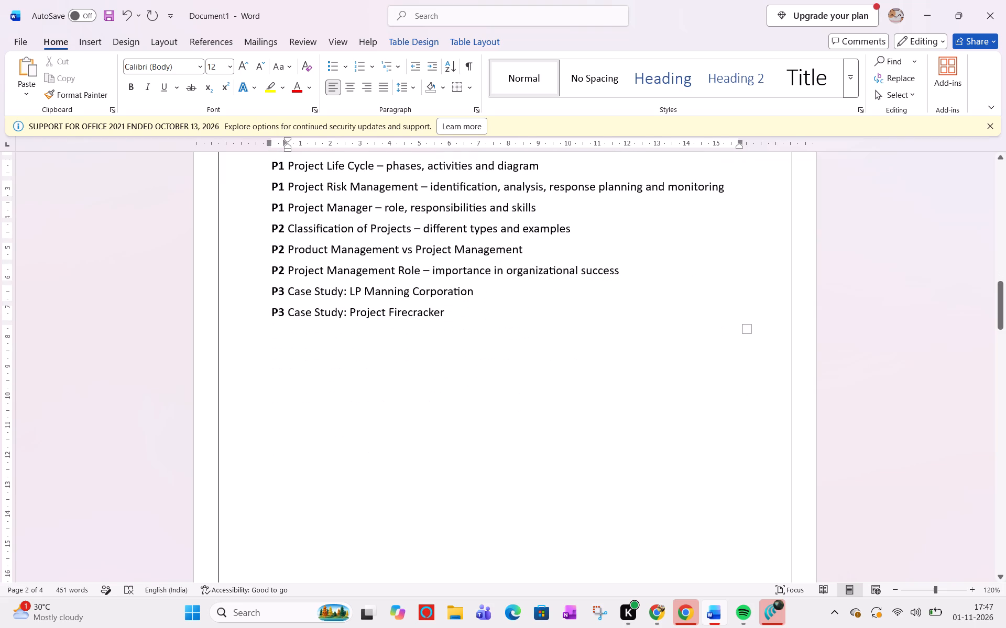
{"action": "left_click", "coordinate": [293, 399]}
{"action": "key", "text": "BackSpace"}
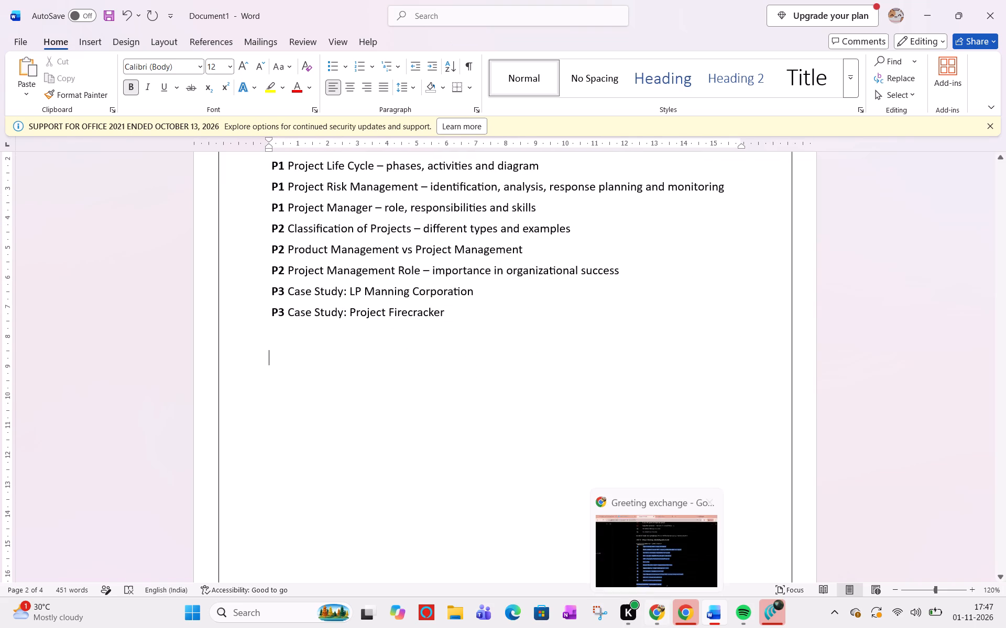
{"action": "key", "text": "ctrl+v"}
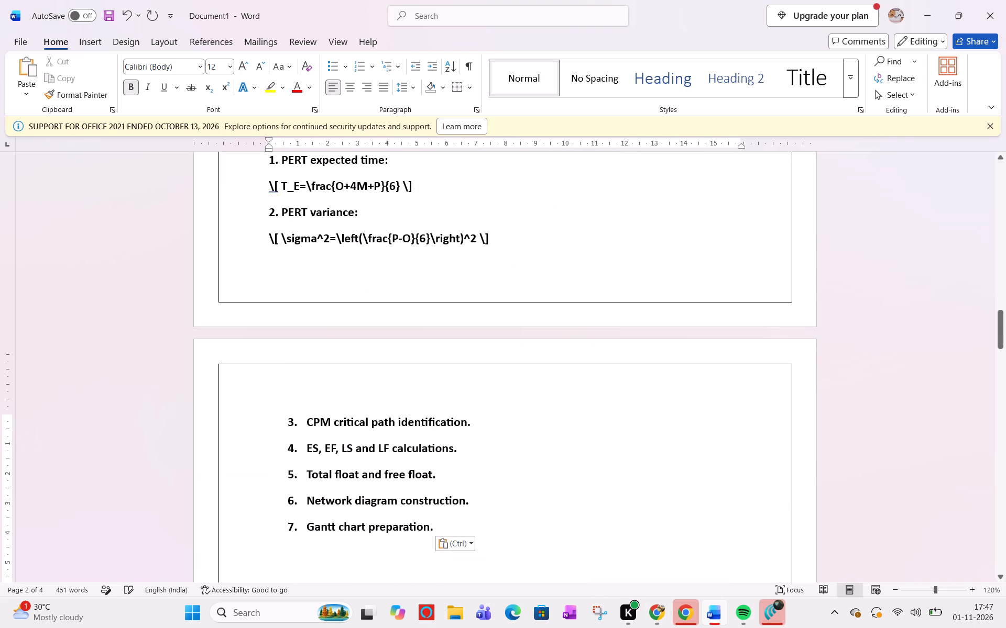
Remove the bold from all the pasted UNIT II content, from Project Planning Process through Gantt chart preparation.
{"action": "scroll", "coordinate": [560, 327], "scroll_direction": "down", "scroll_amount": 1}
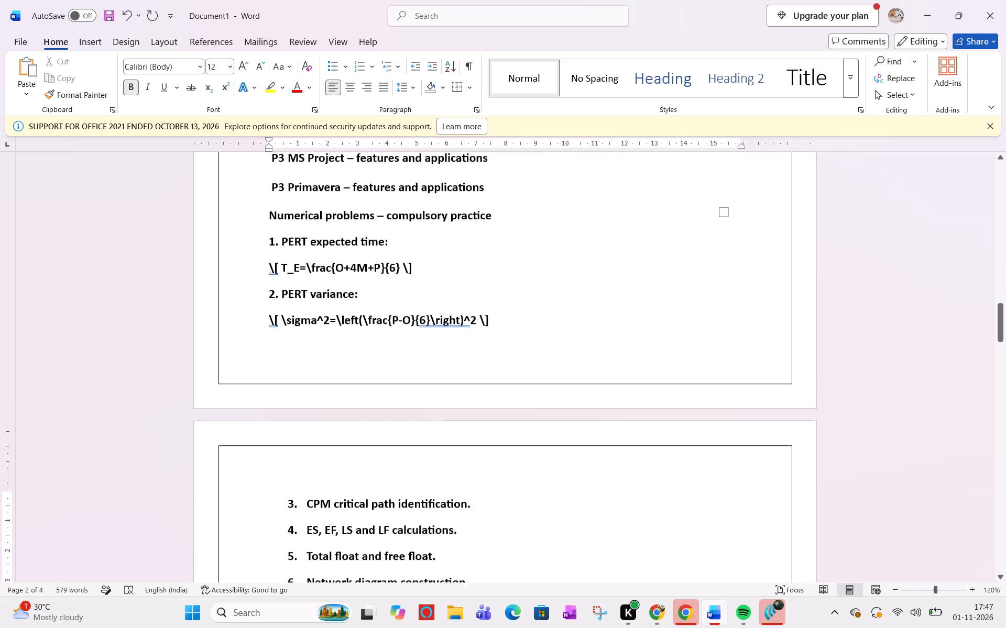
{"action": "scroll", "coordinate": [527, 534], "scroll_direction": "down", "scroll_amount": 1}
{"action": "left_click_drag", "start_coordinate": [457, 517], "coordinate": [248, 134]}
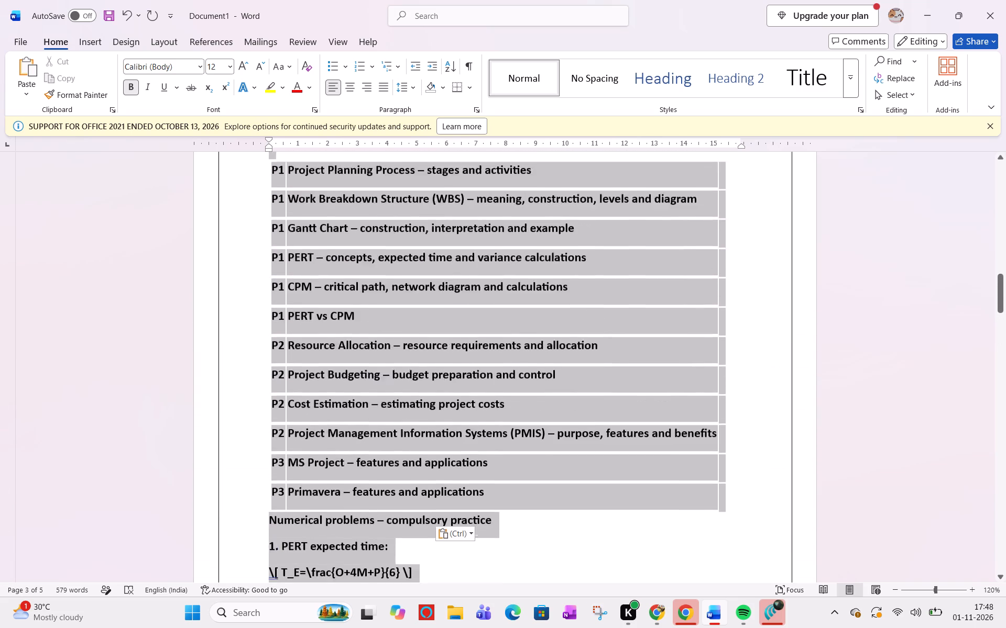
{"action": "left_click_drag", "start_coordinate": [248, 134], "coordinate": [270, 263]}
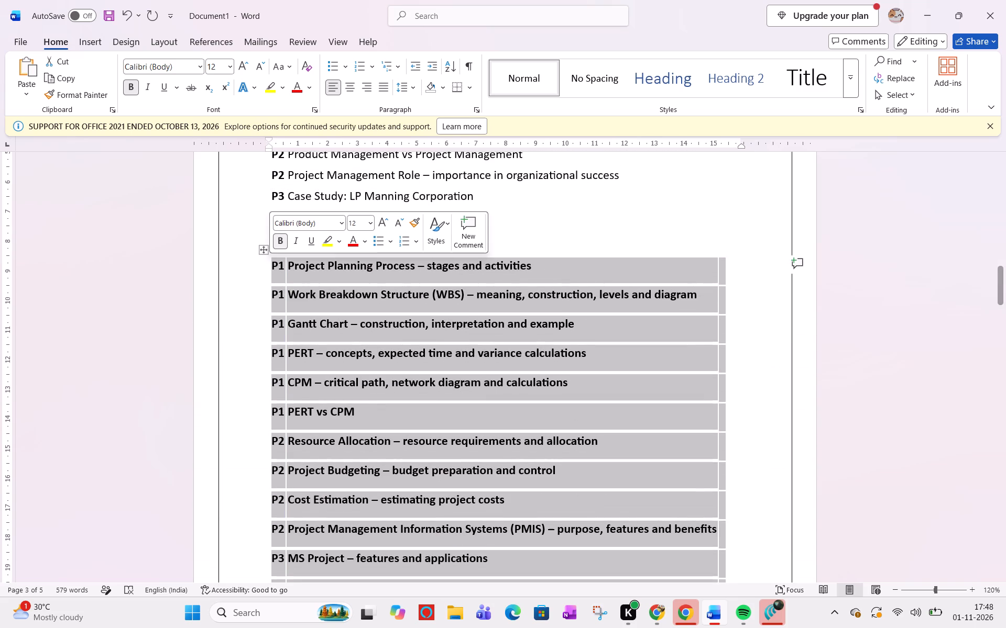
{"action": "left_click", "coordinate": [283, 247]}
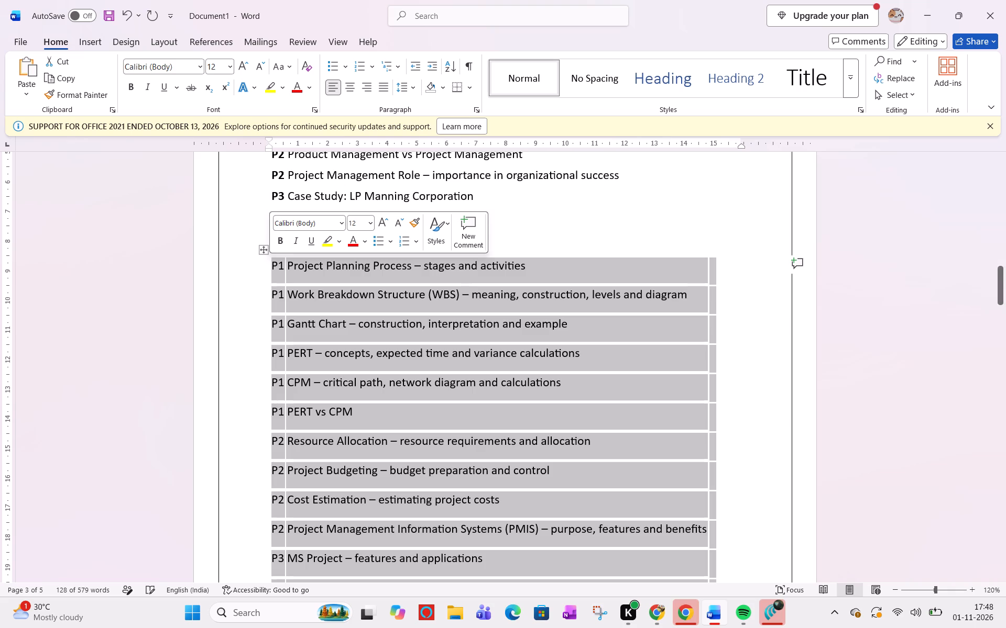
Return to ChatGPT in Chrome and copy the heading "UNIT II – Project Planning, Scheduling and Control".
{"action": "left_click", "coordinate": [659, 611]}
{"action": "scroll", "coordinate": [493, 332], "scroll_direction": "up", "scroll_amount": 1}
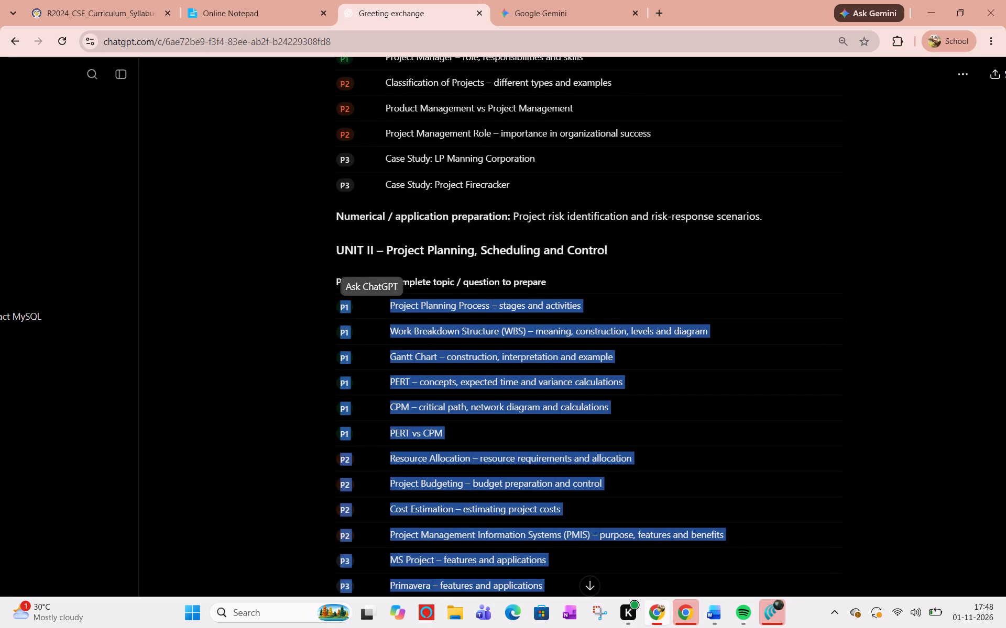
{"action": "left_click_drag", "start_coordinate": [335, 253], "coordinate": [601, 253]}
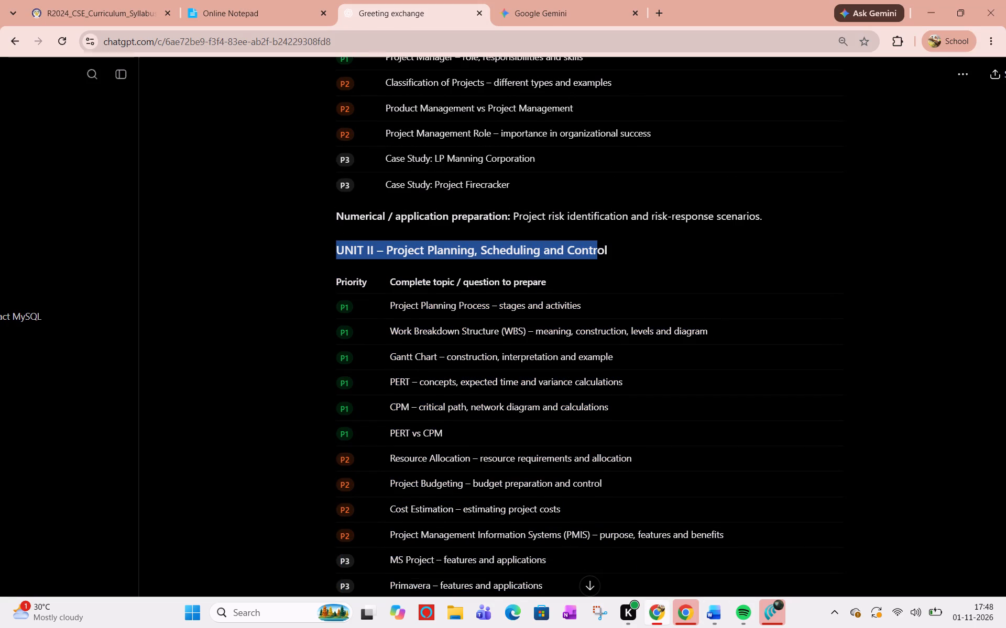
{"action": "left_click_drag", "start_coordinate": [601, 253], "coordinate": [609, 255]}
{"action": "key", "text": "ctrl+c"}
Switch to Word and paste the UNIT II heading on the blank line between the UNIT I and UNIT II tables.
{"action": "left_click", "coordinate": [717, 607]}
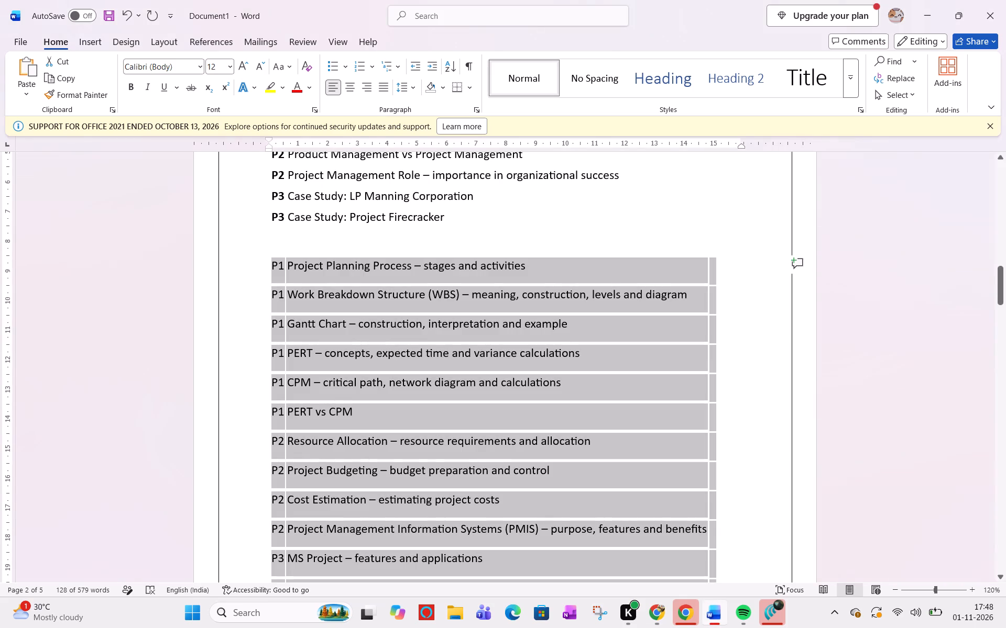
{"action": "scroll", "coordinate": [440, 331], "scroll_direction": "up", "scroll_amount": 1}
{"action": "left_click", "coordinate": [275, 441]}
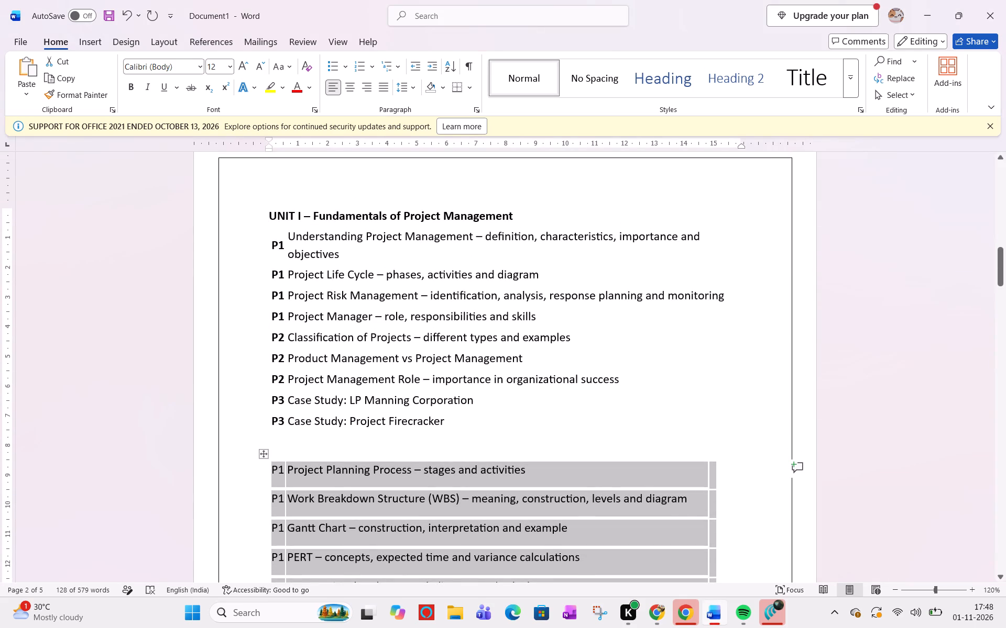
{"action": "key", "text": "ctrl+v"}
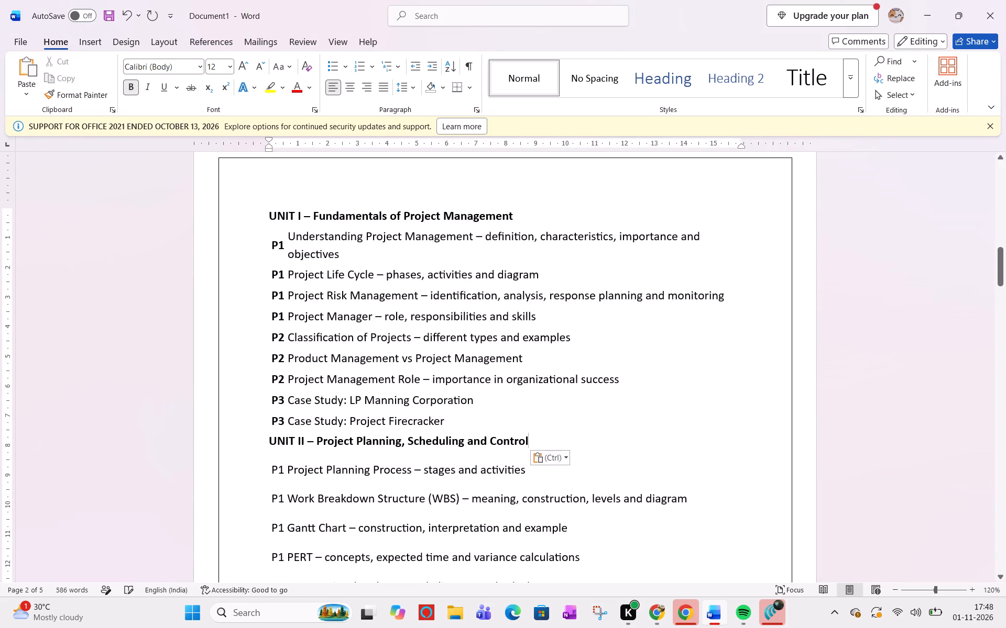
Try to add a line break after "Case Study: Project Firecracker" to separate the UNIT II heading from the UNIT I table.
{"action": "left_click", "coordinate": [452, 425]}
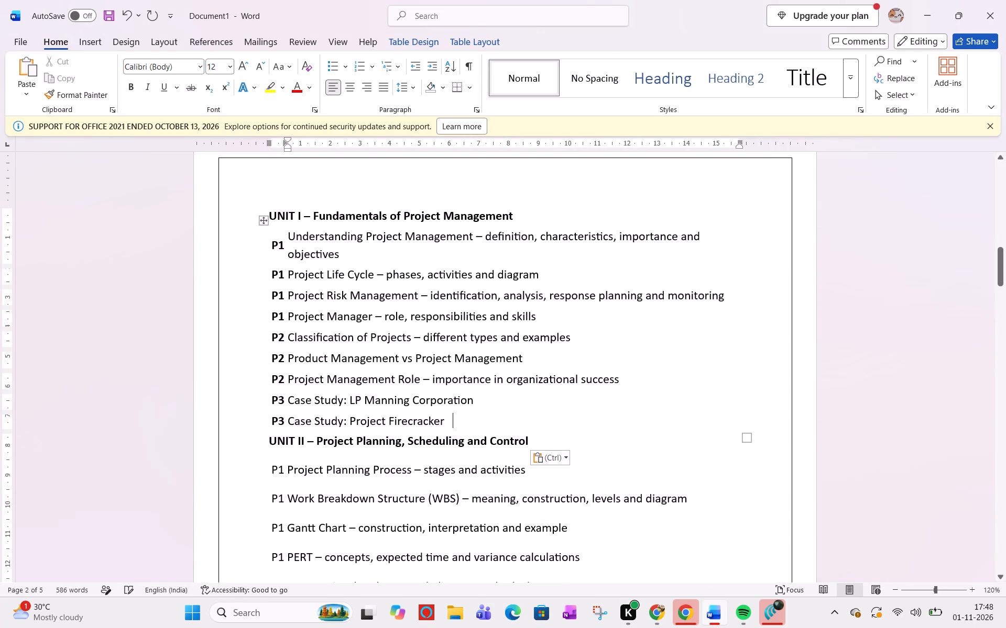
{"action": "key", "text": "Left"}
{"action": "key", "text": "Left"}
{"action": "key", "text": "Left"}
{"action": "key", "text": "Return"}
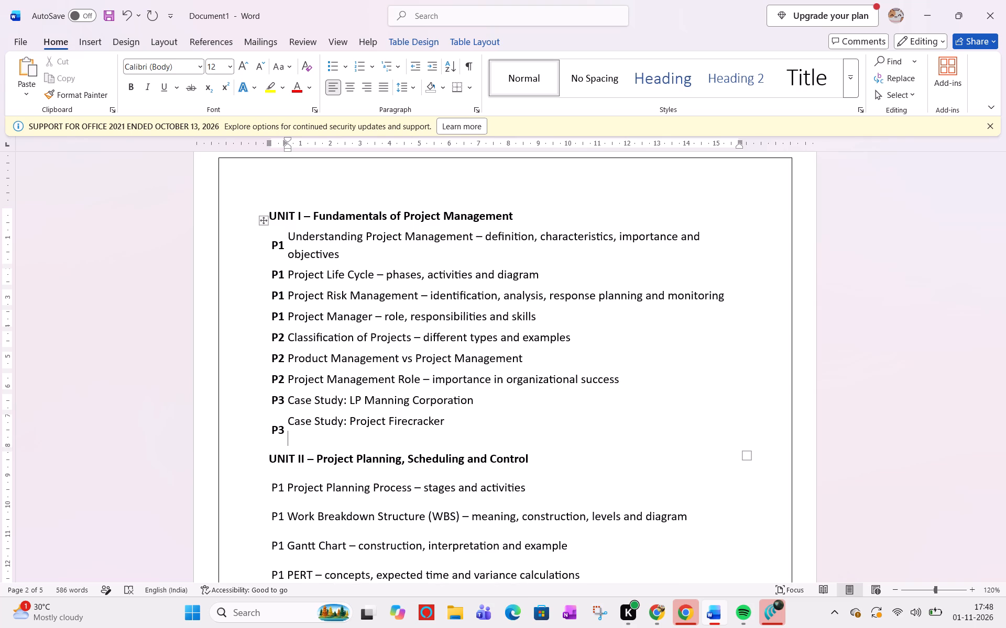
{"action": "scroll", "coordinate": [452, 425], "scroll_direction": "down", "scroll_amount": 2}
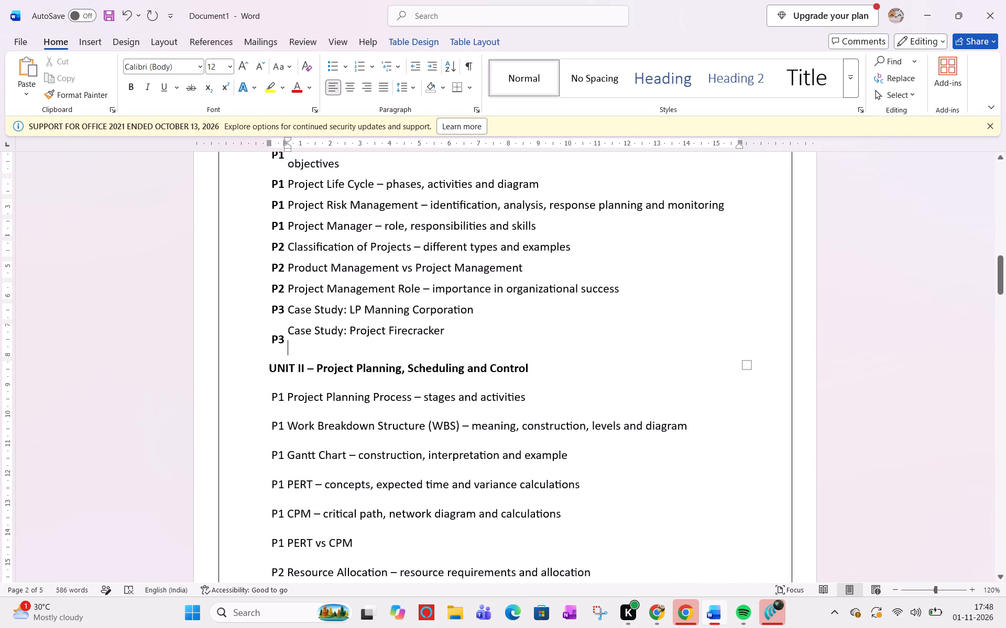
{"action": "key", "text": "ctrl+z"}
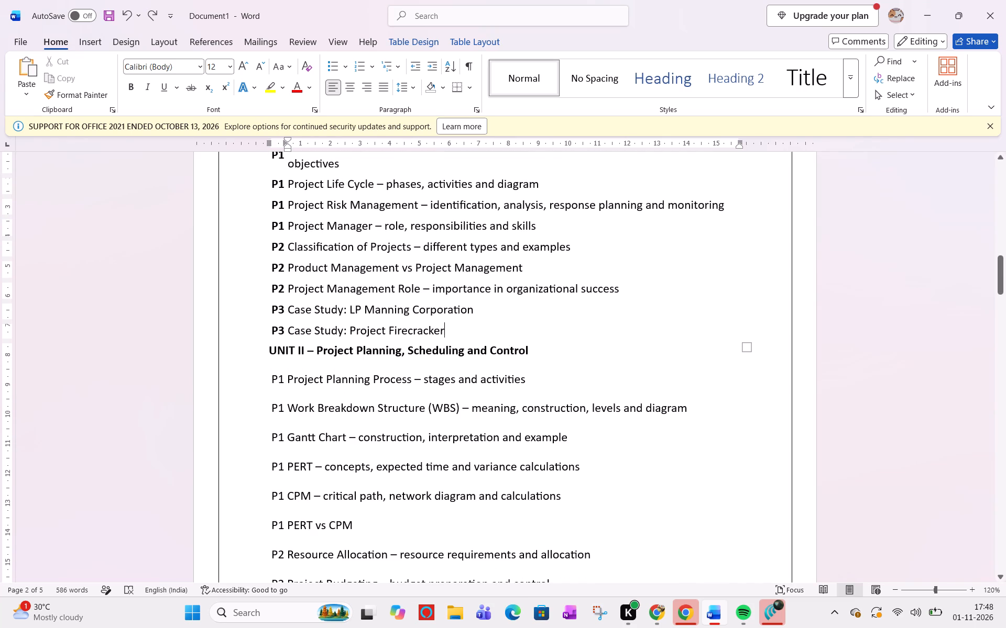
Insert a blank line directly before the UNIT II heading.
{"action": "left_click", "coordinate": [267, 355]}
{"action": "key", "text": "Return"}
{"action": "scroll", "coordinate": [267, 355], "scroll_direction": "right", "scroll_amount": 1}
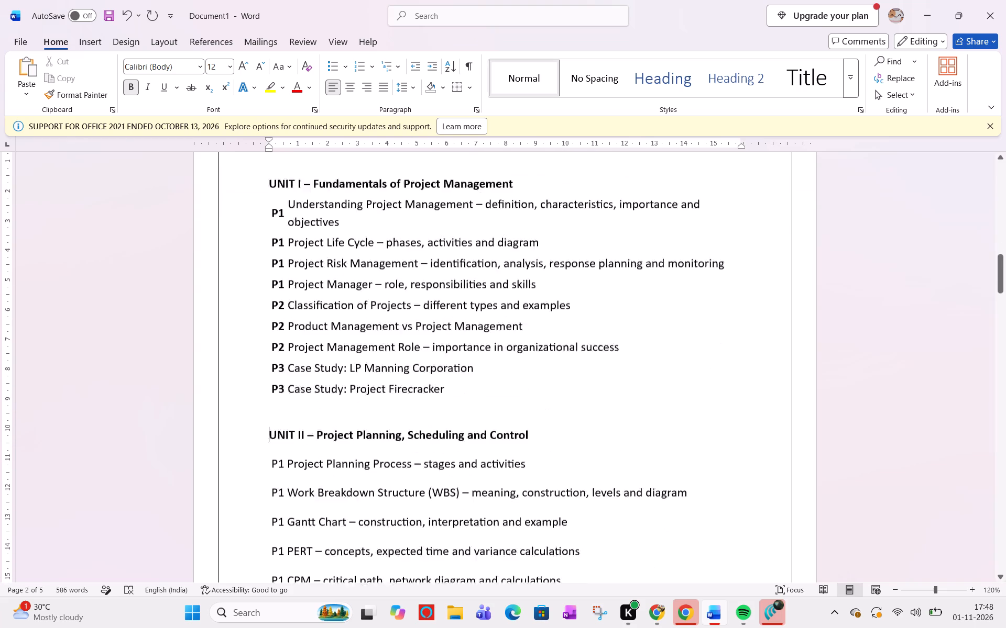
Remove the space after paragraphs from the UNIT II topic table through the last numerical problem, "Gantt chart preparation.".
{"action": "scroll", "coordinate": [267, 355], "scroll_direction": "right", "scroll_amount": 1}
{"action": "left_click", "coordinate": [269, 410]}
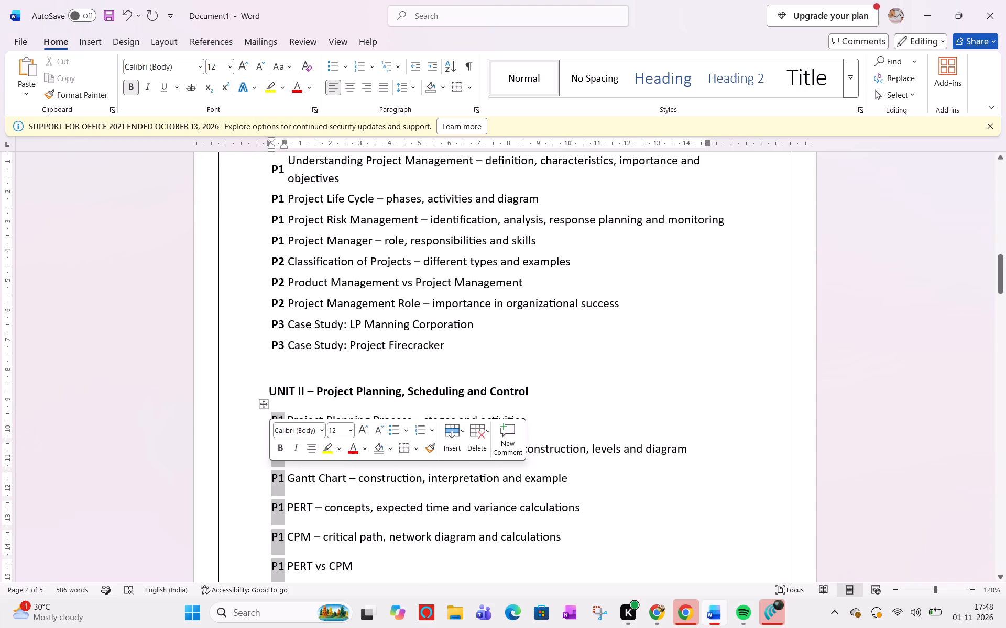
{"action": "left_click", "coordinate": [265, 434]}
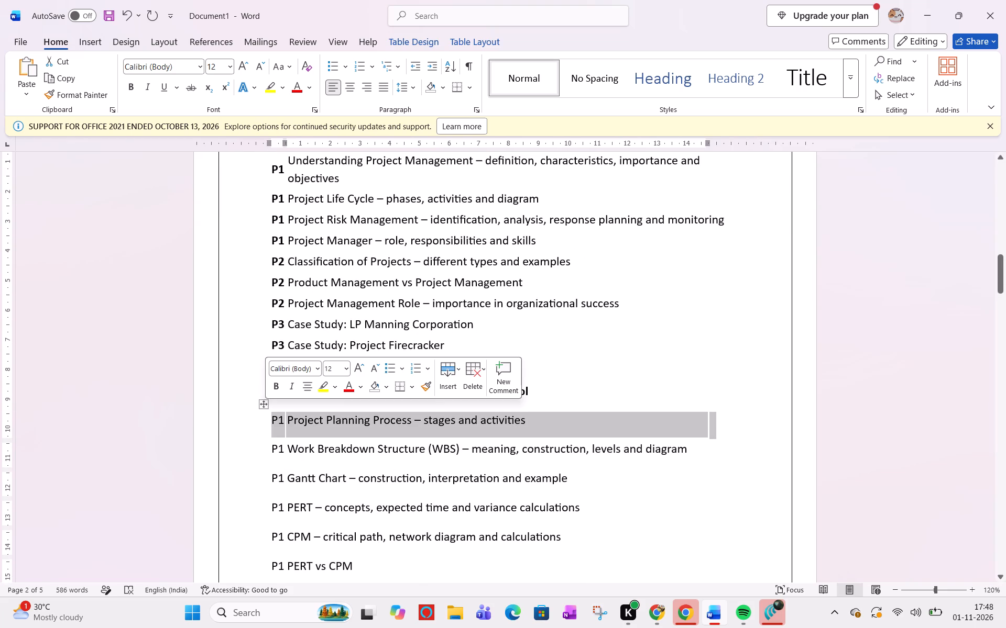
{"action": "left_click", "coordinate": [275, 420]}
{"action": "left_click_drag", "start_coordinate": [272, 420], "coordinate": [417, 464]}
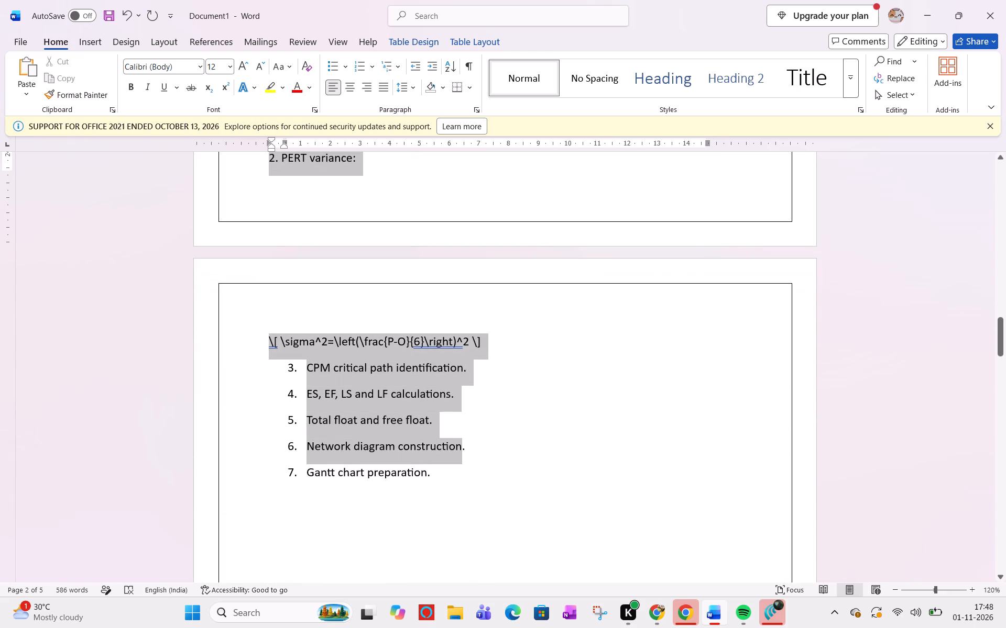
{"action": "left_click_drag", "start_coordinate": [417, 464], "coordinate": [420, 470]}
{"action": "left_click", "coordinate": [410, 88]}
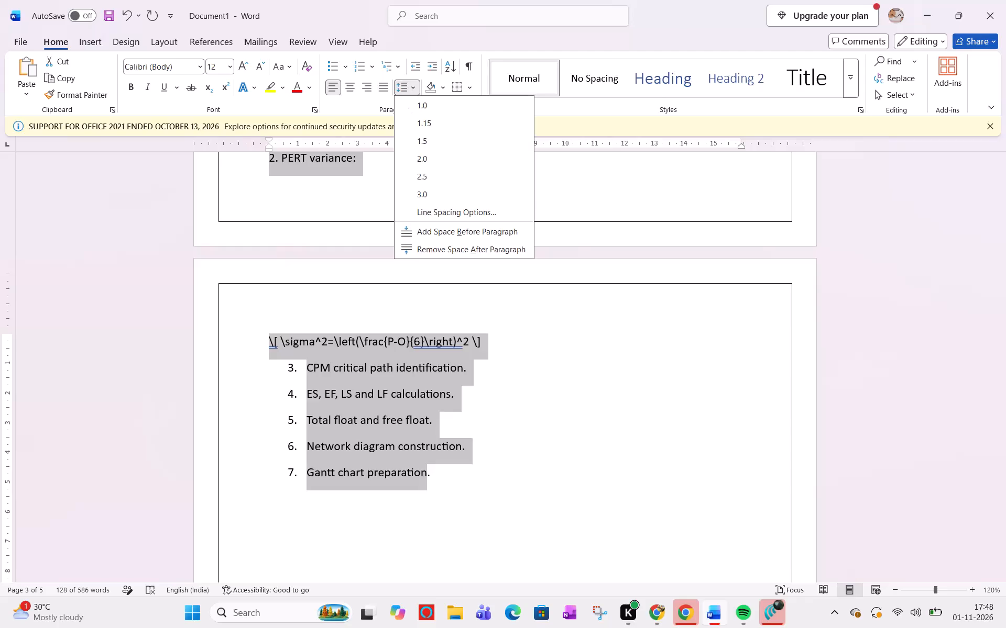
{"action": "left_click", "coordinate": [445, 250]}
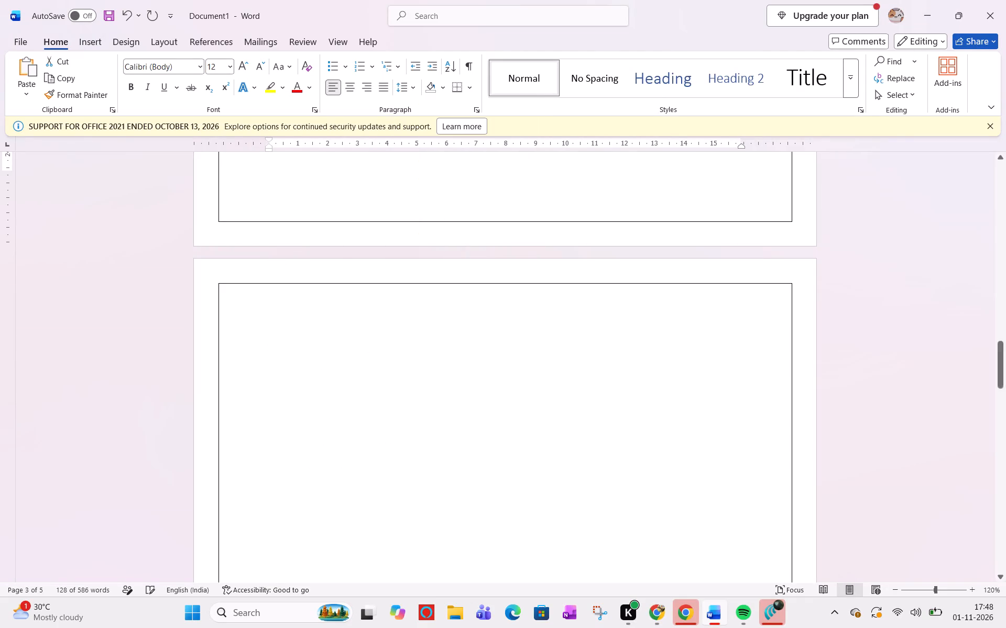
{"action": "scroll", "coordinate": [445, 250], "scroll_direction": "up", "scroll_amount": 3}
{"action": "left_click", "coordinate": [513, 245]}
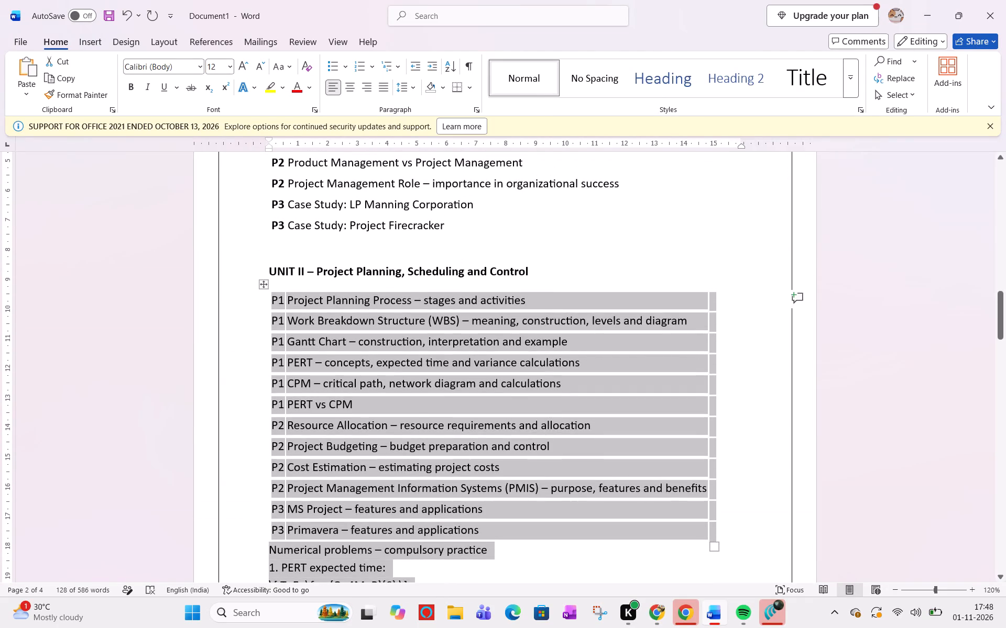
{"action": "scroll", "coordinate": [513, 245], "scroll_direction": "down", "scroll_amount": 2}
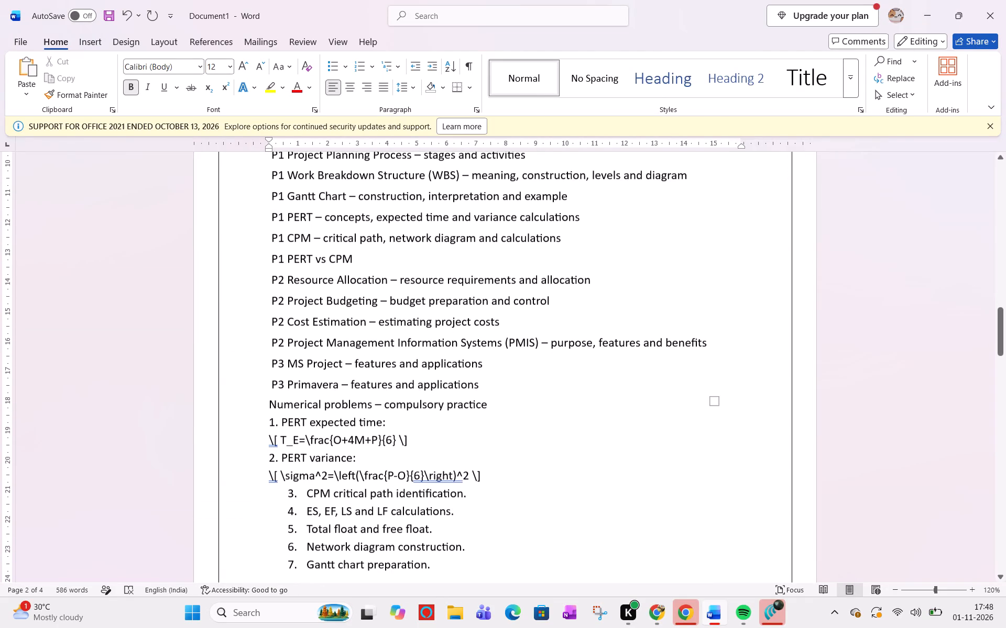
{"action": "scroll", "coordinate": [513, 245], "scroll_direction": "down", "scroll_amount": 1}
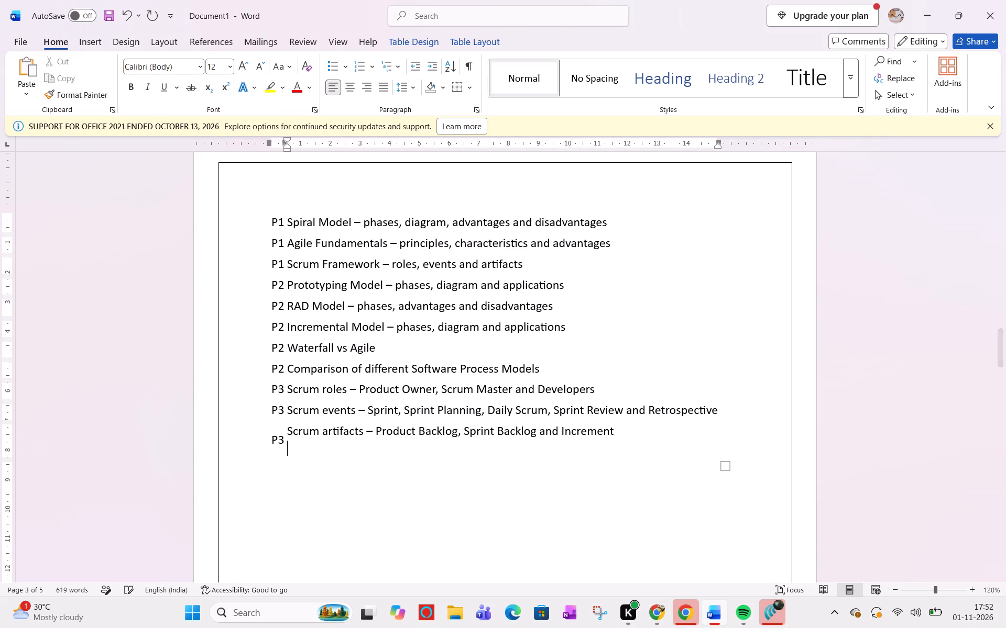
{"action": "key", "text": "BackSpace"}
{"action": "left_click", "coordinate": [278, 455]}
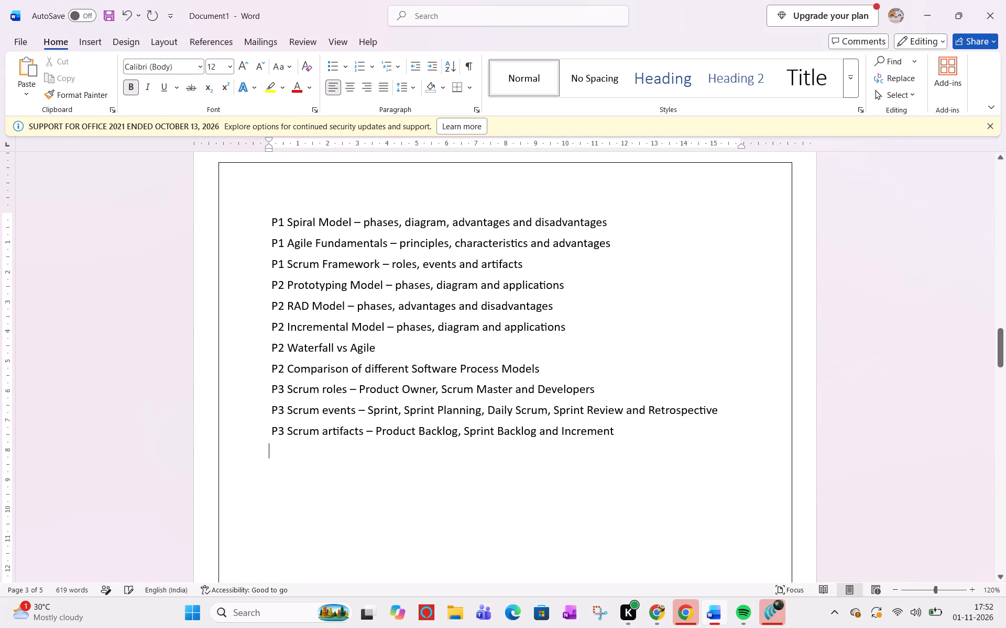
{"action": "key", "text": "ctrl+v"}
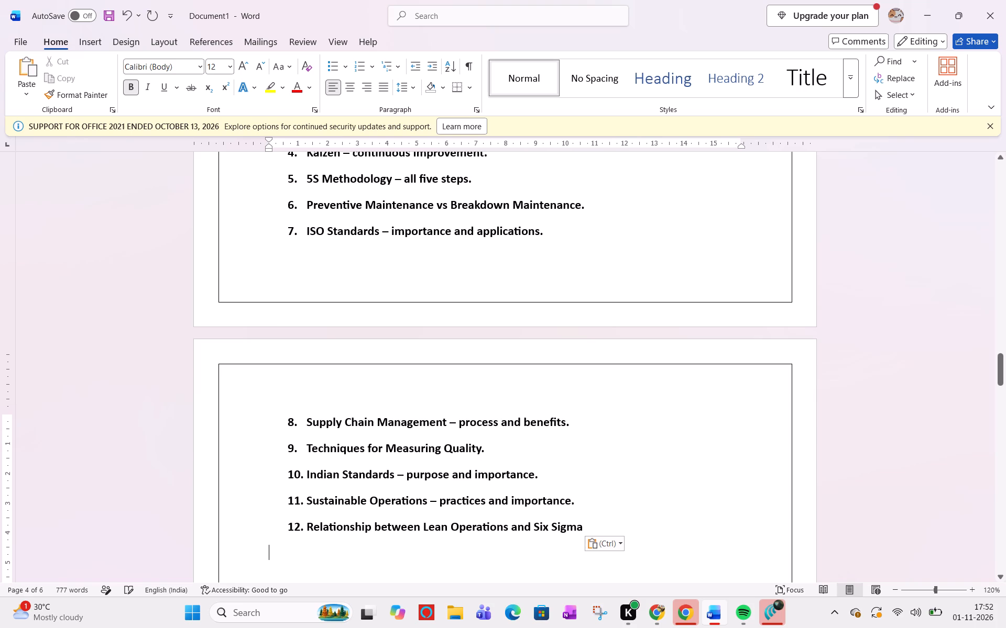
Remove the bold formatting from the numbered topics under Unit V and Unit IV, leaving both unit headings bold.
{"action": "left_click_drag", "start_coordinate": [598, 522], "coordinate": [212, 152]}
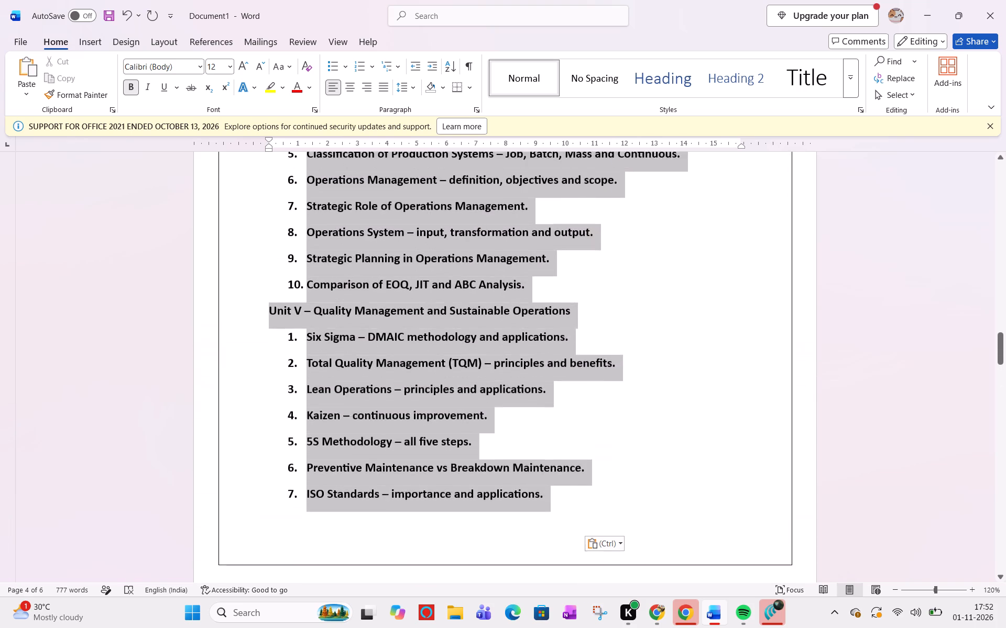
{"action": "left_click_drag", "start_coordinate": [212, 152], "coordinate": [273, 366]}
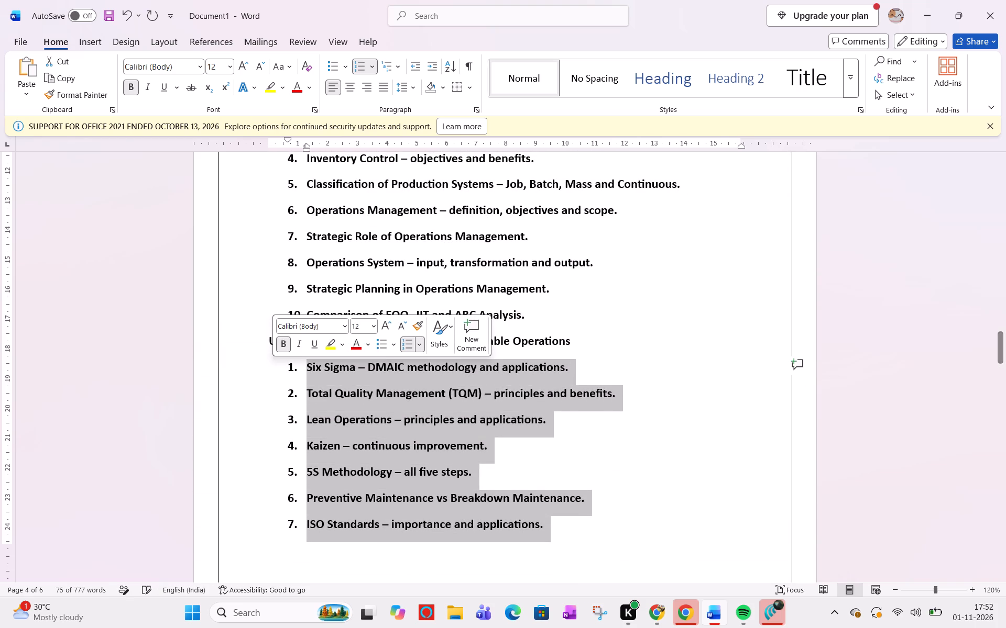
{"action": "left_click", "coordinate": [282, 347]}
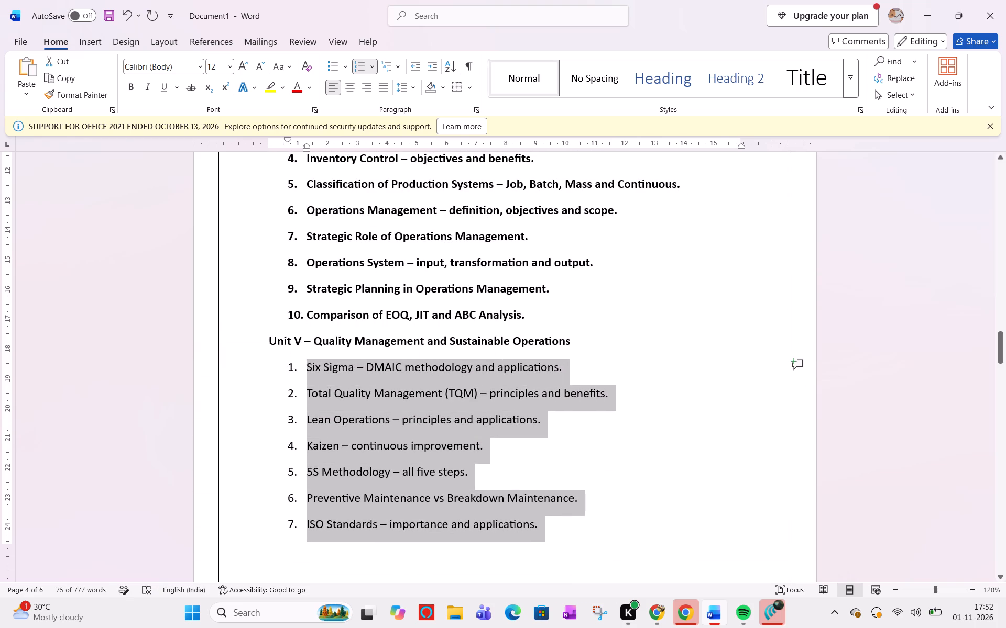
{"action": "left_click", "coordinate": [549, 318]}
{"action": "left_click_drag", "start_coordinate": [549, 318], "coordinate": [300, 226]}
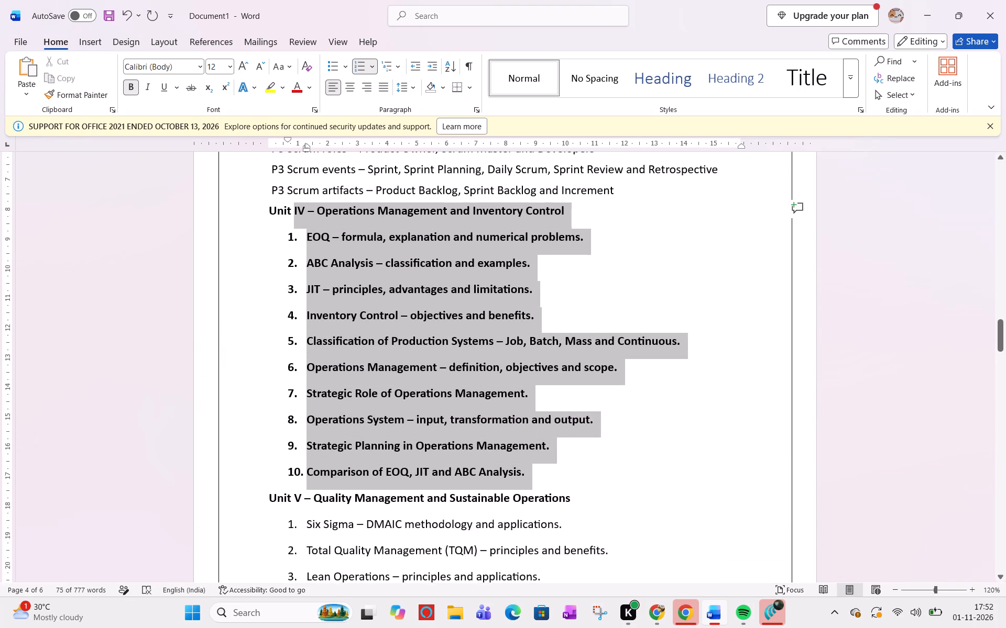
{"action": "left_click_drag", "start_coordinate": [300, 226], "coordinate": [301, 234]}
{"action": "left_click", "coordinate": [308, 216]}
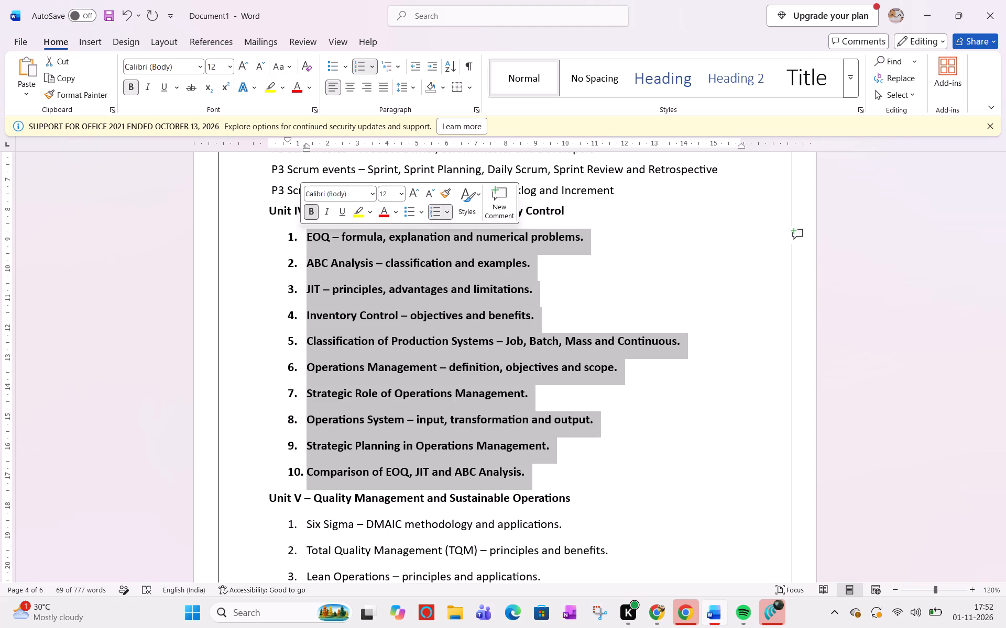
{"action": "left_click", "coordinate": [272, 271]}
Set the font size to 12 for the Unit I and Unit II headings and lists through the Unit III "Waterfall Model" row.
{"action": "scroll", "coordinate": [272, 271], "scroll_direction": "up", "scroll_amount": 1}
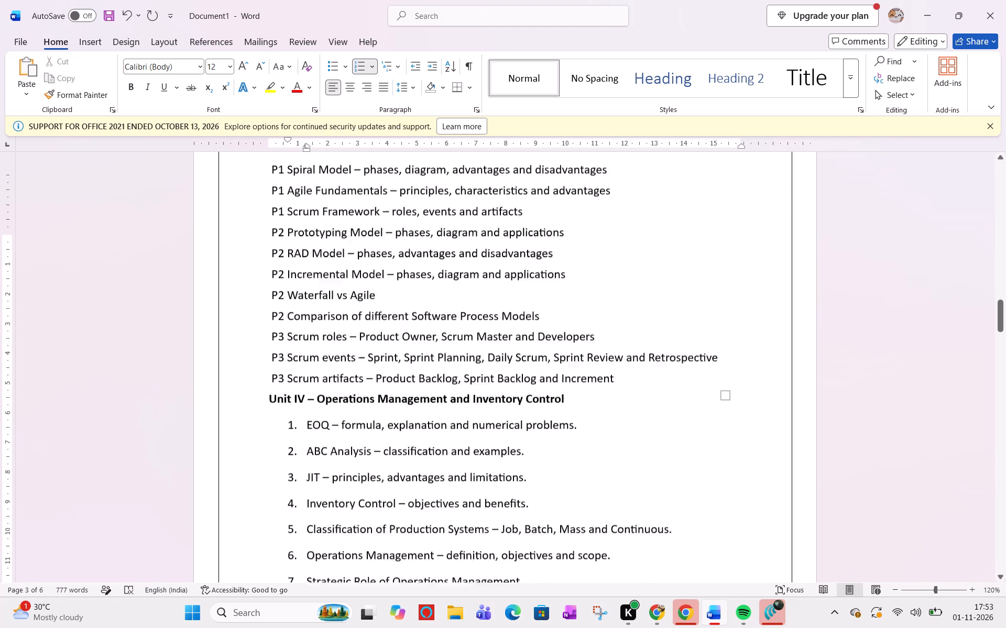
{"action": "scroll", "coordinate": [272, 271], "scroll_direction": "up", "scroll_amount": 3}
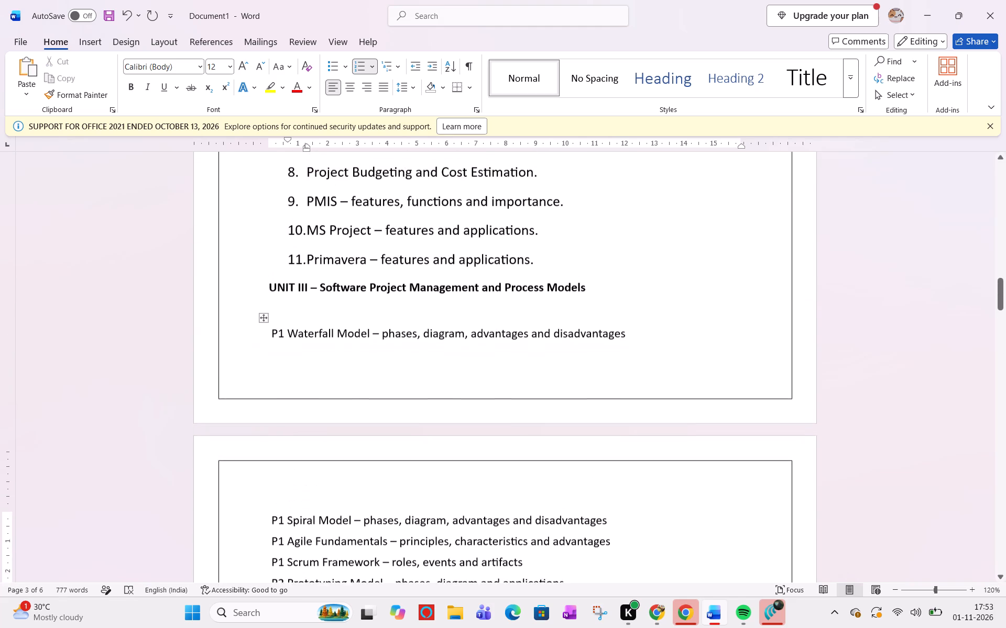
{"action": "scroll", "coordinate": [272, 271], "scroll_direction": "up", "scroll_amount": 4}
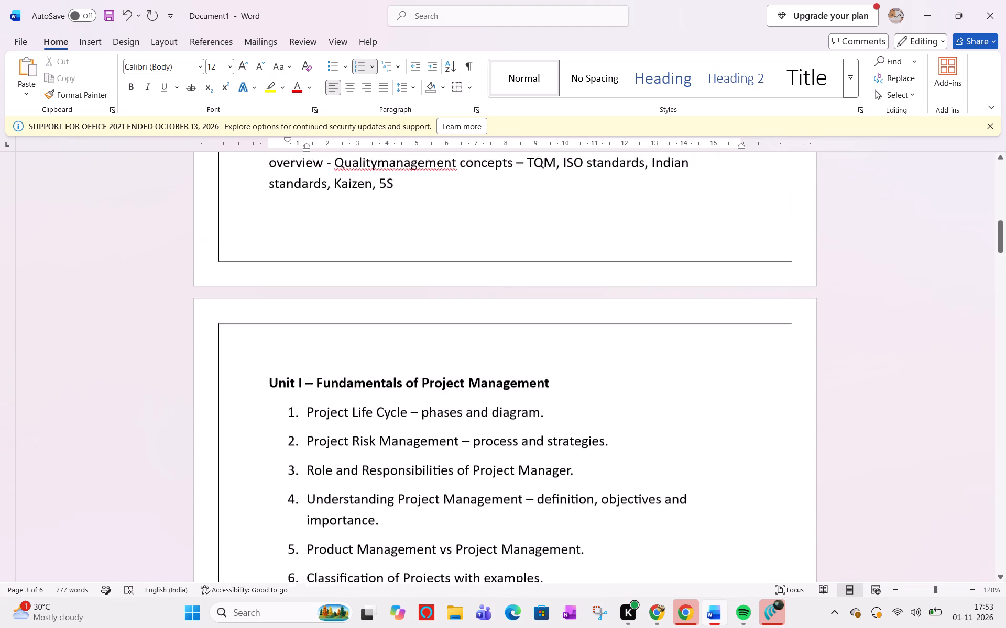
{"action": "scroll", "coordinate": [272, 271], "scroll_direction": "down", "scroll_amount": 1}
{"action": "left_click_drag", "start_coordinate": [269, 163], "coordinate": [500, 568]}
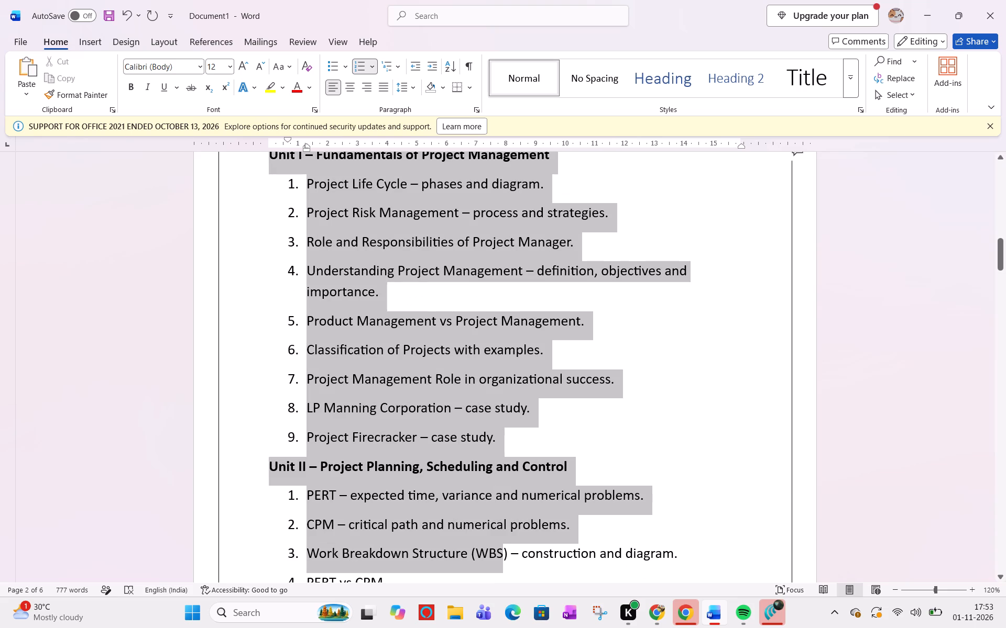
{"action": "left_click_drag", "start_coordinate": [500, 568], "coordinate": [493, 578]}
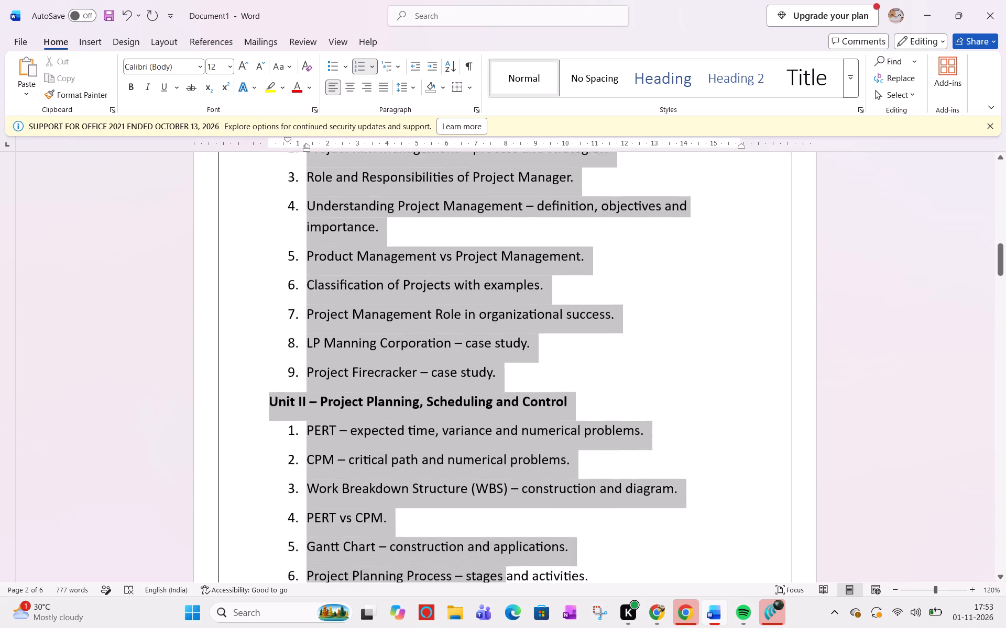
{"action": "left_click_drag", "start_coordinate": [493, 578], "coordinate": [500, 627]}
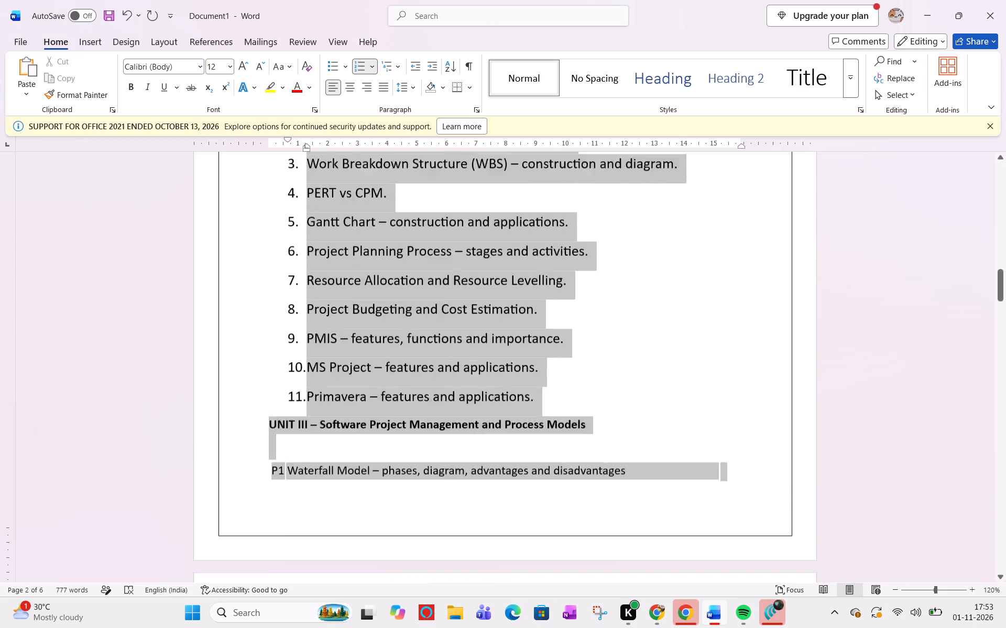
{"action": "left_click_drag", "start_coordinate": [500, 627], "coordinate": [688, 326]}
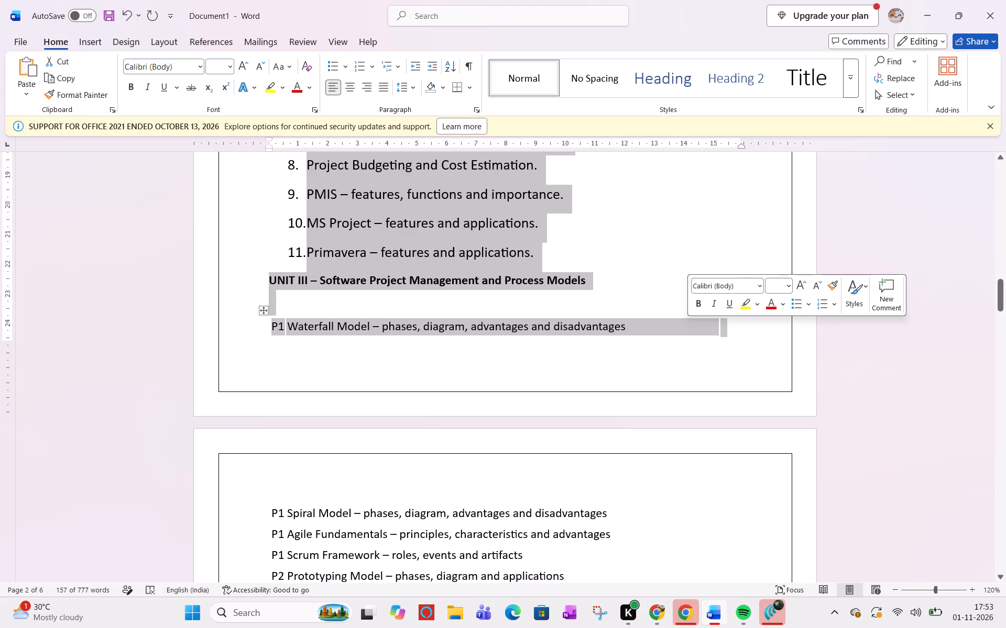
{"action": "left_click", "coordinate": [227, 66]}
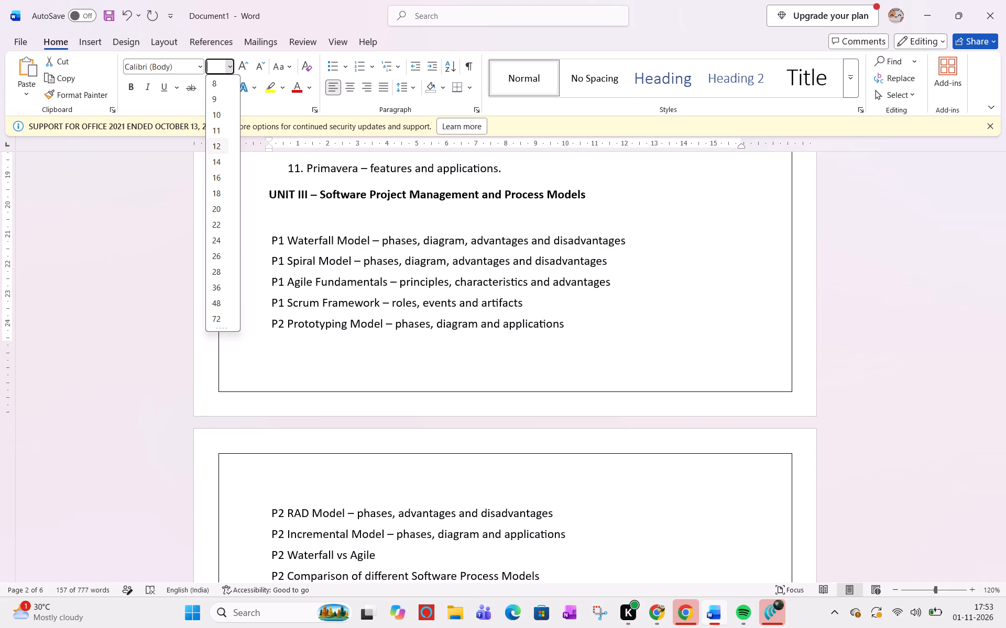
{"action": "left_click", "coordinate": [218, 147]}
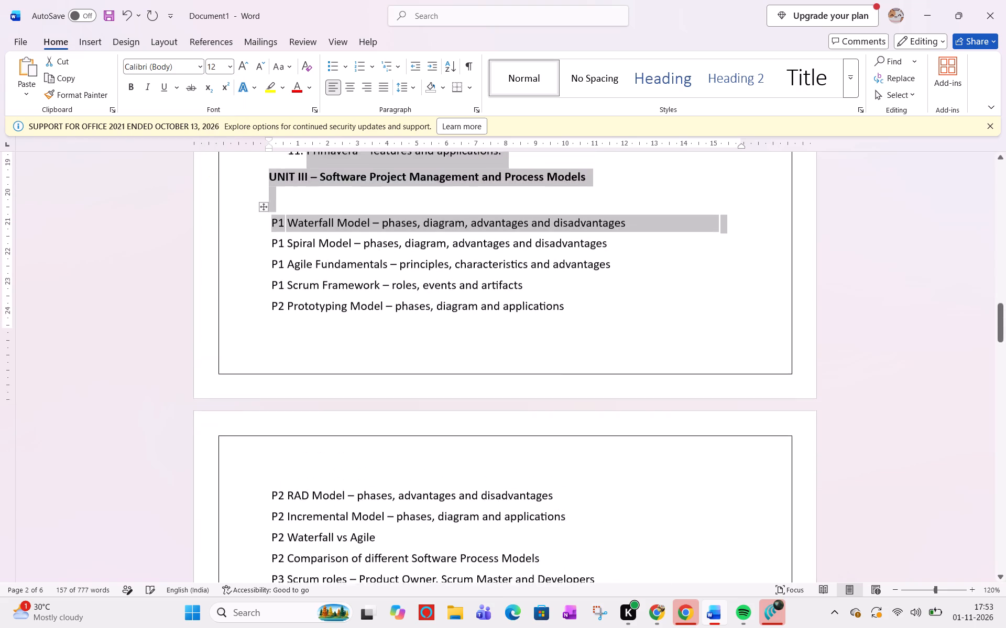
Review the resized Unit I and Unit II lists and how the remaining units' topics fall across the pages.
{"action": "scroll", "coordinate": [282, 262], "scroll_direction": "down", "scroll_amount": 8}
{"action": "scroll", "coordinate": [282, 262], "scroll_direction": "up", "scroll_amount": 1}
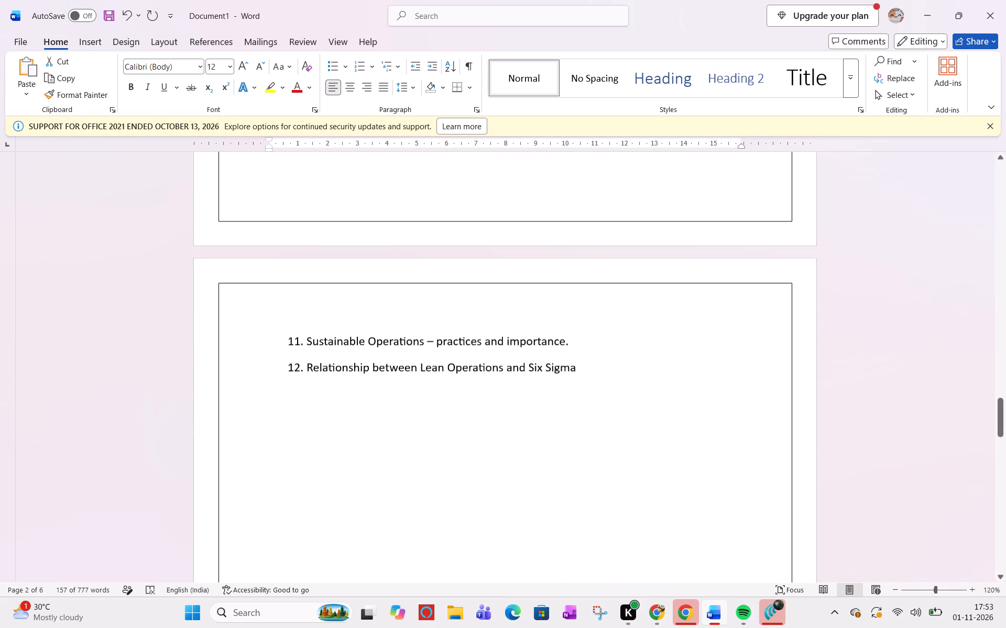
{"action": "scroll", "coordinate": [282, 262], "scroll_direction": "up", "scroll_amount": 4}
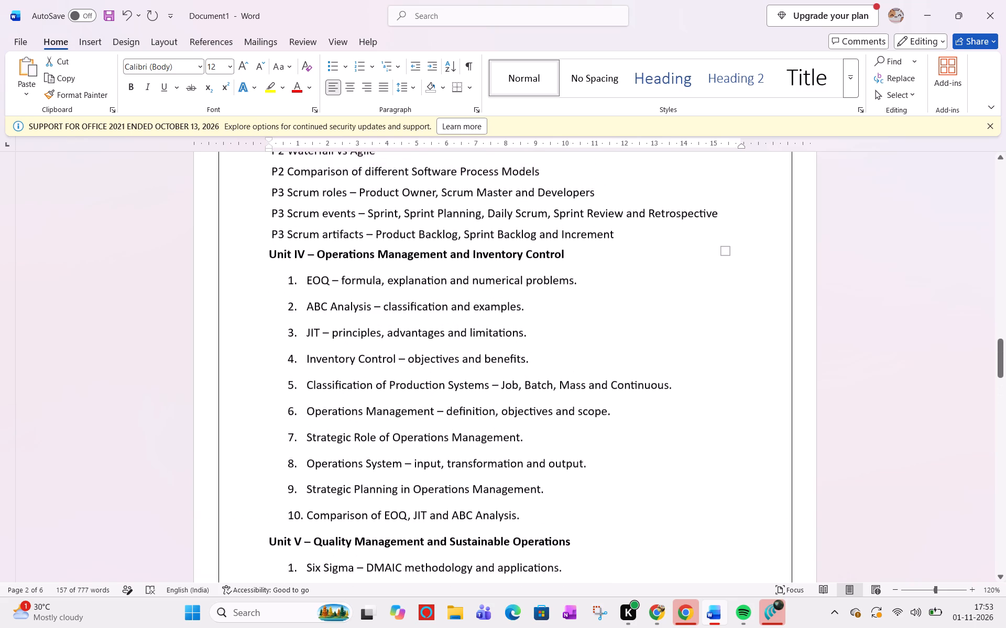
{"action": "scroll", "coordinate": [282, 262], "scroll_direction": "up", "scroll_amount": 4}
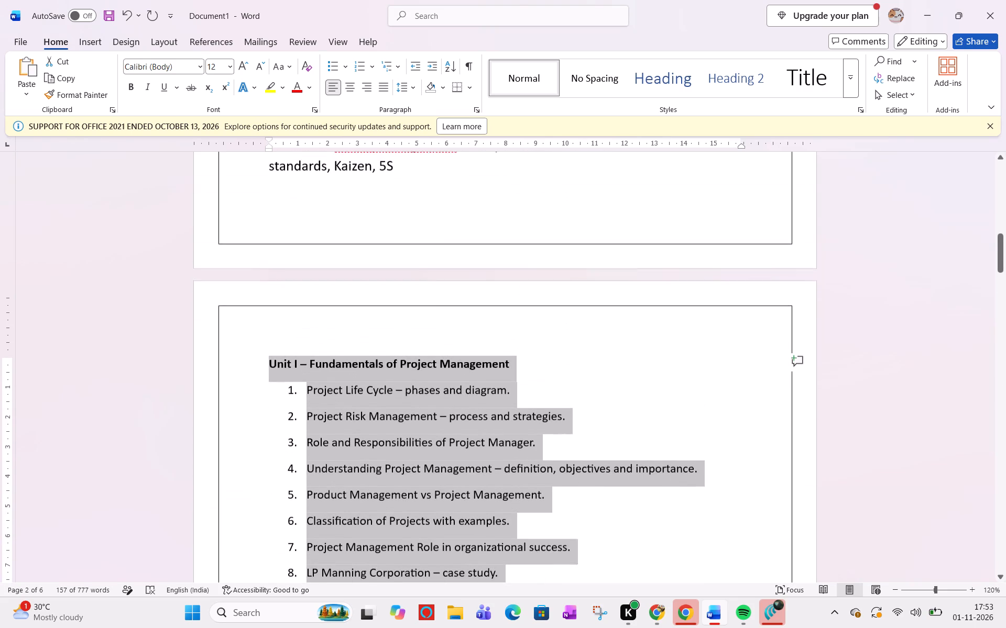
{"action": "scroll", "coordinate": [285, 302], "scroll_direction": "down", "scroll_amount": 2}
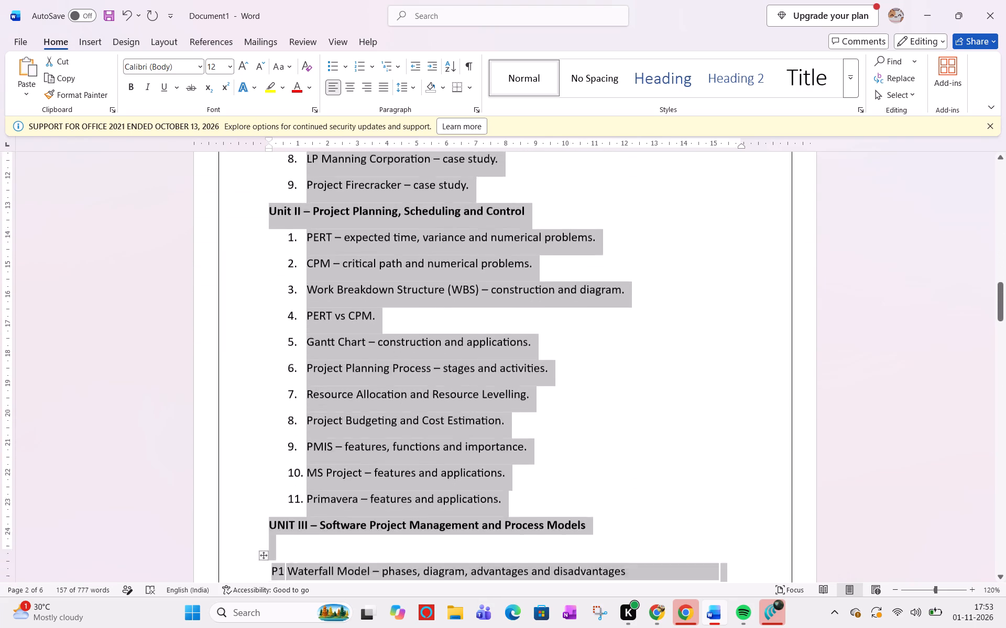
{"action": "scroll", "coordinate": [285, 302], "scroll_direction": "down", "scroll_amount": 1}
{"action": "scroll", "coordinate": [285, 302], "scroll_direction": "up", "scroll_amount": 1}
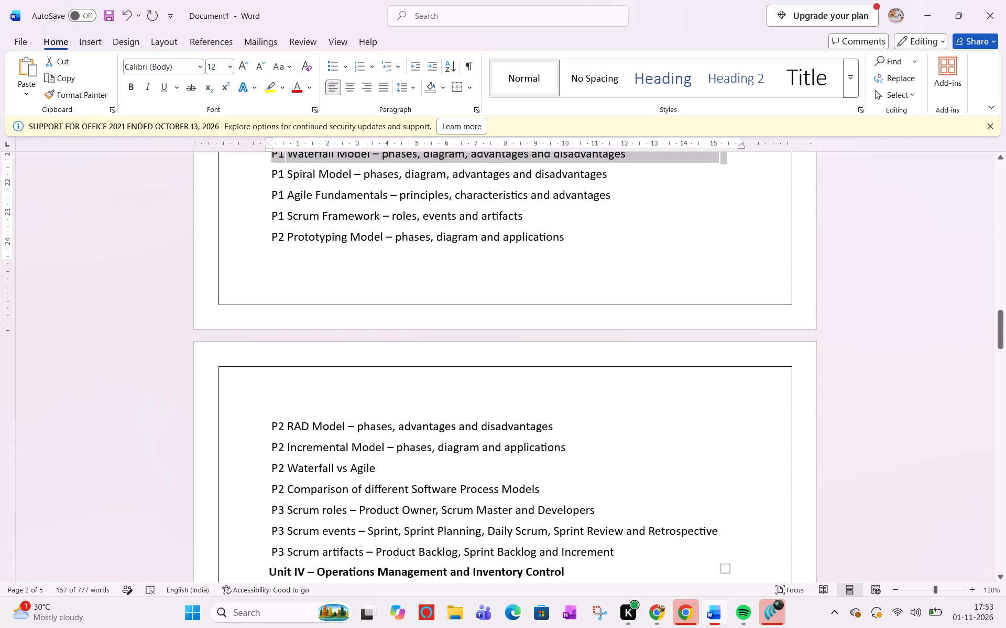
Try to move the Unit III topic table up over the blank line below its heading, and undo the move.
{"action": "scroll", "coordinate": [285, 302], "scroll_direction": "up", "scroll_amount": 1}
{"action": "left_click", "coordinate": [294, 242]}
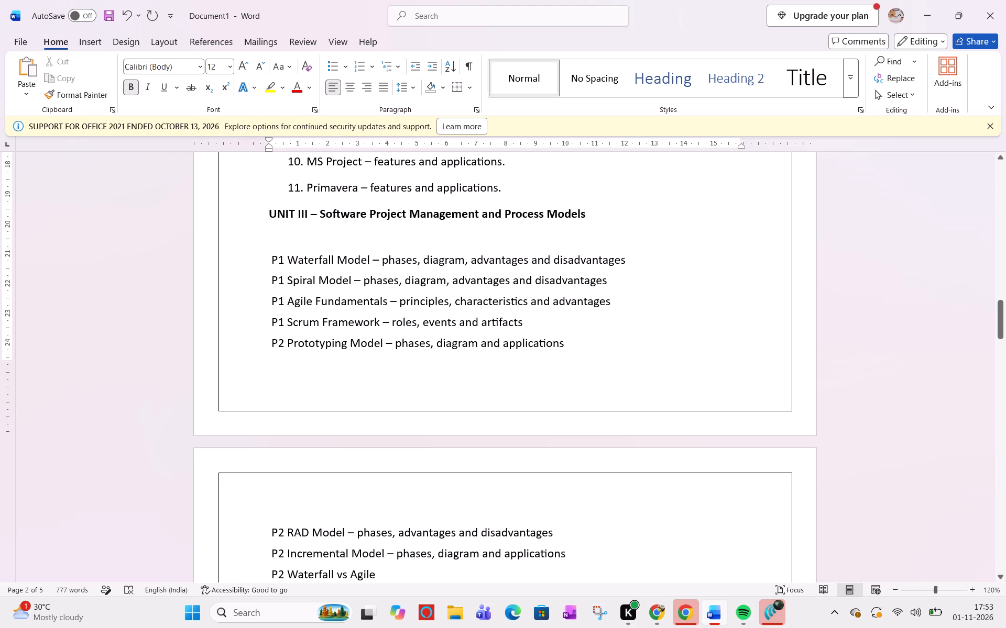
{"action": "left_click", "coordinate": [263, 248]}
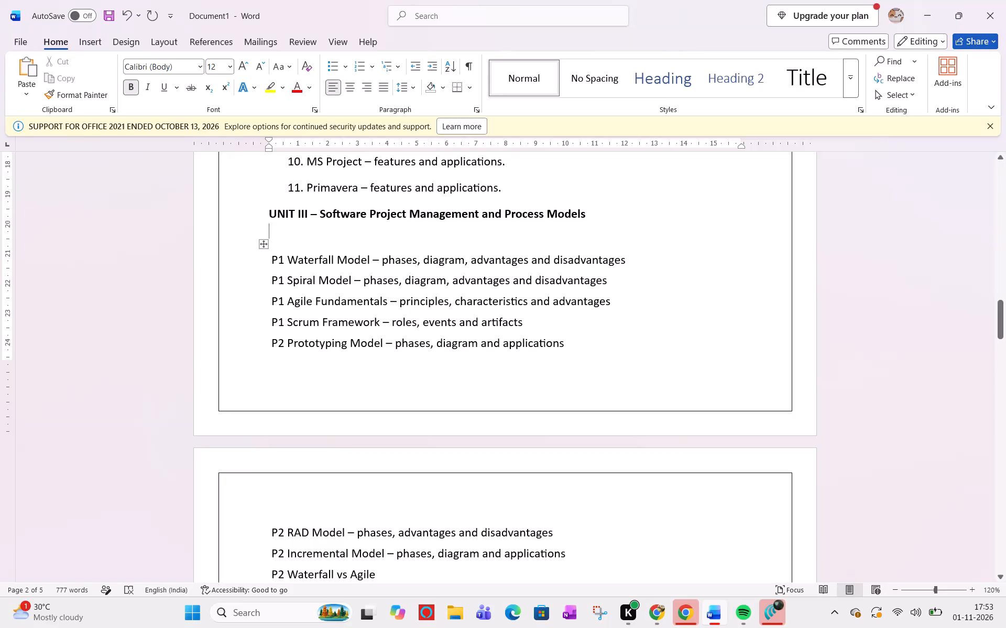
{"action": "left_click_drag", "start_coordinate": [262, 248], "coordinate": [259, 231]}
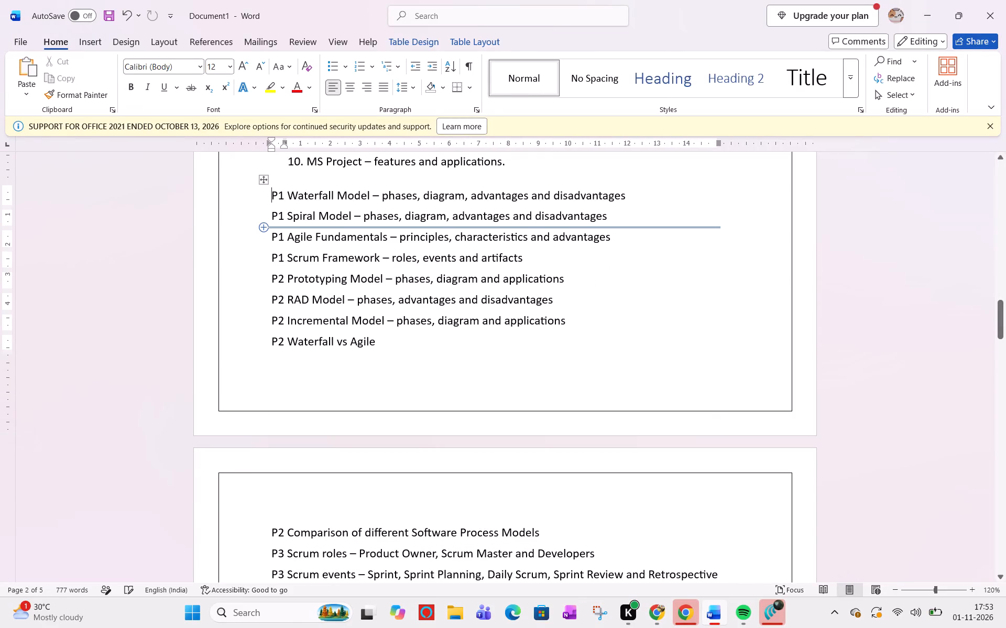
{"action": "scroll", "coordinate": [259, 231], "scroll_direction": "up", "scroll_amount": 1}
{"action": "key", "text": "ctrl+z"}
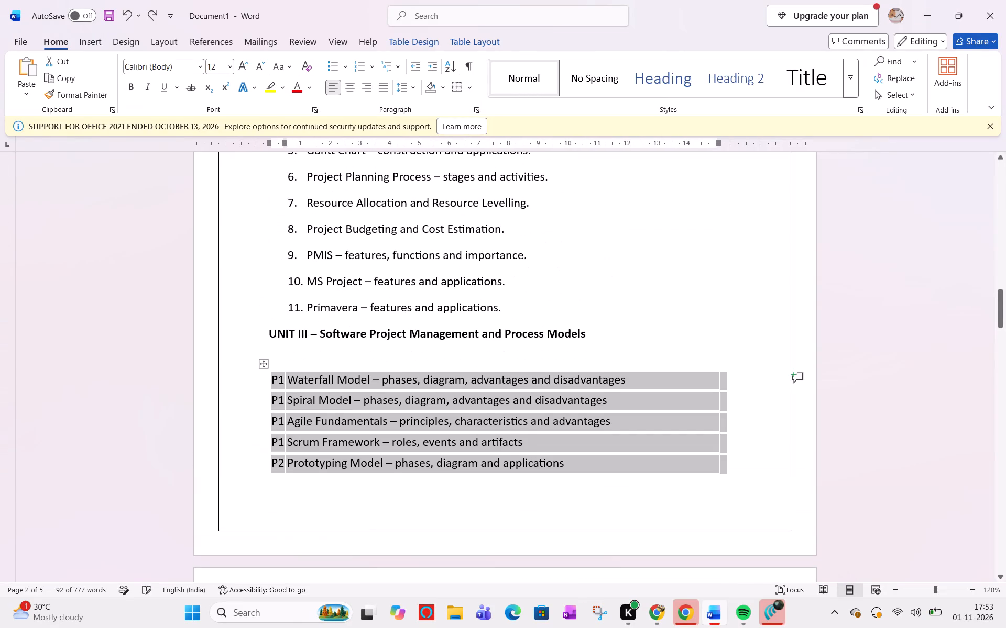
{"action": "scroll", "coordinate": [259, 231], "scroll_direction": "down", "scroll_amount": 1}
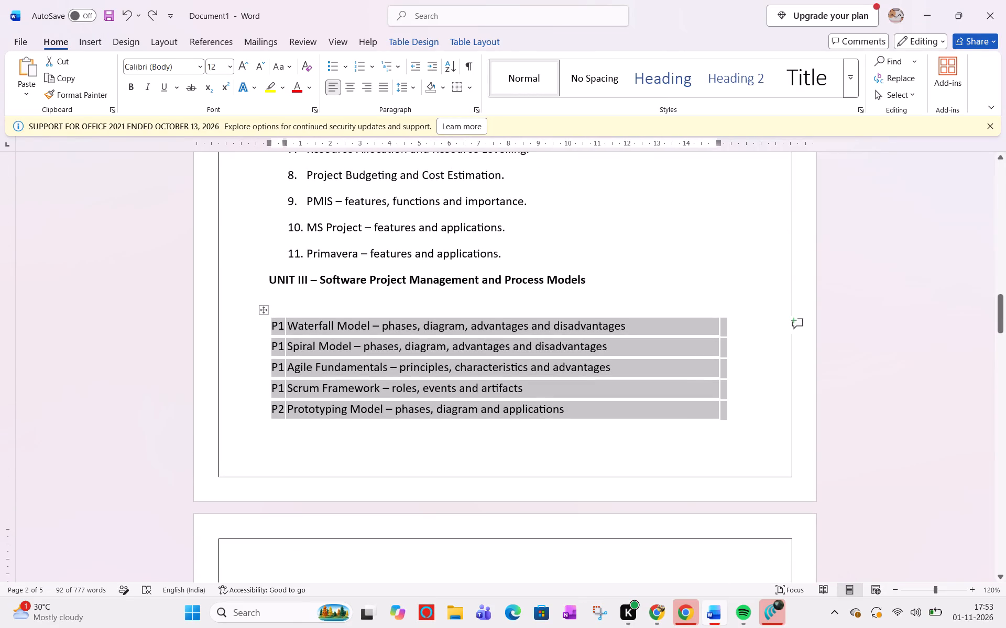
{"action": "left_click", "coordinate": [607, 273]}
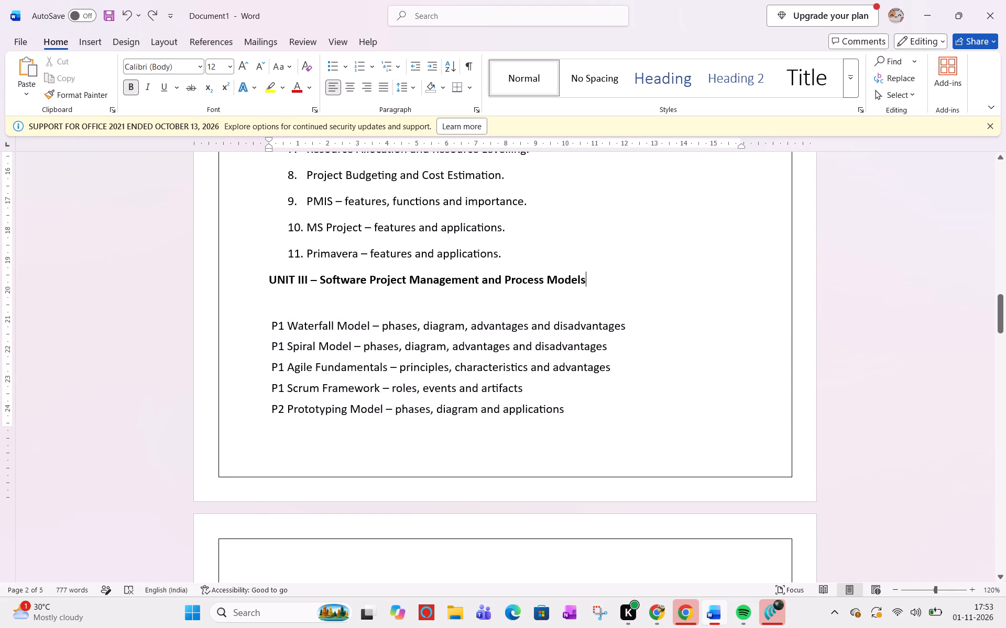
Examine how the Unit III to Unit V topics break across pages, especially the end of the Unit V list.
{"action": "scroll", "coordinate": [562, 253], "scroll_direction": "down", "scroll_amount": 1}
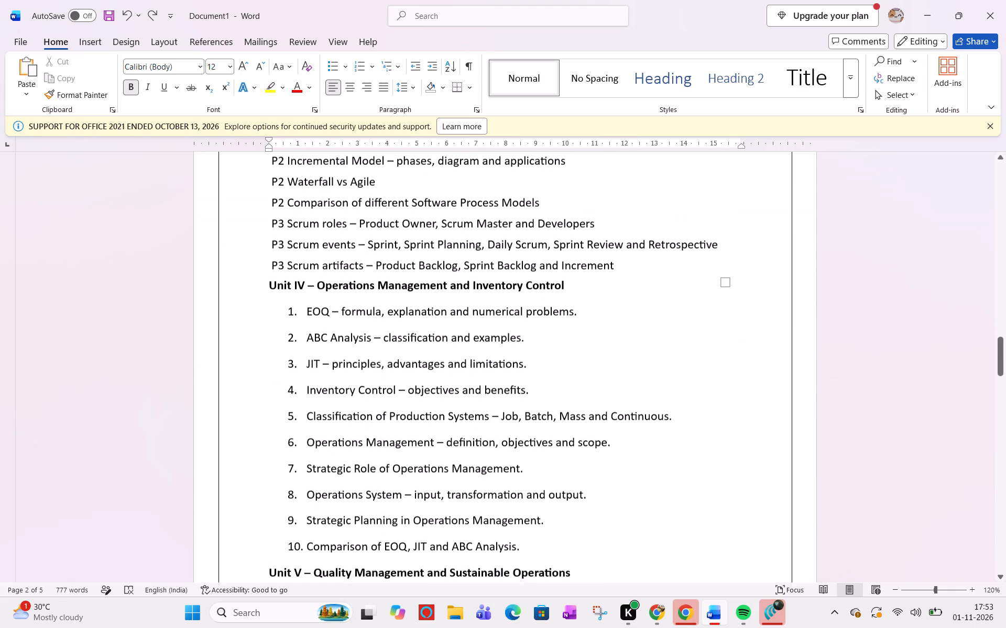
{"action": "scroll", "coordinate": [562, 253], "scroll_direction": "down", "scroll_amount": 1}
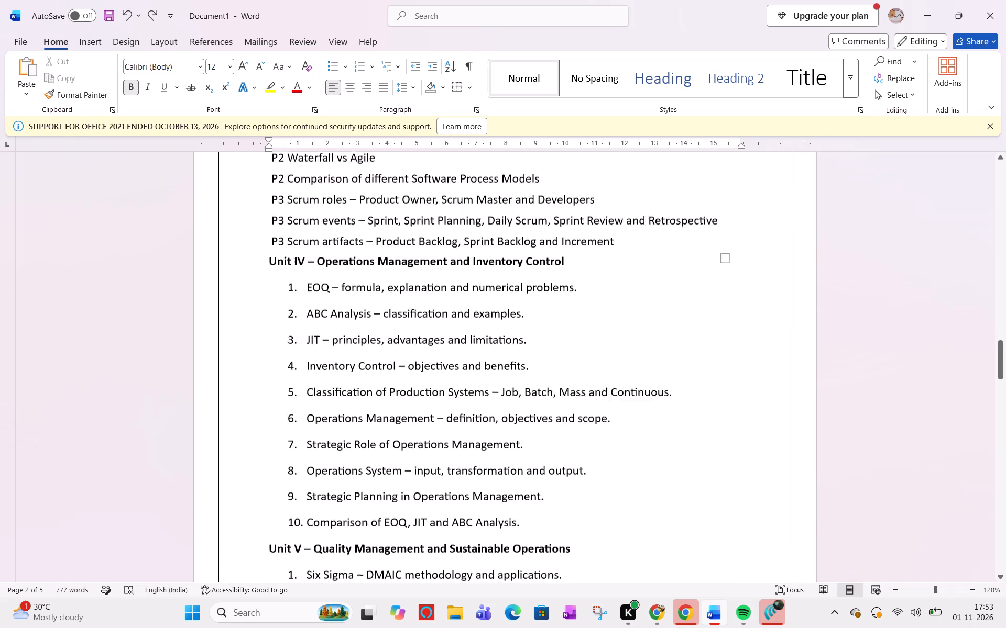
{"action": "scroll", "coordinate": [562, 253], "scroll_direction": "down", "scroll_amount": 3}
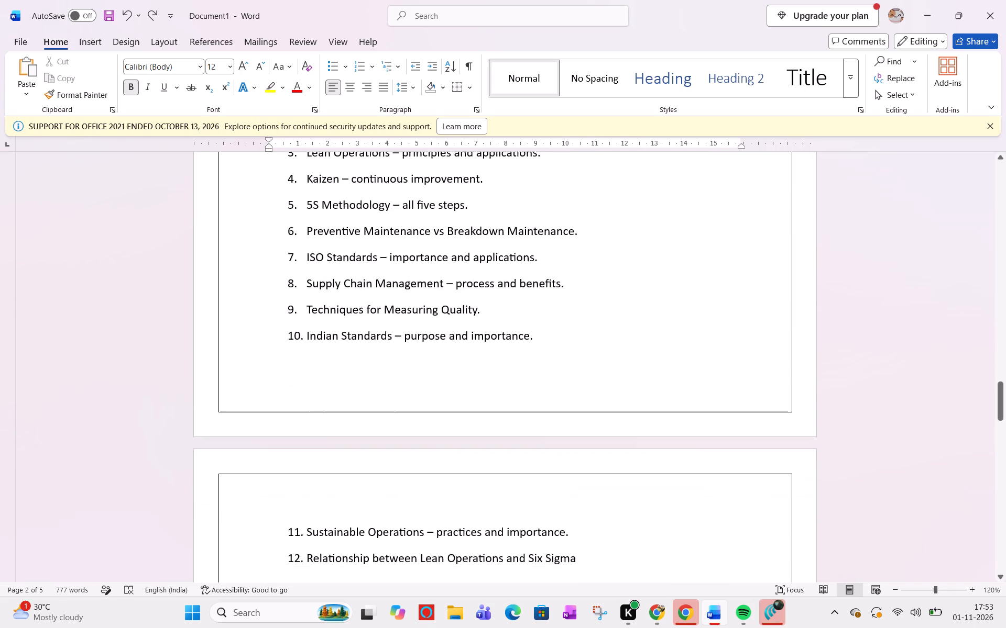
{"action": "scroll", "coordinate": [562, 253], "scroll_direction": "up", "scroll_amount": 3}
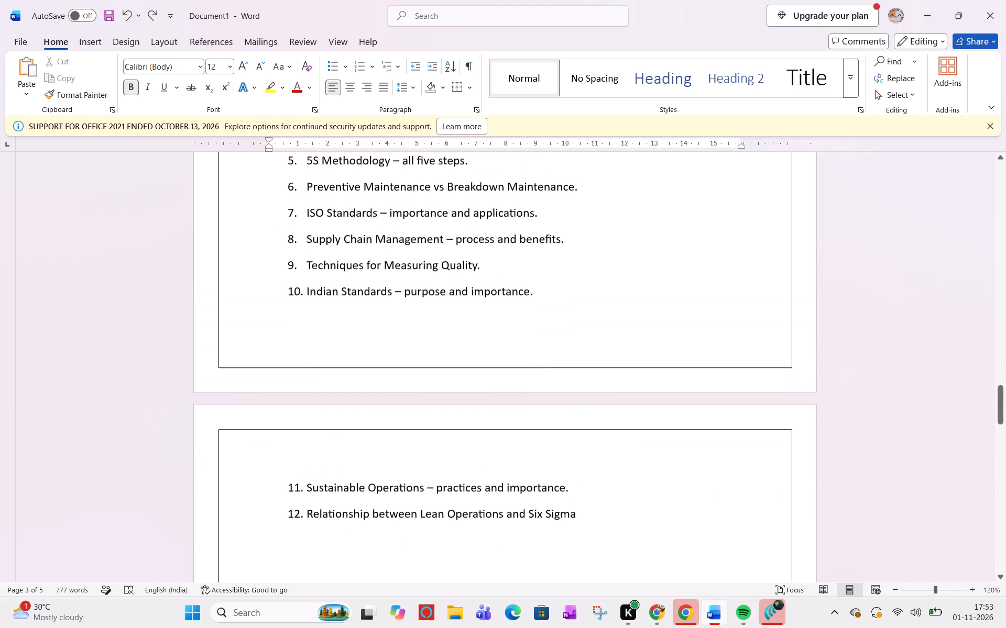
{"action": "scroll", "coordinate": [562, 253], "scroll_direction": "up", "scroll_amount": 1}
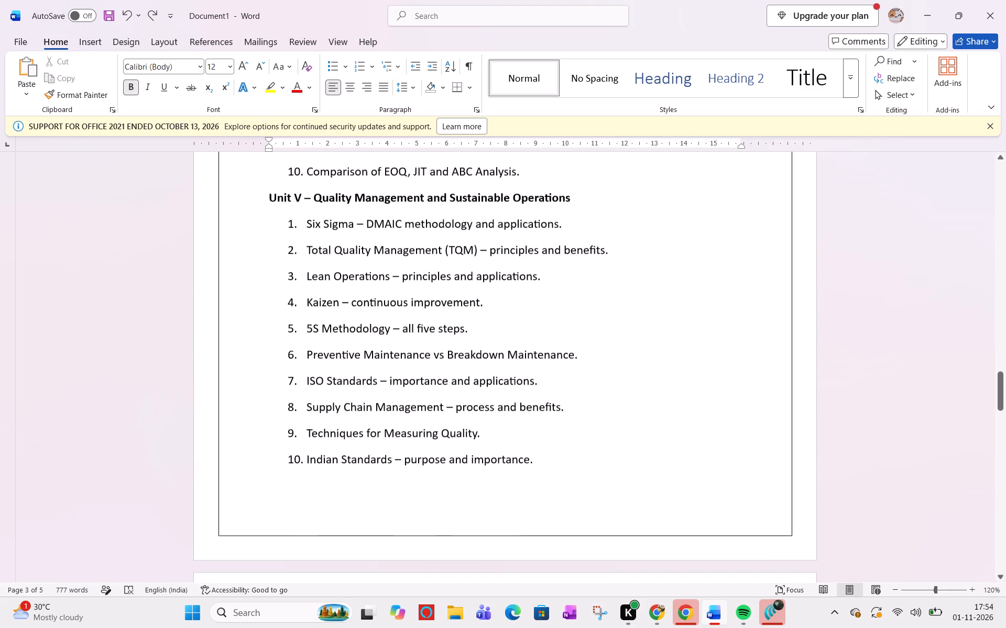
{"action": "scroll", "coordinate": [398, 462], "scroll_direction": "down", "scroll_amount": 1}
{"action": "scroll", "coordinate": [422, 340], "scroll_direction": "up", "scroll_amount": 1}
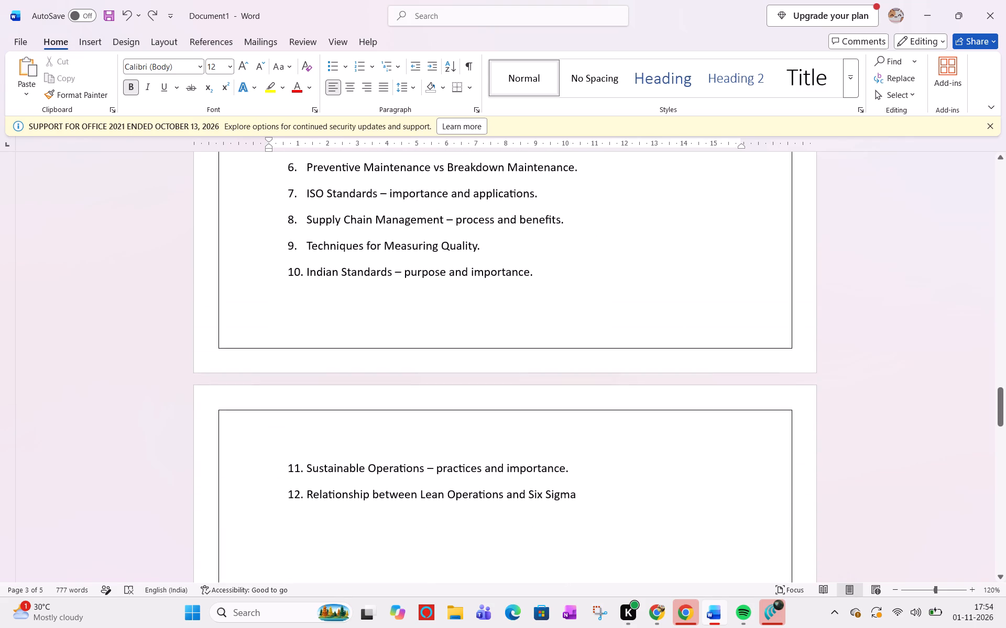
Set the font size of Unit V topics 8 to 10, "Supply Chain Management" through "Indian Standards", to 9.
{"action": "scroll", "coordinate": [422, 340], "scroll_direction": "up", "scroll_amount": 1}
{"action": "left_click_drag", "start_coordinate": [543, 445], "coordinate": [336, 297]}
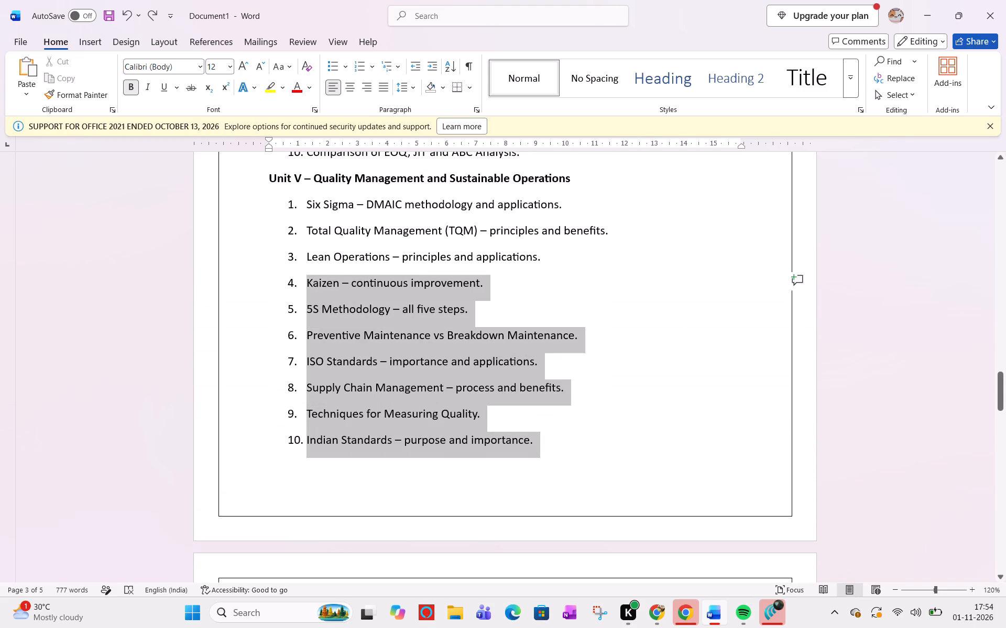
{"action": "left_click_drag", "start_coordinate": [336, 297], "coordinate": [305, 398]}
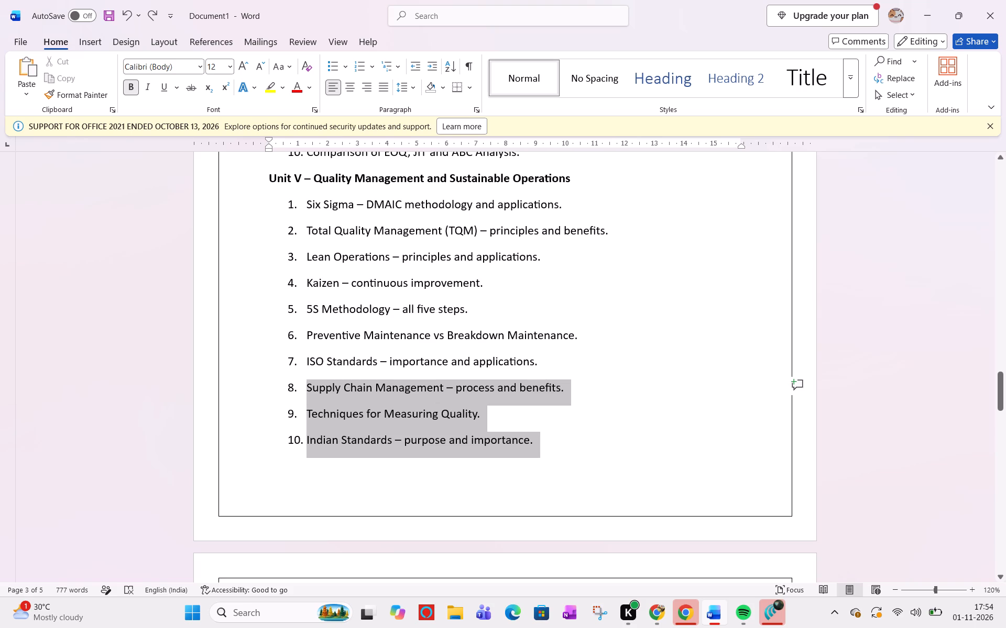
{"action": "left_click_drag", "start_coordinate": [305, 398], "coordinate": [305, 398]}
{"action": "left_click", "coordinate": [227, 68]}
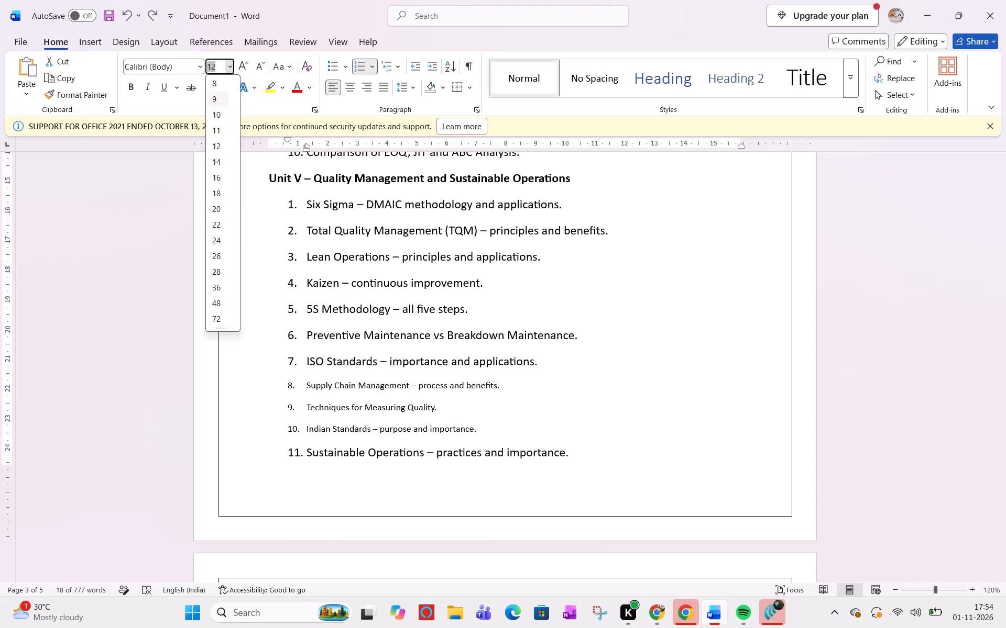
{"action": "left_click", "coordinate": [216, 106]}
Set the font size of Unit V topics 11 and 12, "Sustainable Operations" and "Relationship between Lean Operations and Six Sigma", to 9.
{"action": "scroll", "coordinate": [324, 240], "scroll_direction": "down", "scroll_amount": 1}
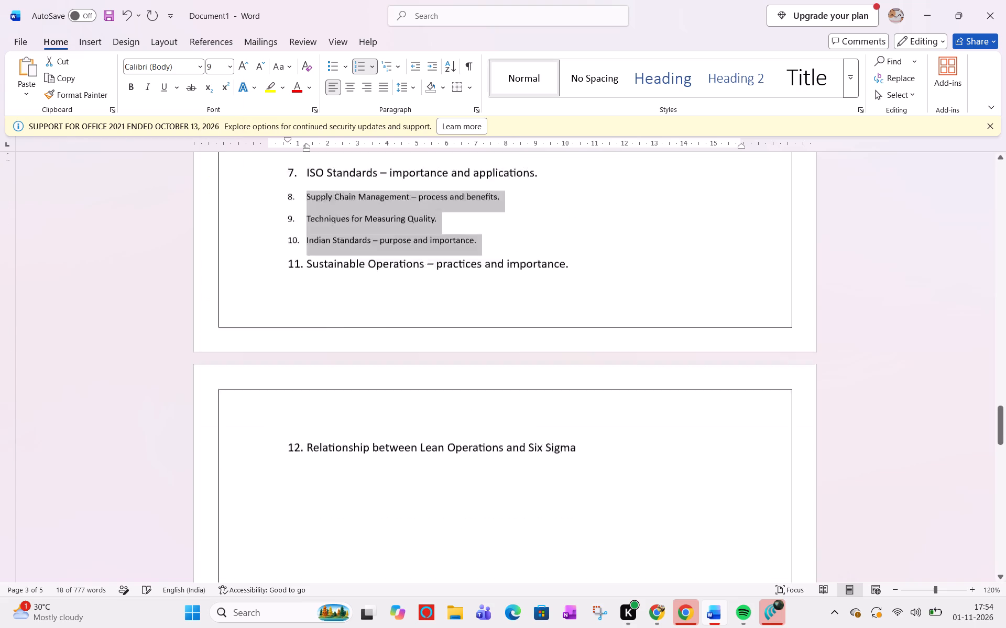
{"action": "scroll", "coordinate": [324, 240], "scroll_direction": "down", "scroll_amount": 1}
{"action": "scroll", "coordinate": [324, 240], "scroll_direction": "up", "scroll_amount": 1}
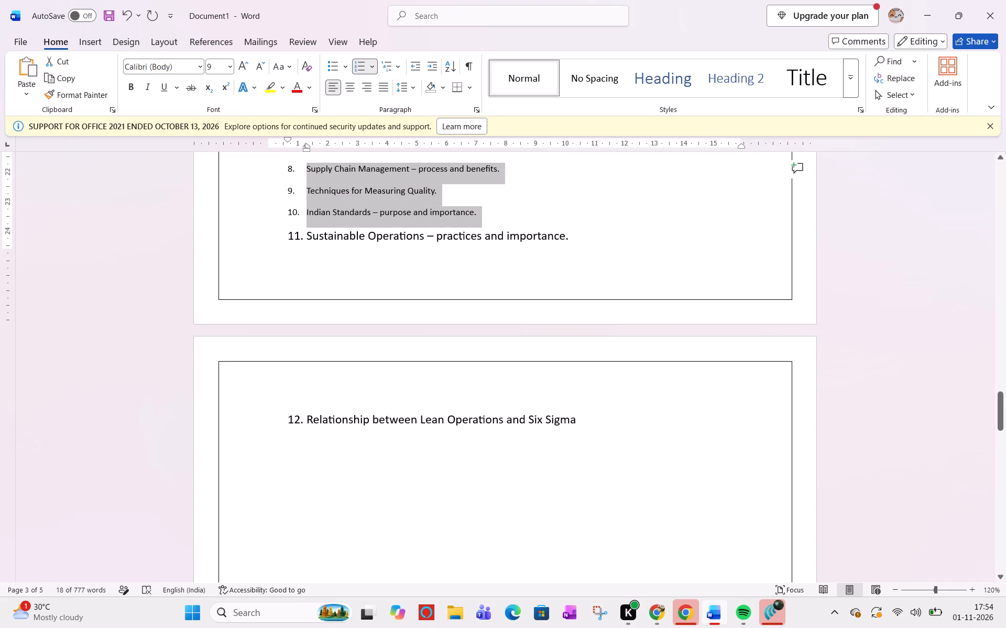
{"action": "left_click_drag", "start_coordinate": [584, 416], "coordinate": [308, 249]}
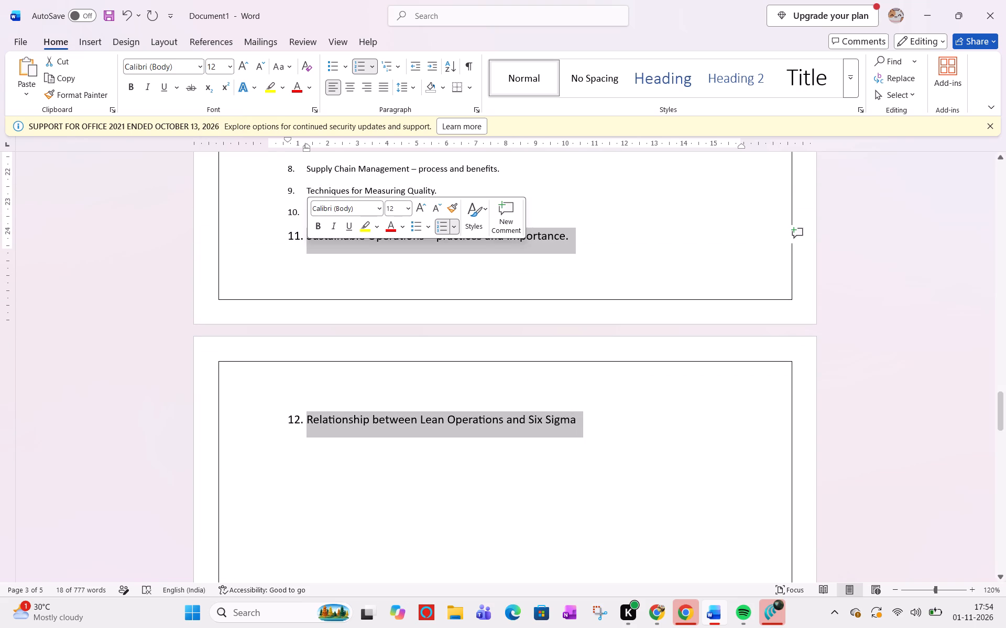
{"action": "left_click", "coordinate": [409, 205]}
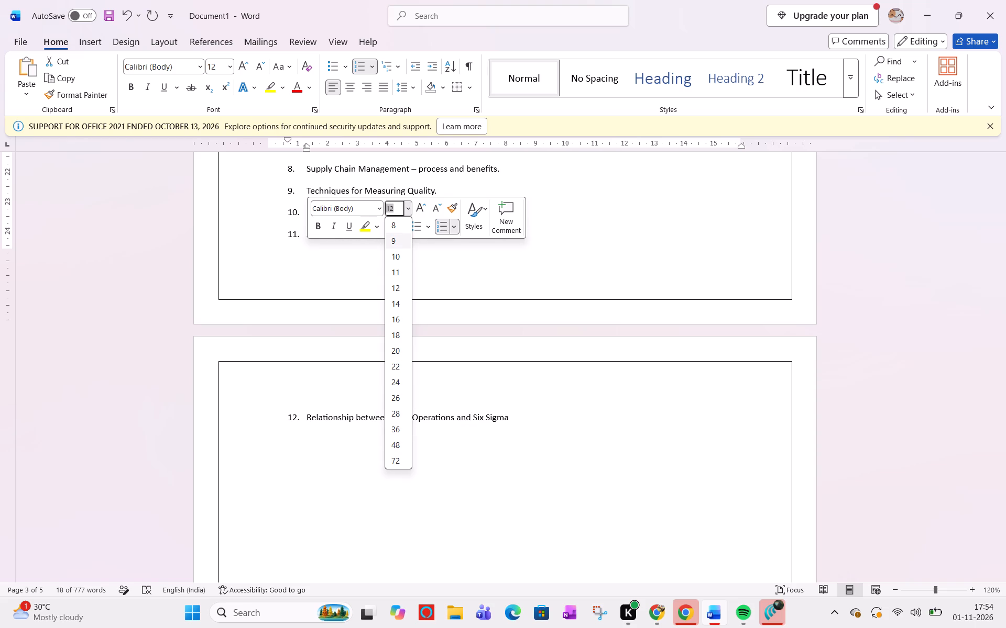
{"action": "left_click", "coordinate": [390, 240]}
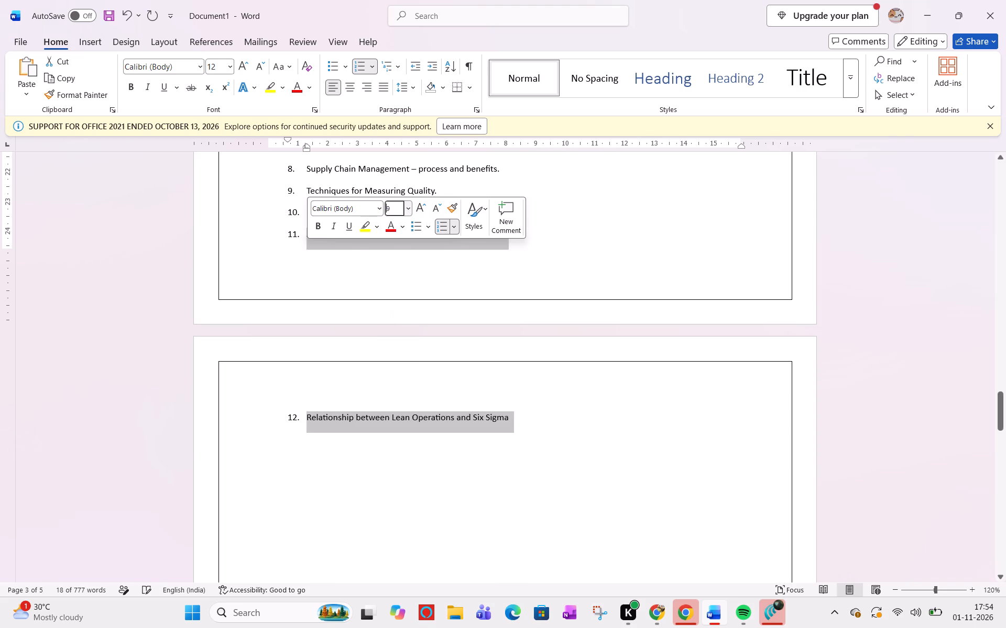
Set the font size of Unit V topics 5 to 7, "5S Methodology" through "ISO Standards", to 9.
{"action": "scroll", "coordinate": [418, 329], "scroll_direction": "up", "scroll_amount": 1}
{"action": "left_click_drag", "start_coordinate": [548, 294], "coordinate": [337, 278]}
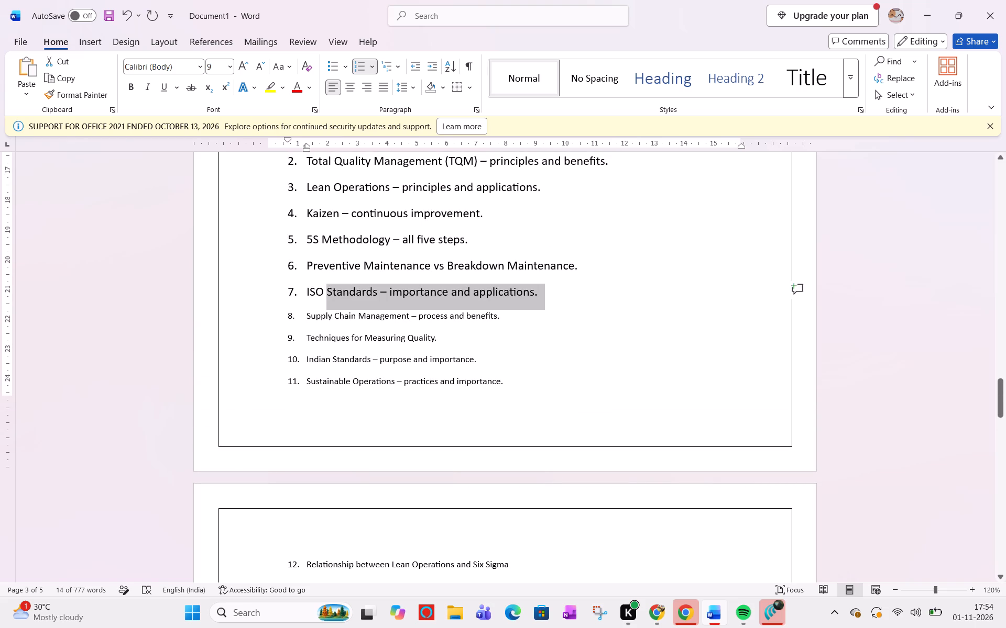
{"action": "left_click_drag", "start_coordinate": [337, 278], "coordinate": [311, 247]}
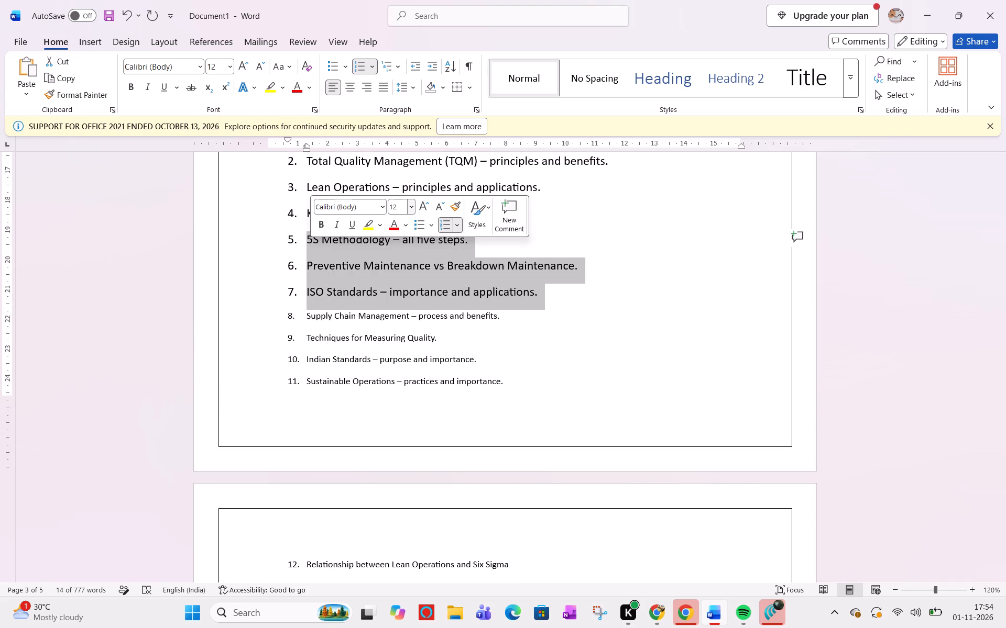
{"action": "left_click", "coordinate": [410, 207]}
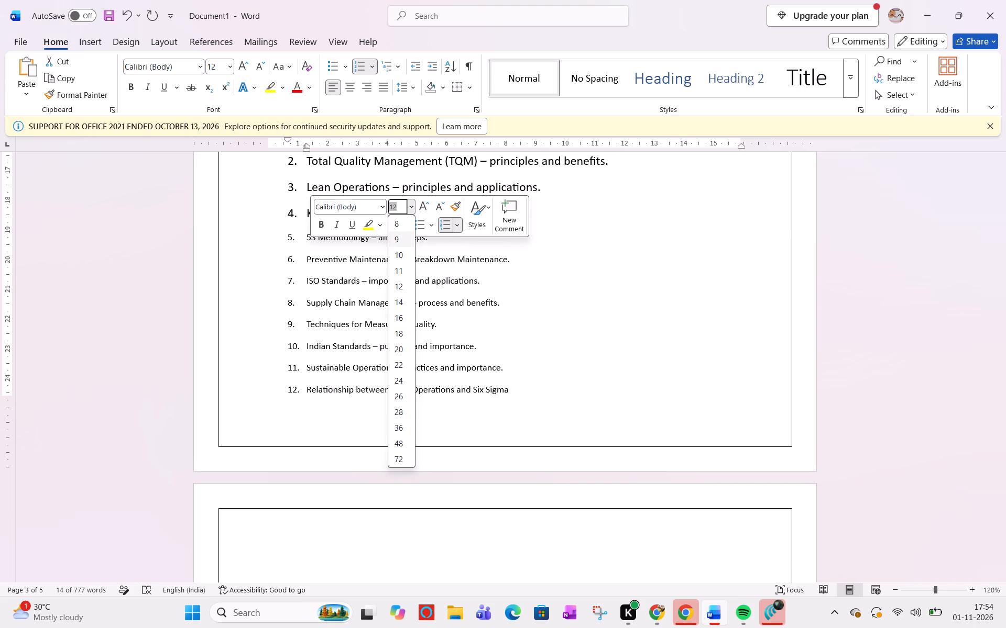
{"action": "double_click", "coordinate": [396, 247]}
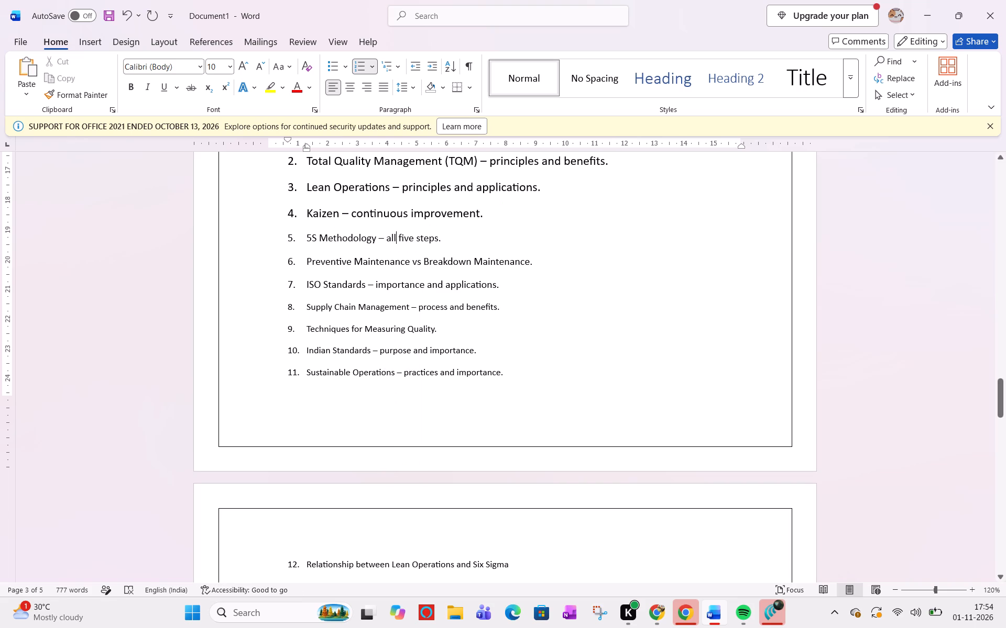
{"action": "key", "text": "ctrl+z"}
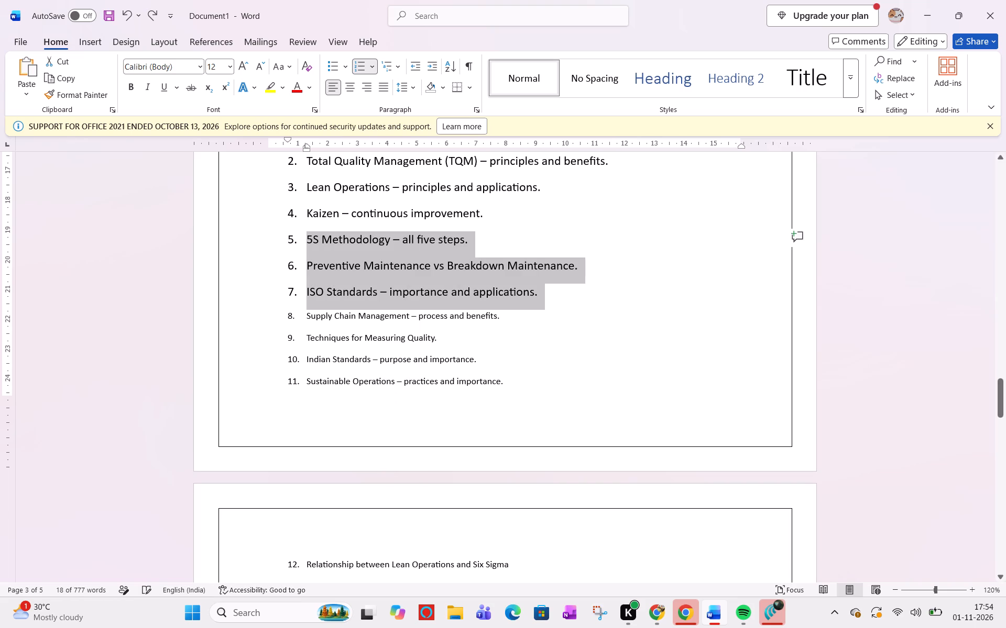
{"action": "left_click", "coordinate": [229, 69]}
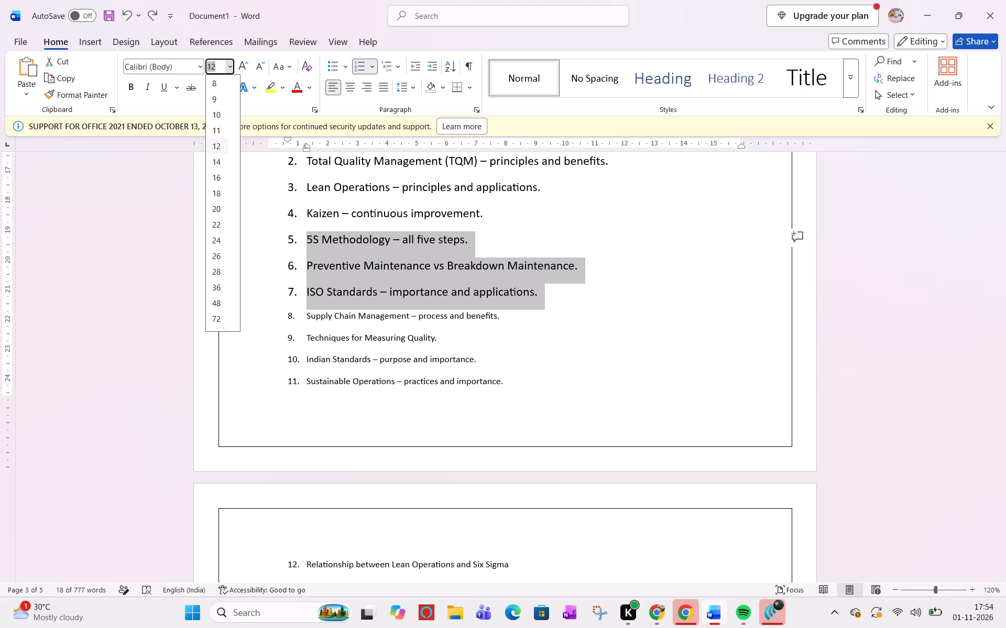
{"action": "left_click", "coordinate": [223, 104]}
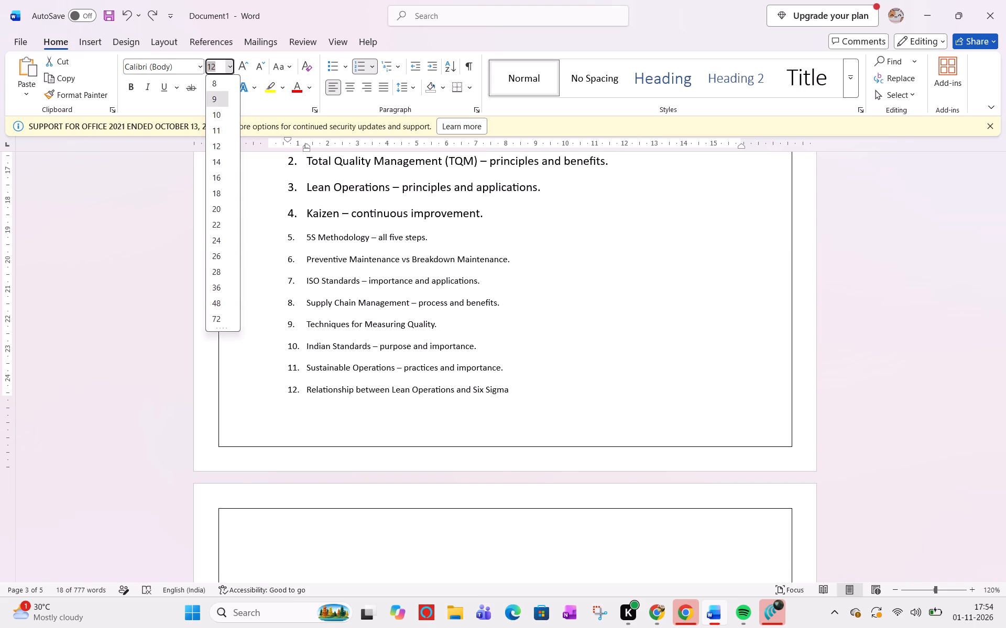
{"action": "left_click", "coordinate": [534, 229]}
Set the font size to 10 from the Unit III "RAD Model" row through Unit IV topic 10, including the Unit IV heading.
{"action": "scroll", "coordinate": [534, 229], "scroll_direction": "up", "scroll_amount": 1}
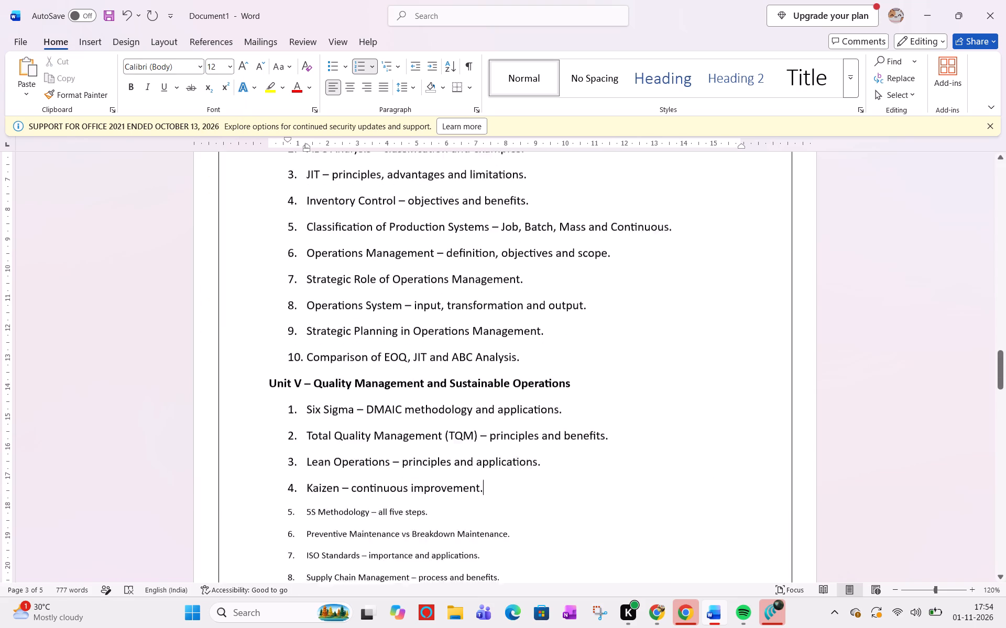
{"action": "scroll", "coordinate": [534, 229], "scroll_direction": "up", "scroll_amount": 1}
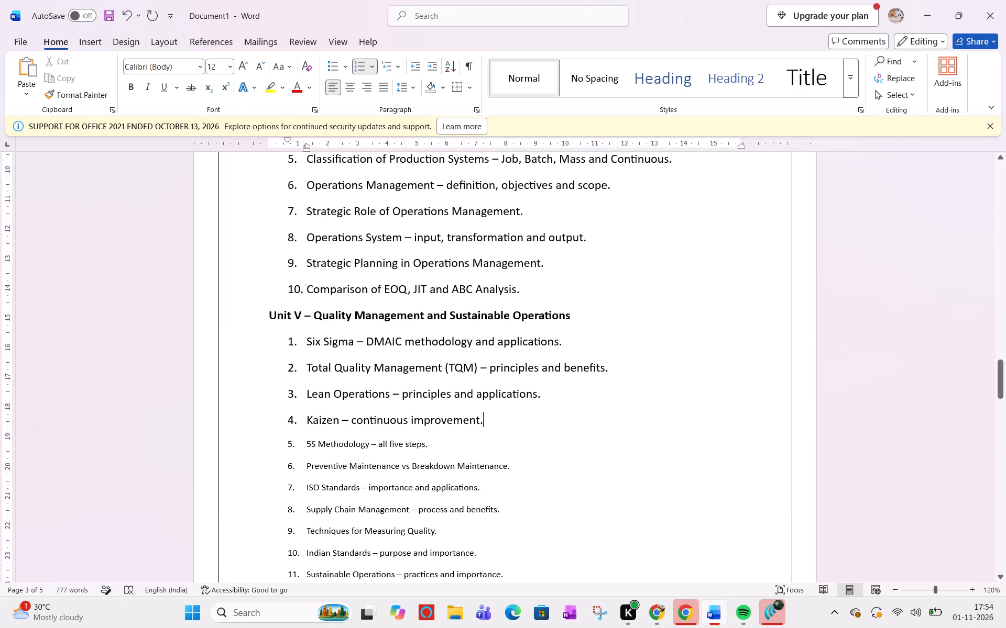
{"action": "scroll", "coordinate": [534, 229], "scroll_direction": "up", "scroll_amount": 1}
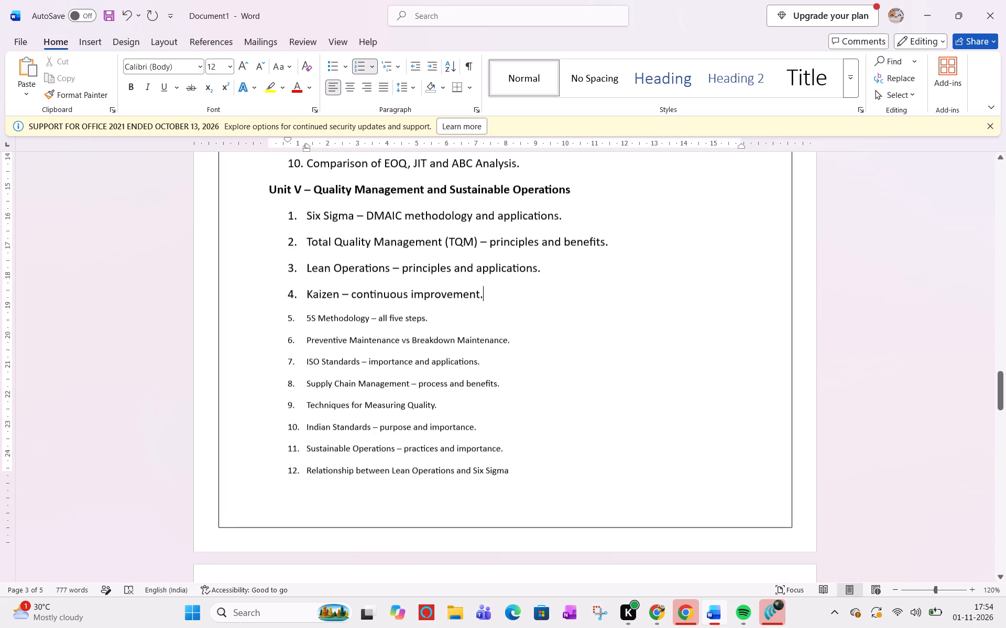
{"action": "scroll", "coordinate": [534, 229], "scroll_direction": "up", "scroll_amount": 1}
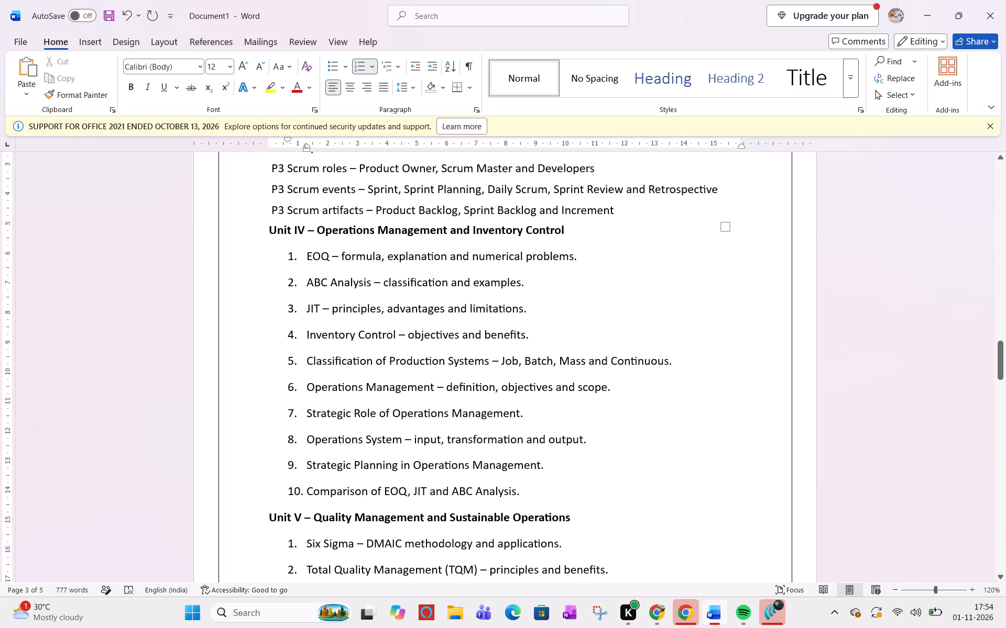
{"action": "left_click_drag", "start_coordinate": [529, 494], "coordinate": [282, 149]}
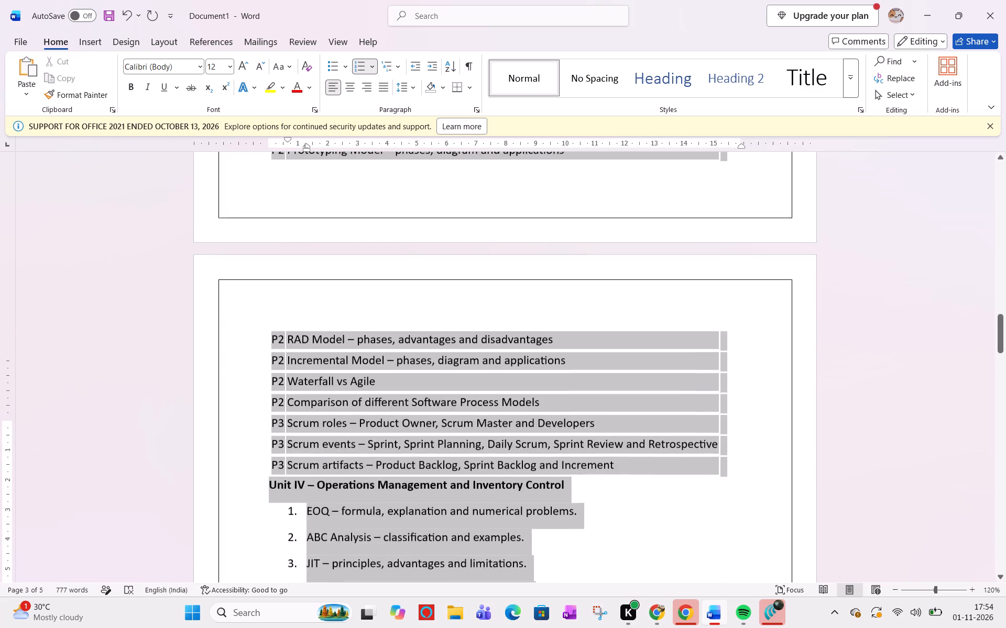
{"action": "left_click_drag", "start_coordinate": [282, 149], "coordinate": [271, 389]}
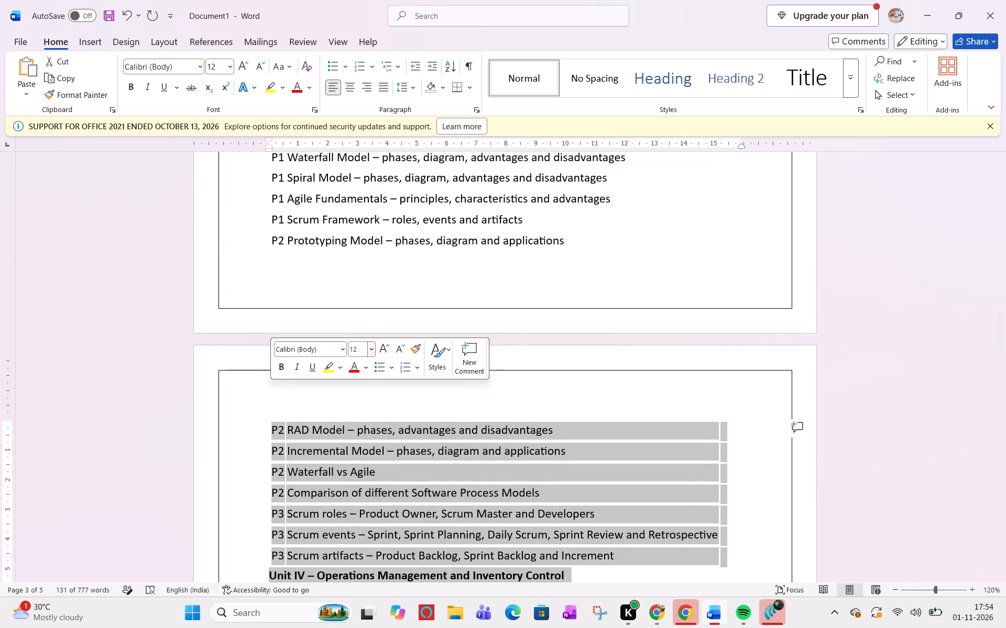
{"action": "left_click", "coordinate": [375, 353]}
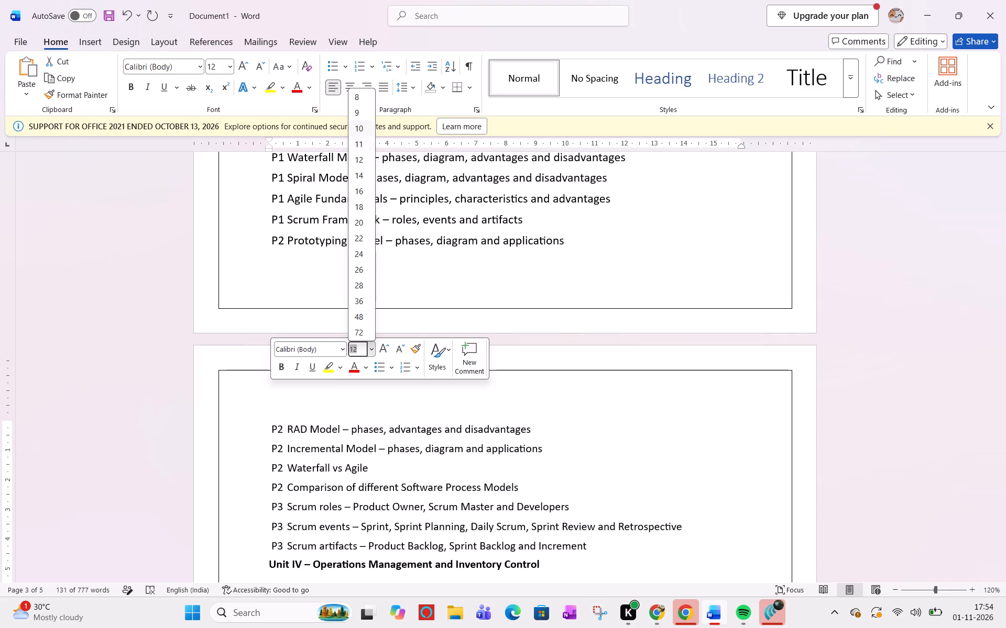
{"action": "left_click", "coordinate": [356, 131]}
Set the font size of the Unit V heading and all twelve of its topics to 10.
{"action": "scroll", "coordinate": [399, 460], "scroll_direction": "down", "scroll_amount": 4}
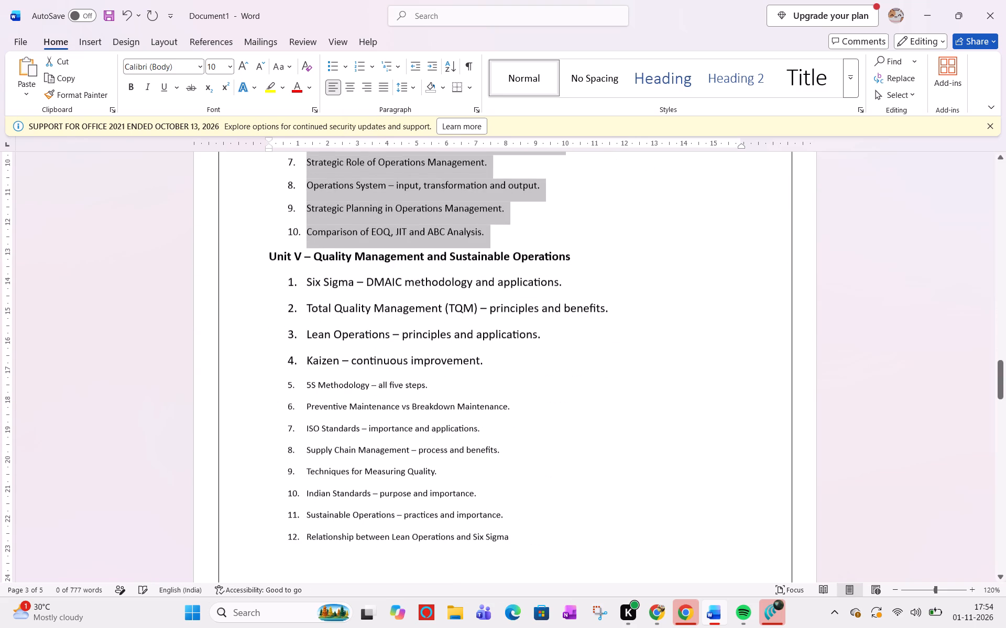
{"action": "left_click_drag", "start_coordinate": [517, 541], "coordinate": [291, 357]}
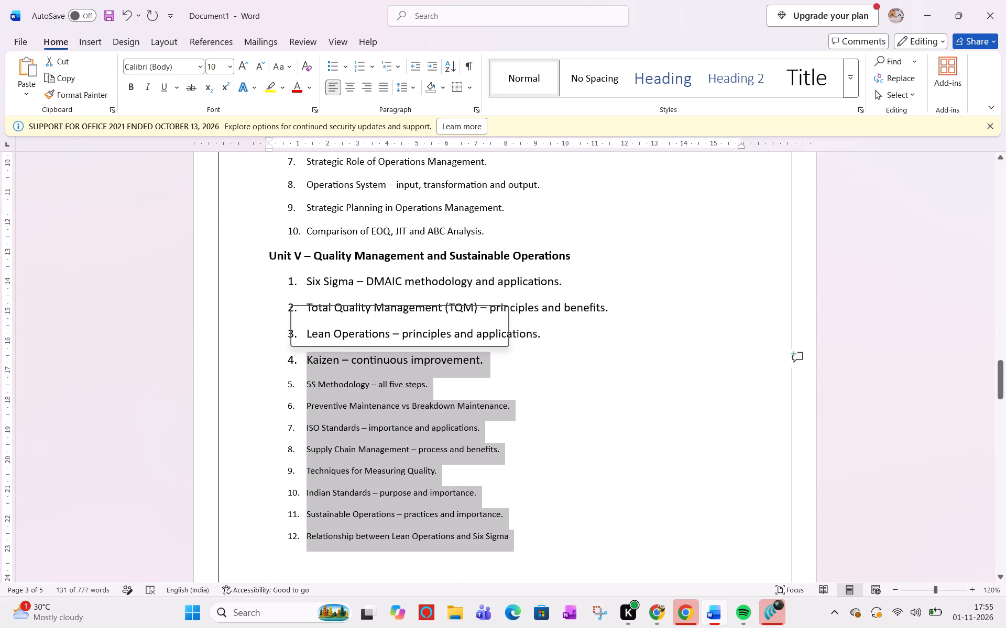
{"action": "left_click", "coordinate": [229, 70]}
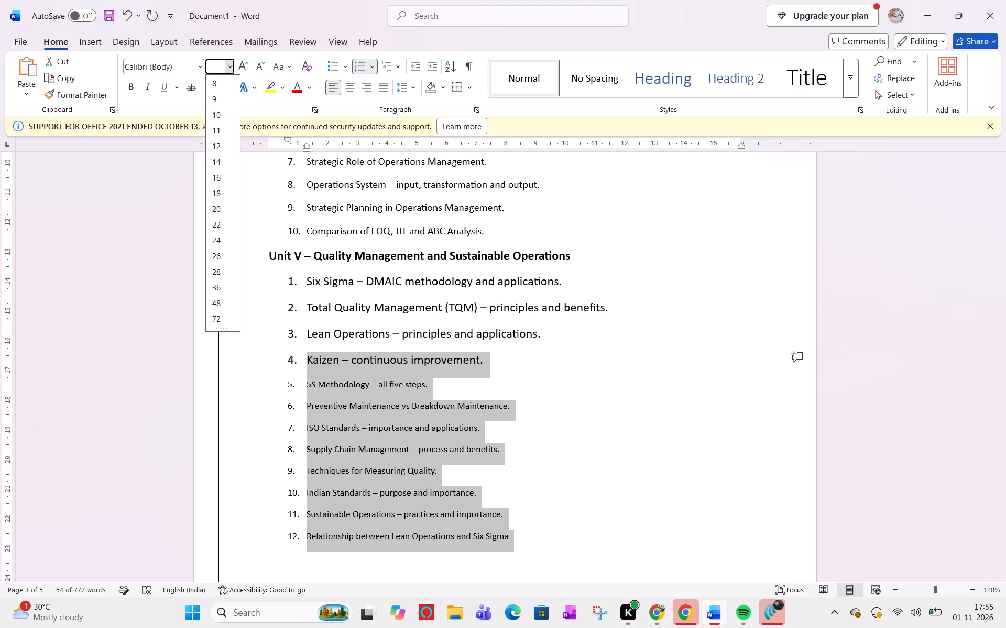
{"action": "left_click", "coordinate": [226, 116]}
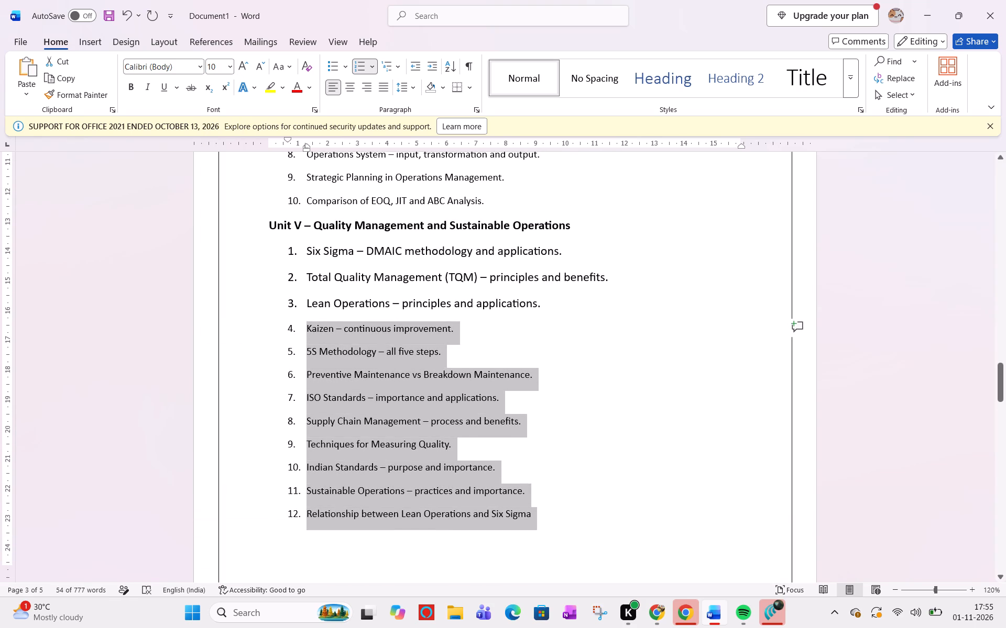
{"action": "left_click", "coordinate": [543, 532]}
{"action": "left_click_drag", "start_coordinate": [543, 532], "coordinate": [272, 318]}
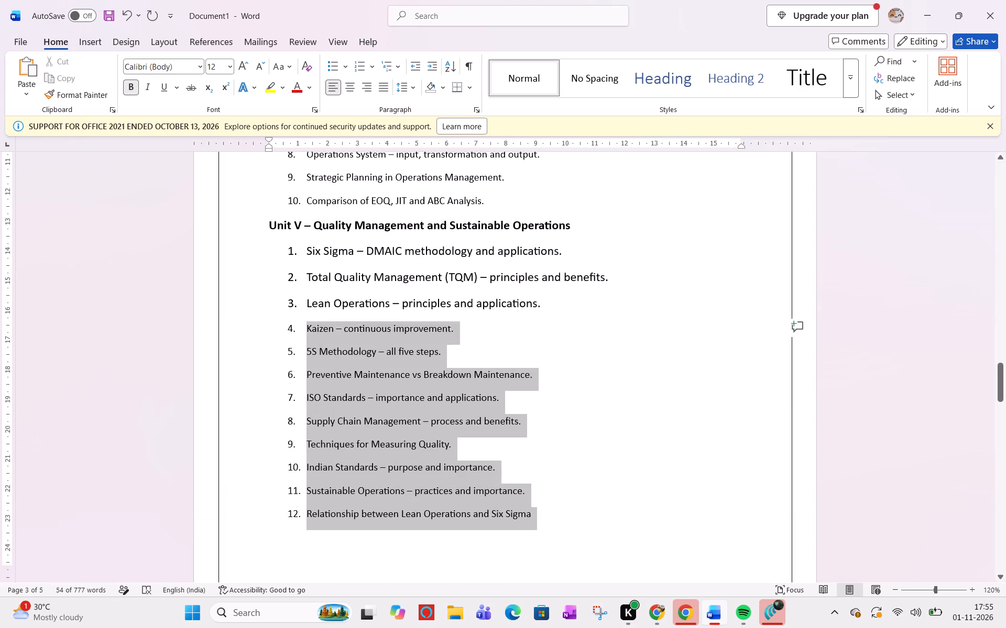
{"action": "left_click_drag", "start_coordinate": [272, 318], "coordinate": [245, 230]}
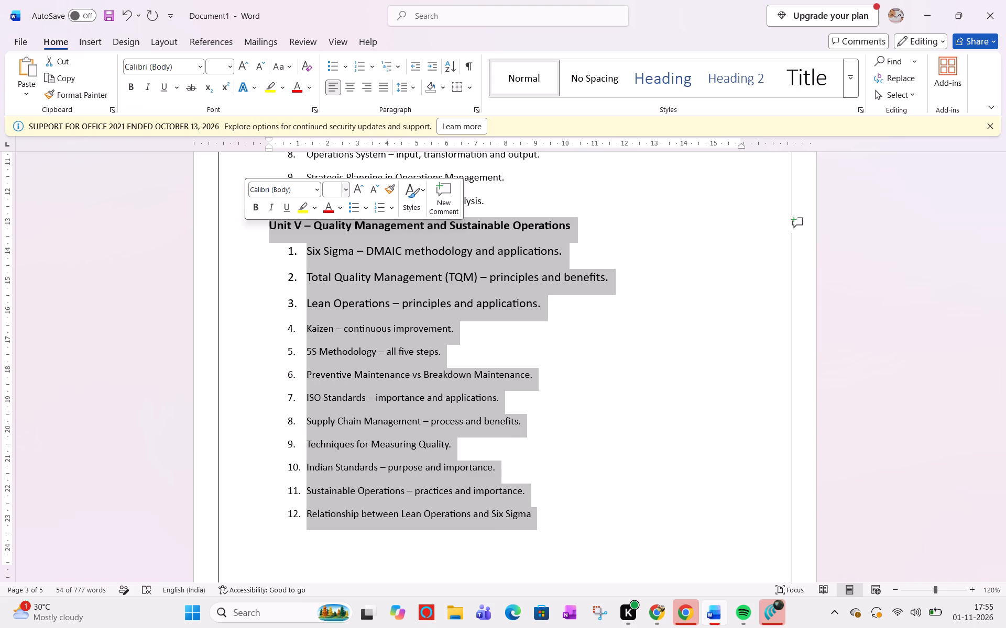
{"action": "left_click", "coordinate": [343, 187]}
{"action": "left_click", "coordinate": [342, 236]}
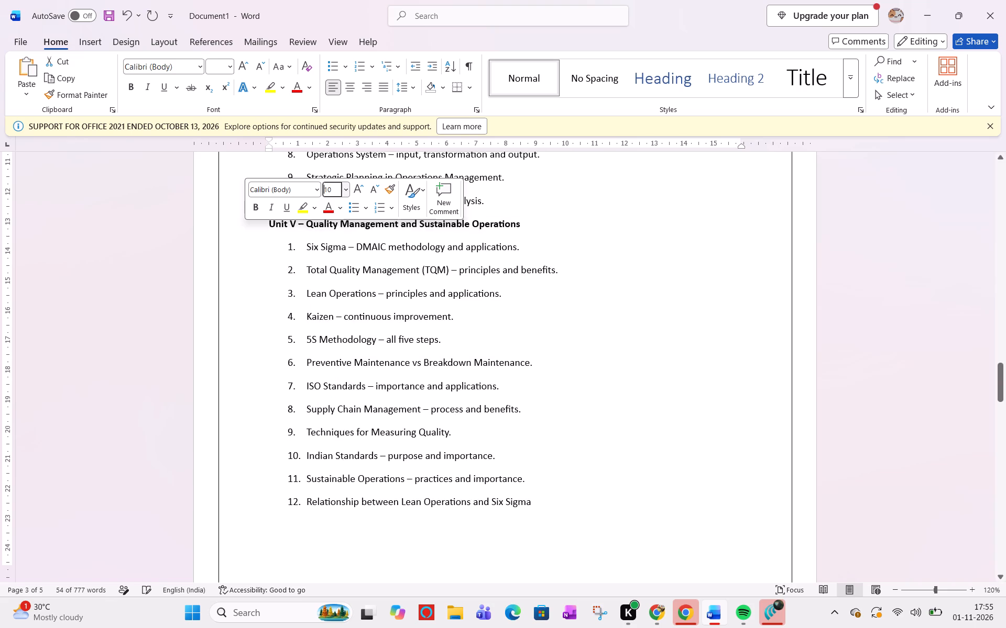
{"action": "left_click", "coordinate": [623, 330]}
Delete the blank lines above the "Artificial Intelligence and Machine Learning" heading, bringing it up to just below the Unit V topic list.
{"action": "scroll", "coordinate": [623, 330], "scroll_direction": "up", "scroll_amount": 1}
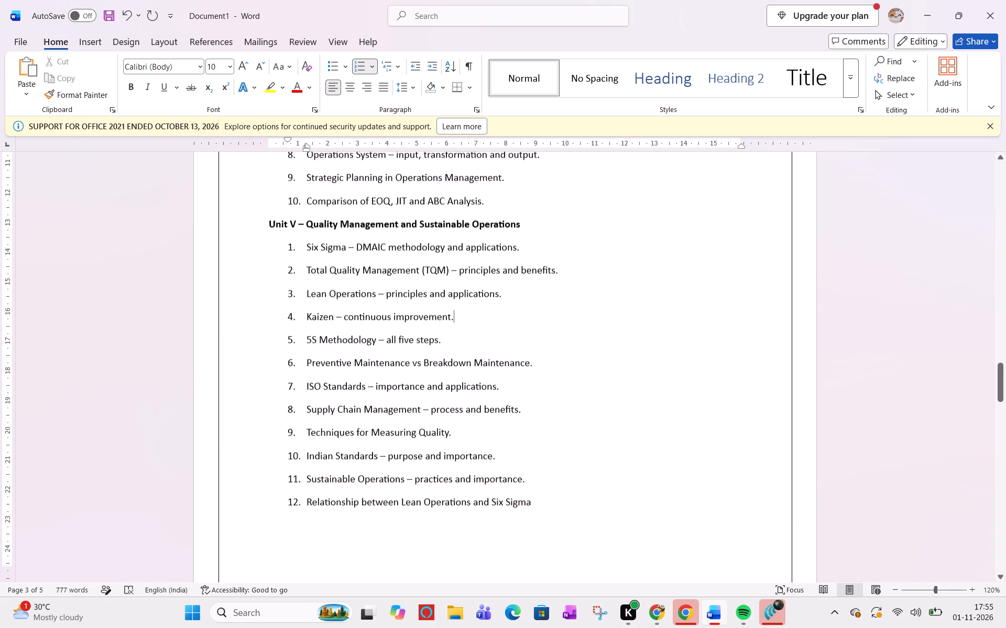
{"action": "scroll", "coordinate": [623, 330], "scroll_direction": "up", "scroll_amount": 1}
{"action": "scroll", "coordinate": [623, 330], "scroll_direction": "down", "scroll_amount": 2}
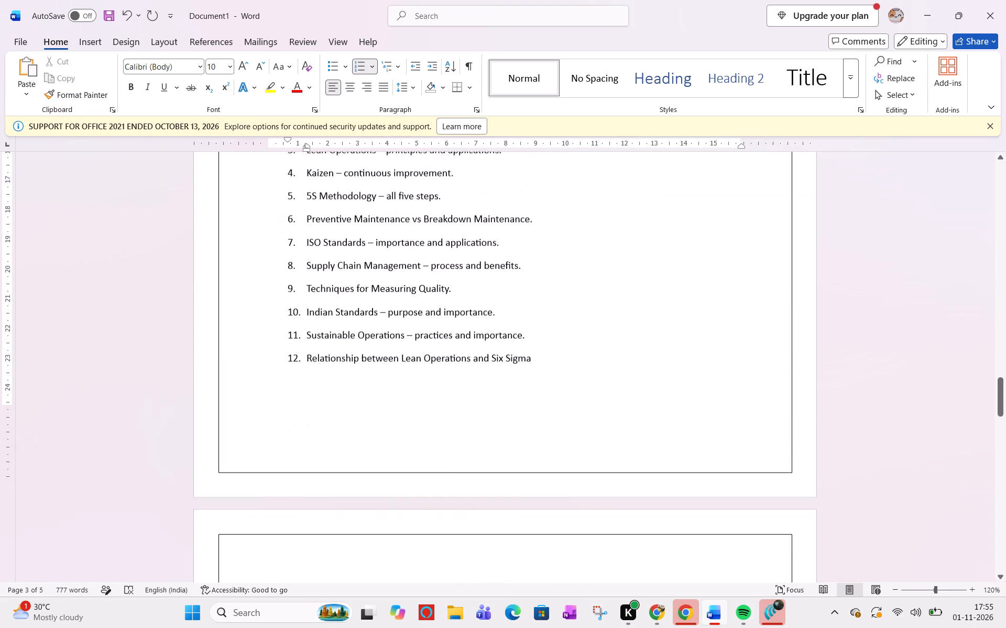
{"action": "left_click", "coordinate": [633, 537]}
{"action": "scroll", "coordinate": [633, 537], "scroll_direction": "down", "scroll_amount": 7}
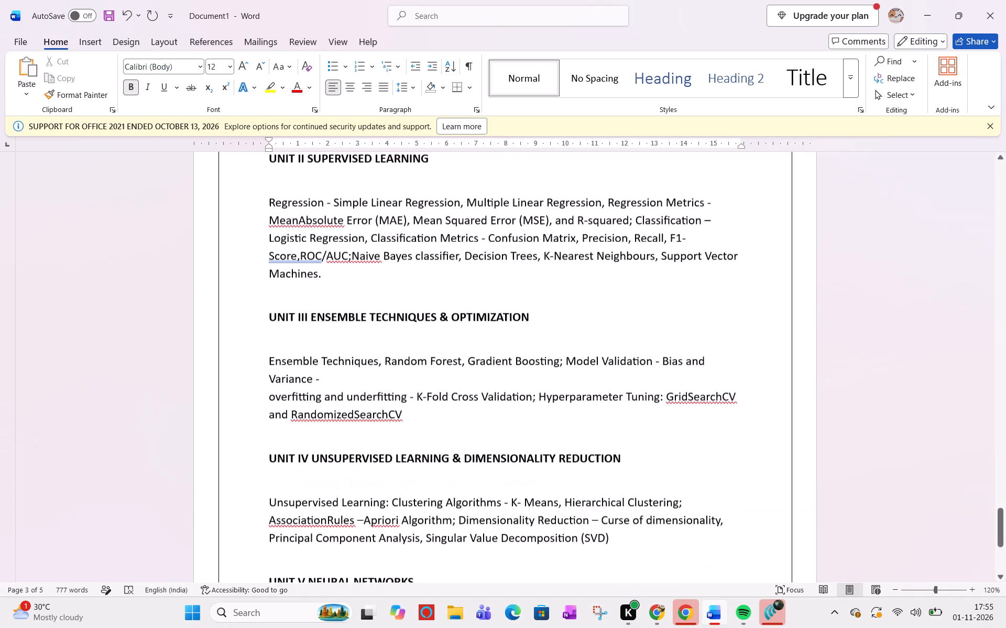
{"action": "scroll", "coordinate": [633, 537], "scroll_direction": "up", "scroll_amount": 3}
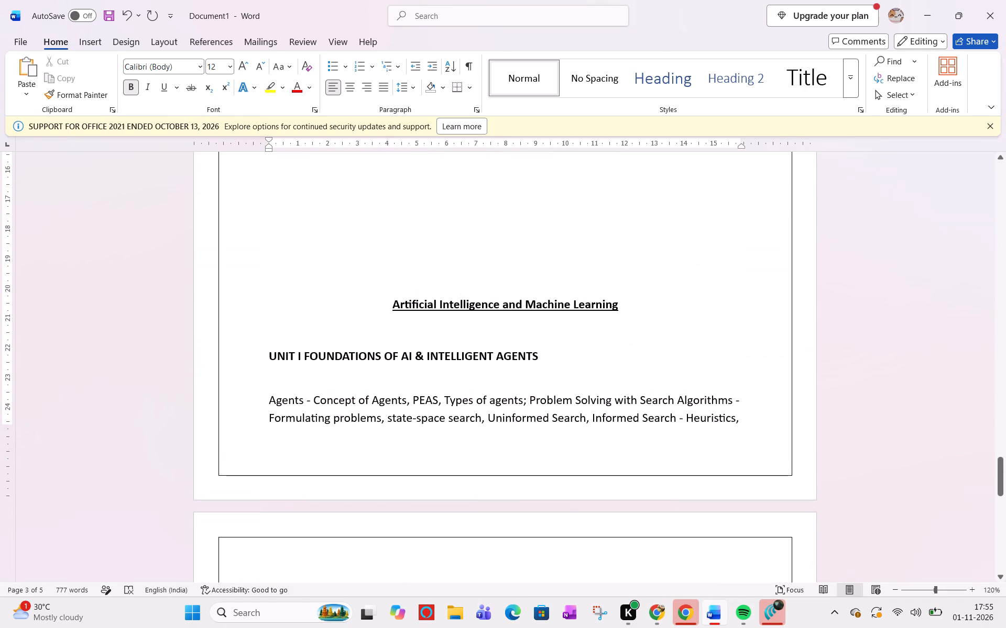
{"action": "left_click", "coordinate": [388, 305]}
{"action": "key", "text": "BackSpace"}
{"action": "key", "text": "BackSpace"}
{"action": "key", "text": "BackSpace"}
{"action": "key", "text": "BackSpace"}
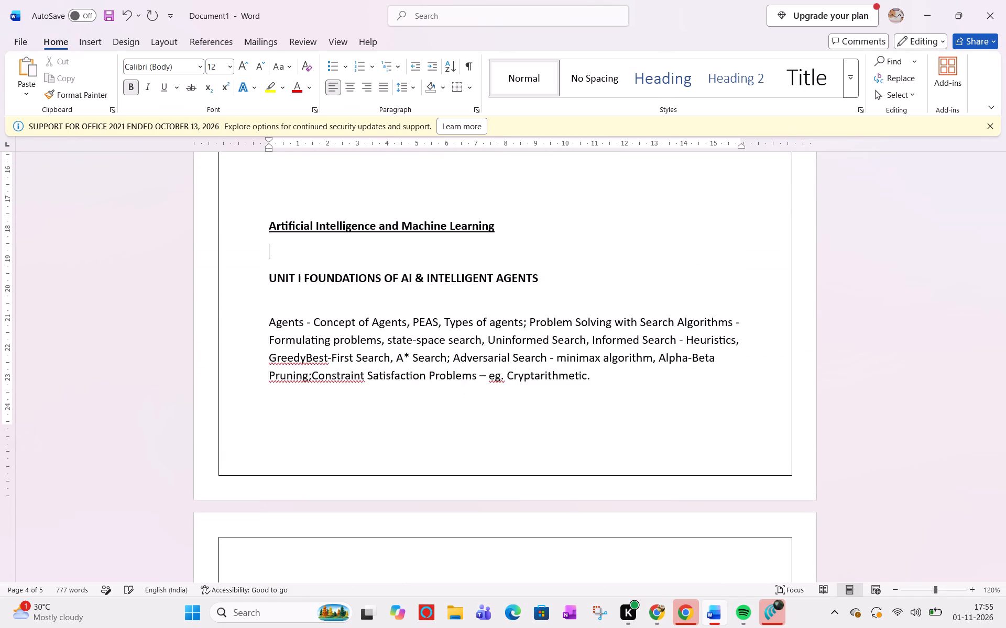
{"action": "key", "text": "BackSpace"}
{"action": "key", "text": "BackSpace"}
{"action": "key", "text": "BackSpace"}
{"action": "scroll", "coordinate": [388, 305], "scroll_direction": "up", "scroll_amount": 2}
{"action": "key", "text": "BackSpace"}
{"action": "key", "text": "BackSpace"}
{"action": "key", "text": "BackSpace"}
{"action": "key", "text": "BackSpace"}
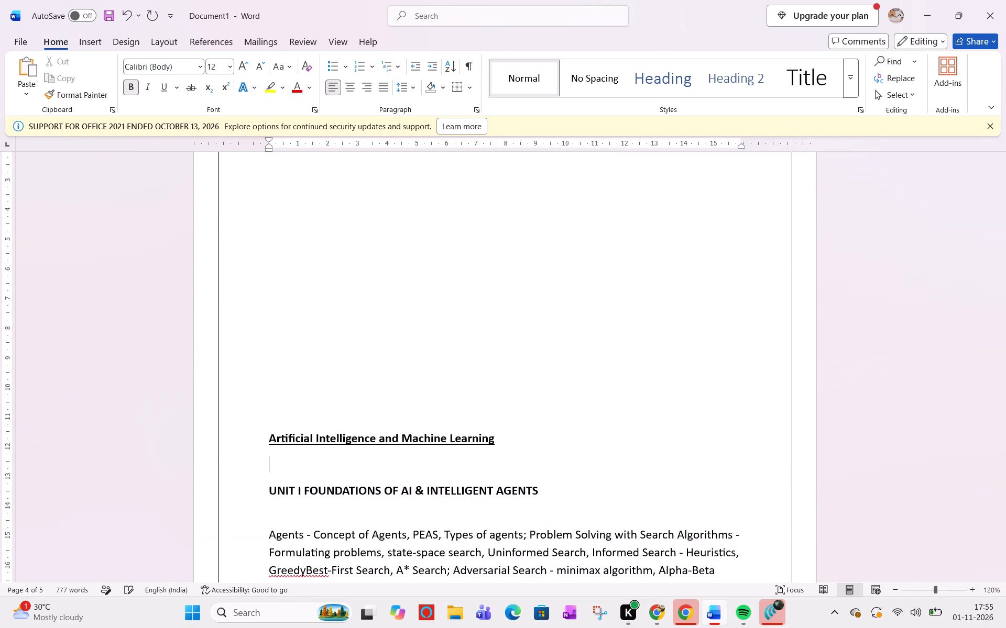
{"action": "key", "text": "BackSpace"}
{"action": "key", "text": "BackSpace"}
{"action": "key", "text": "BackSpace"}
{"action": "key", "text": "BackSpace"}
{"action": "key", "text": "BackSpace"}
{"action": "key", "text": "BackSpace"}
{"action": "scroll", "coordinate": [388, 305], "scroll_direction": "up", "scroll_amount": 2}
{"action": "key", "text": "BackSpace"}
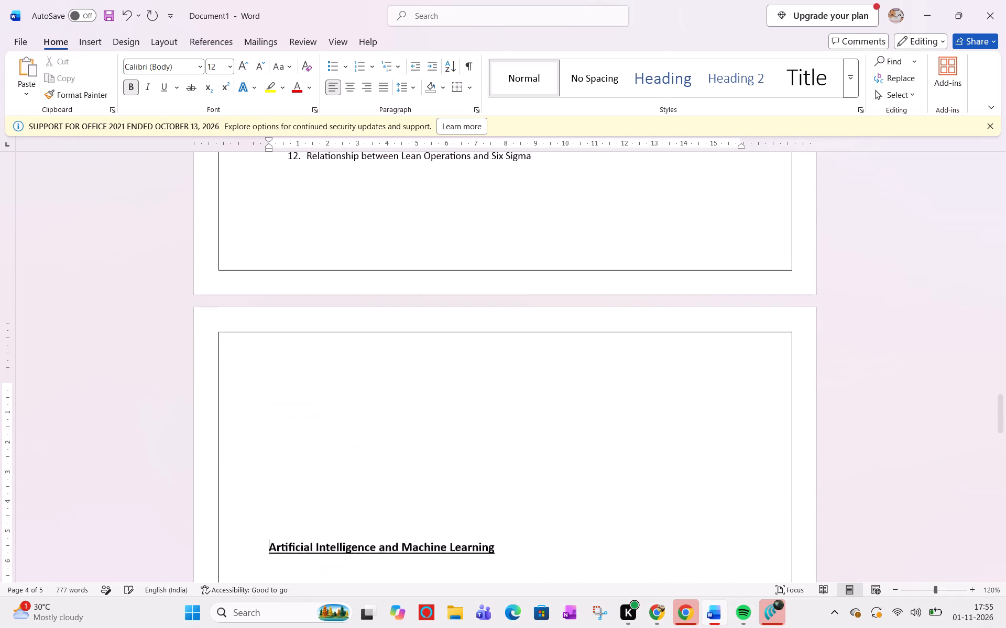
{"action": "key", "text": "BackSpace"}
{"action": "key", "text": "BackSpace"}
{"action": "key", "text": "BackSpace"}
{"action": "key", "text": "BackSpace"}
{"action": "key", "text": "BackSpace"}
{"action": "key", "text": "BackSpace"}
{"action": "key", "text": "BackSpace"}
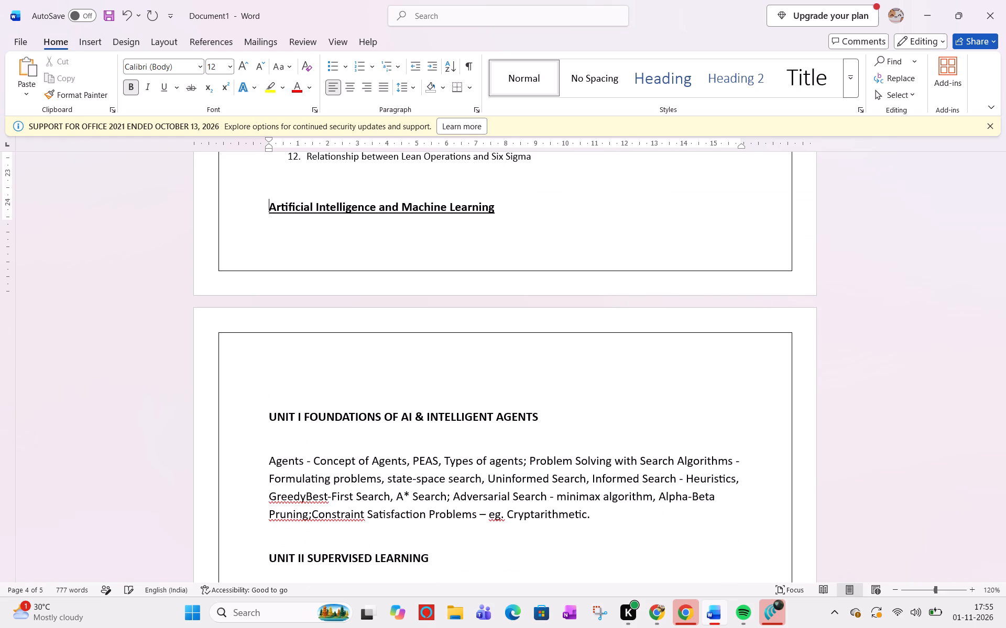
Move the "Artificial Intelligence and Machine Learning" heading down to the top of the next page and centre it.
{"action": "key", "text": "Return"}
{"action": "key", "text": "space"}
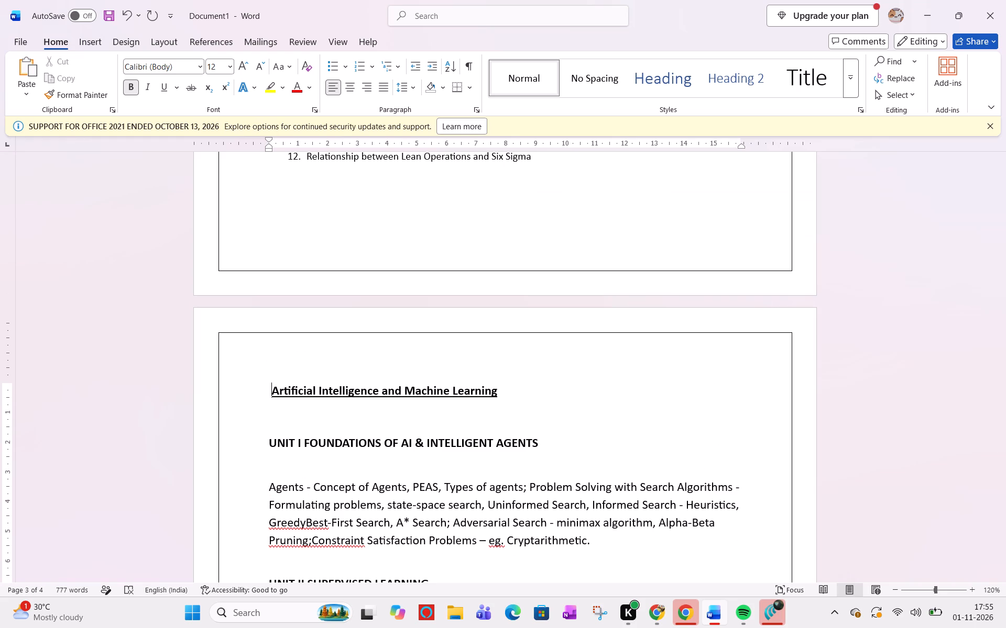
{"action": "left_click", "coordinate": [370, 87]}
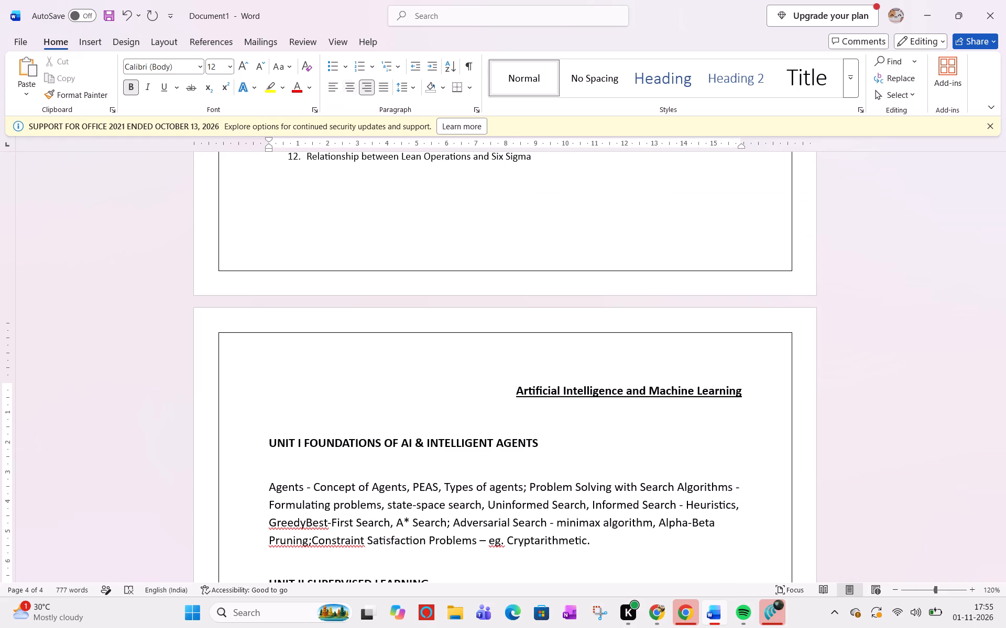
{"action": "left_click", "coordinate": [348, 88]}
Start a new line after the "Unit V Neural Networks" paragraph that ends in "Dropout".
{"action": "scroll", "coordinate": [454, 266], "scroll_direction": "down", "scroll_amount": 2}
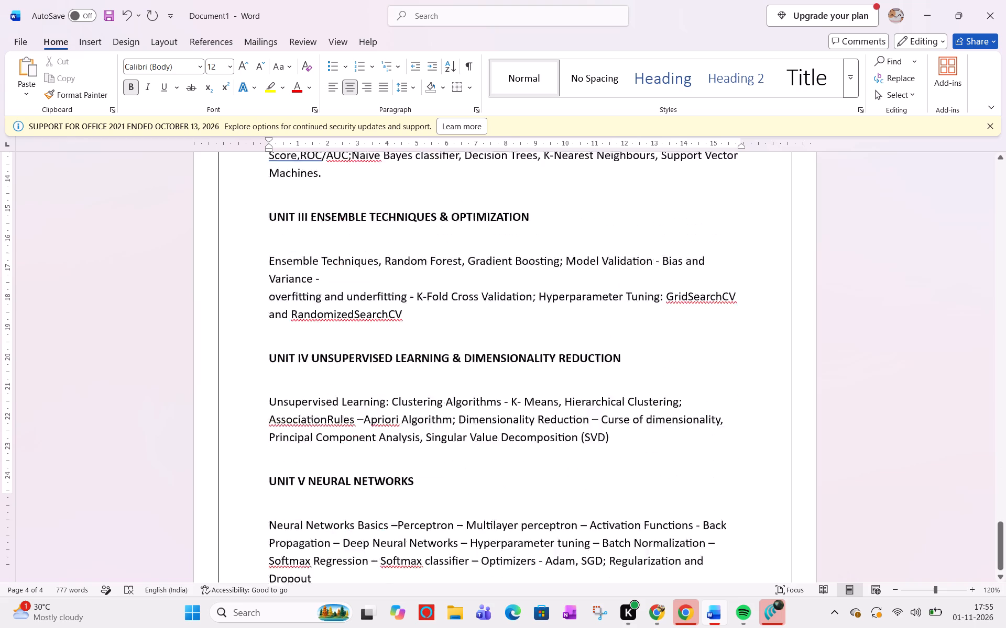
{"action": "scroll", "coordinate": [454, 266], "scroll_direction": "down", "scroll_amount": 4}
{"action": "left_click", "coordinate": [332, 491]}
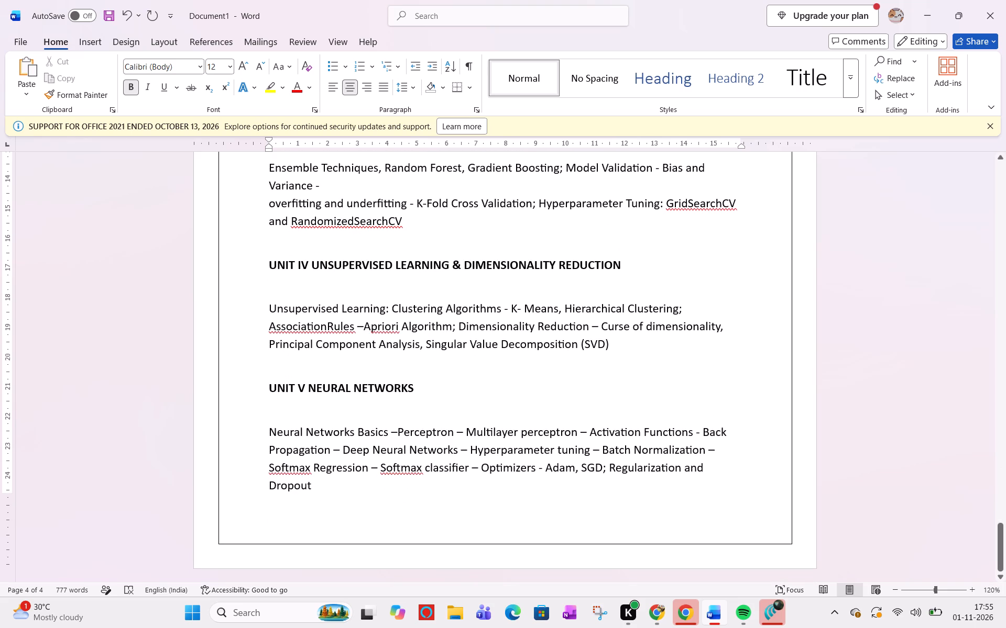
{"action": "key", "text": "Return"}
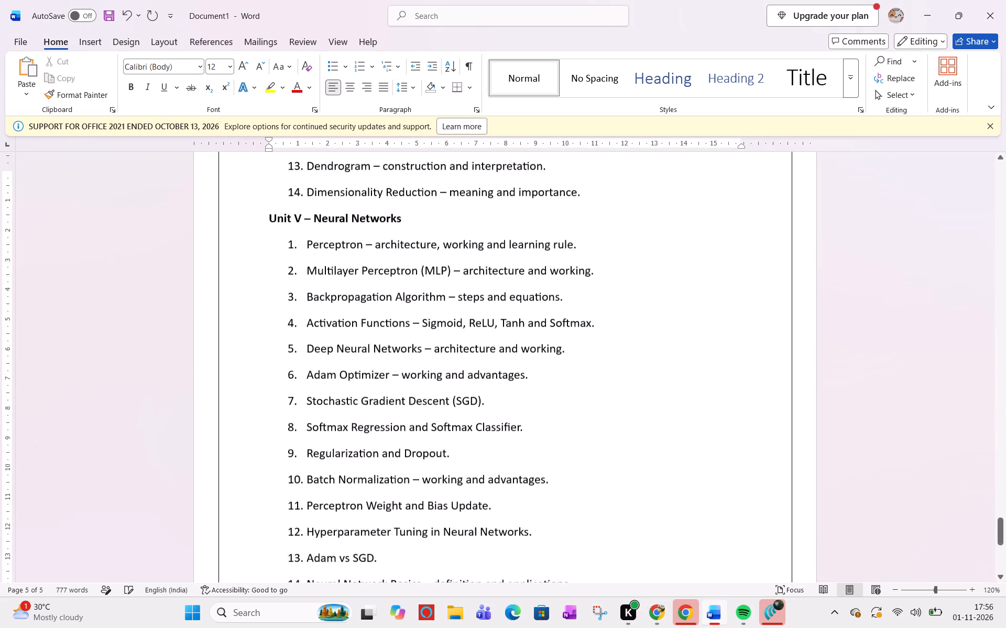
{"action": "scroll", "coordinate": [545, 524], "scroll_direction": "up", "scroll_amount": 4}
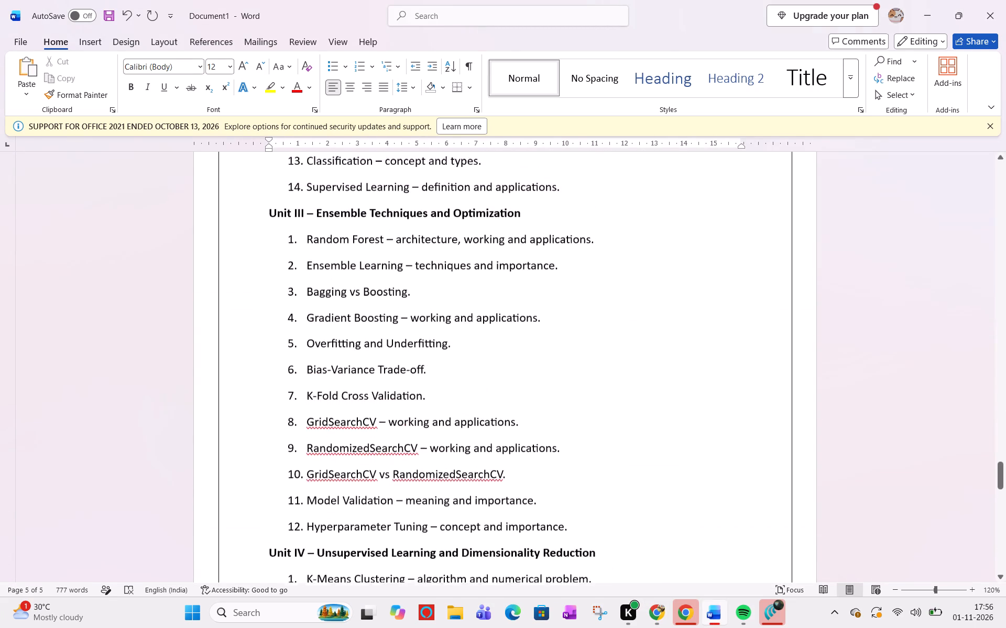
{"action": "scroll", "coordinate": [545, 524], "scroll_direction": "up", "scroll_amount": 3}
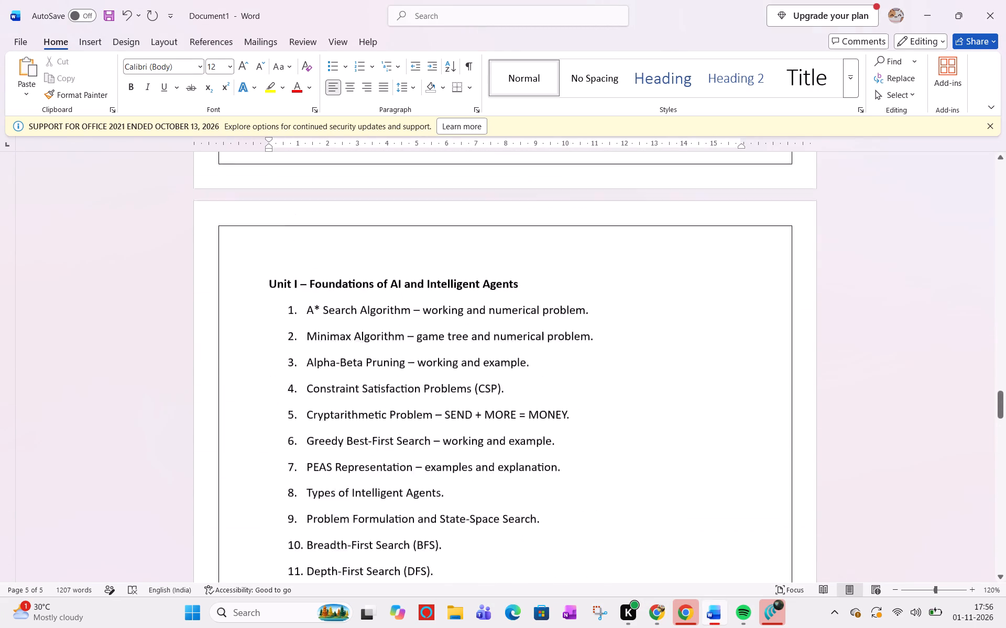
{"action": "scroll", "coordinate": [545, 524], "scroll_direction": "down", "scroll_amount": 3}
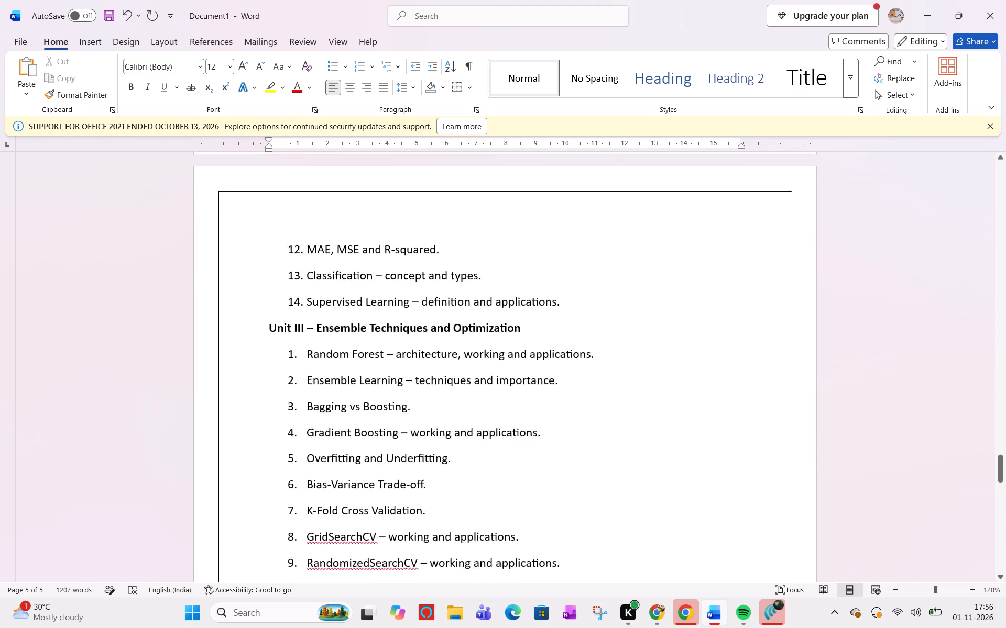
{"action": "scroll", "coordinate": [545, 524], "scroll_direction": "down", "scroll_amount": 4}
{"action": "scroll", "coordinate": [545, 524], "scroll_direction": "up", "scroll_amount": 2}
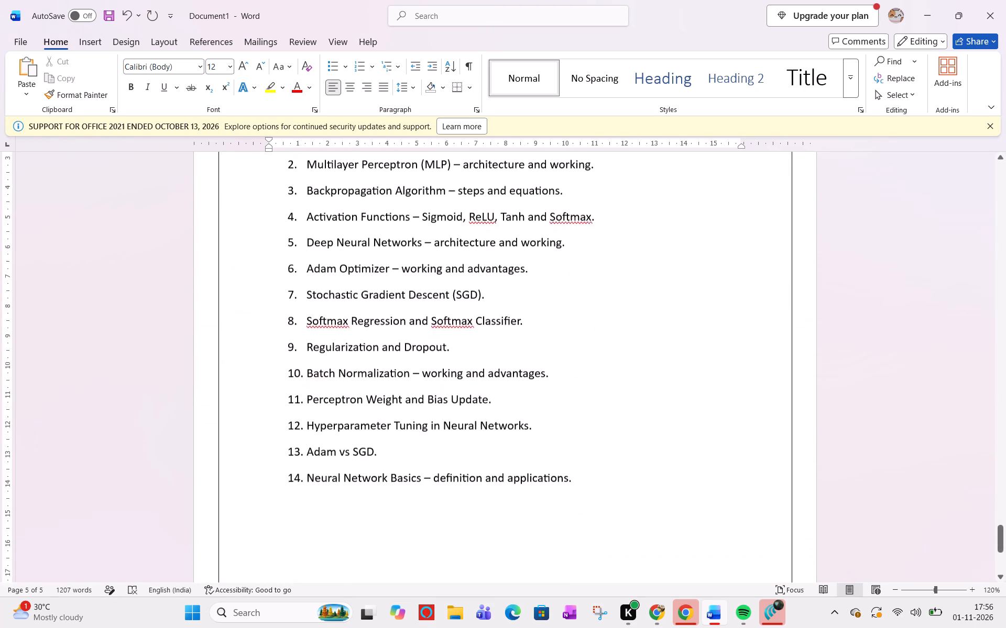
{"action": "scroll", "coordinate": [545, 524], "scroll_direction": "up", "scroll_amount": 6}
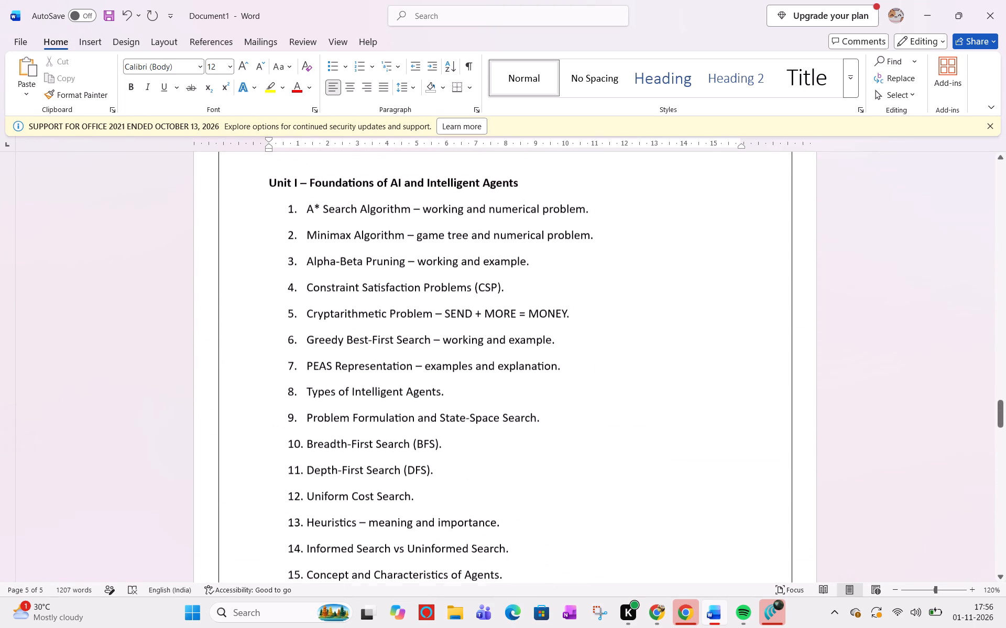
{"action": "scroll", "coordinate": [545, 524], "scroll_direction": "up", "scroll_amount": 3}
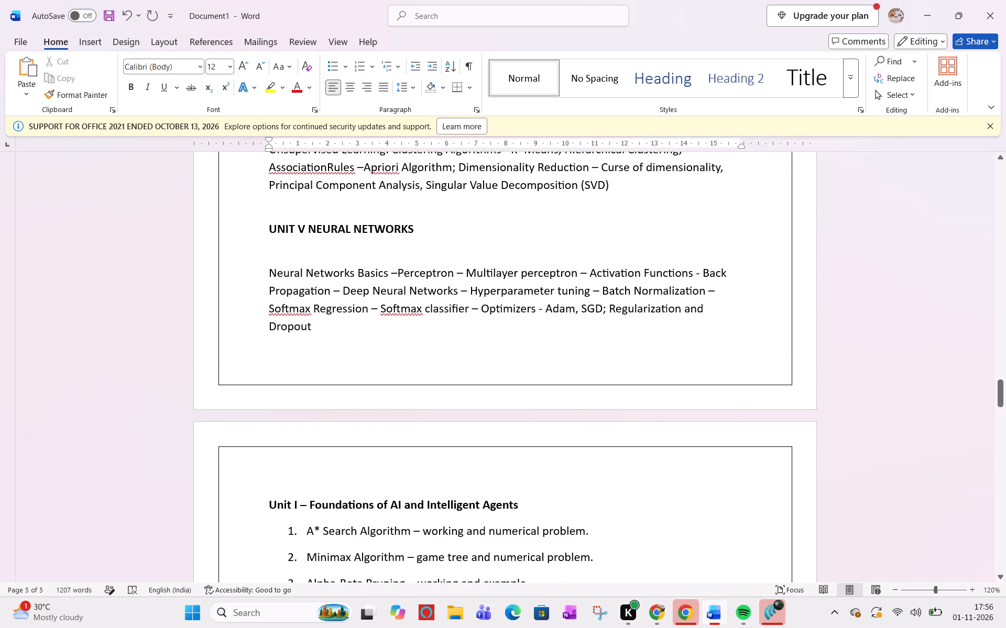
Set the font size to 14 for Unit IV topics 12 to 14 and the whole Unit V – Neural Networks list.
{"action": "left_click", "coordinate": [271, 504]}
{"action": "scroll", "coordinate": [271, 504], "scroll_direction": "down", "scroll_amount": 3}
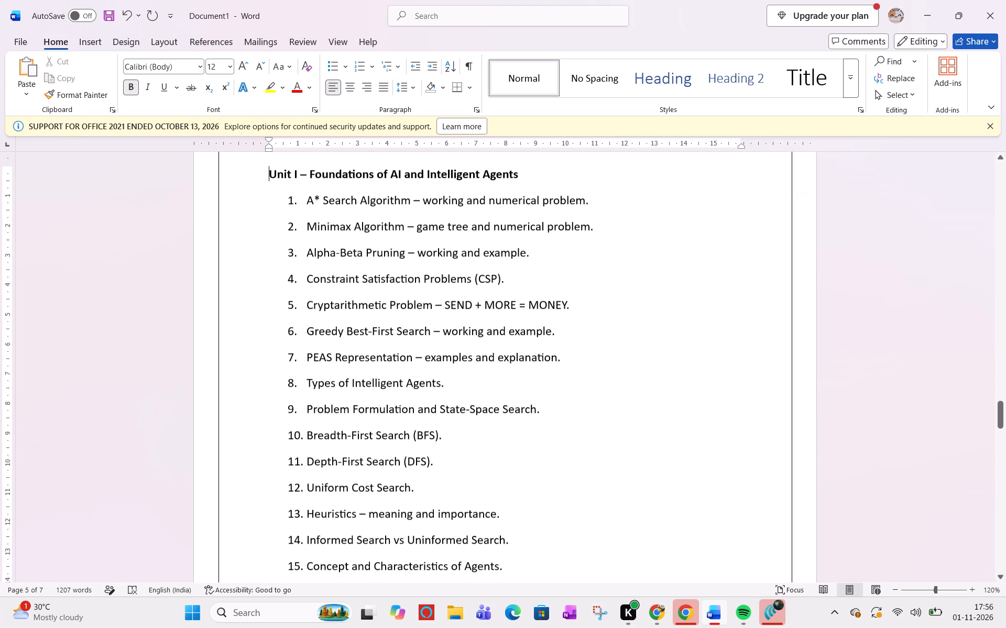
{"action": "scroll", "coordinate": [271, 504], "scroll_direction": "down", "scroll_amount": 2}
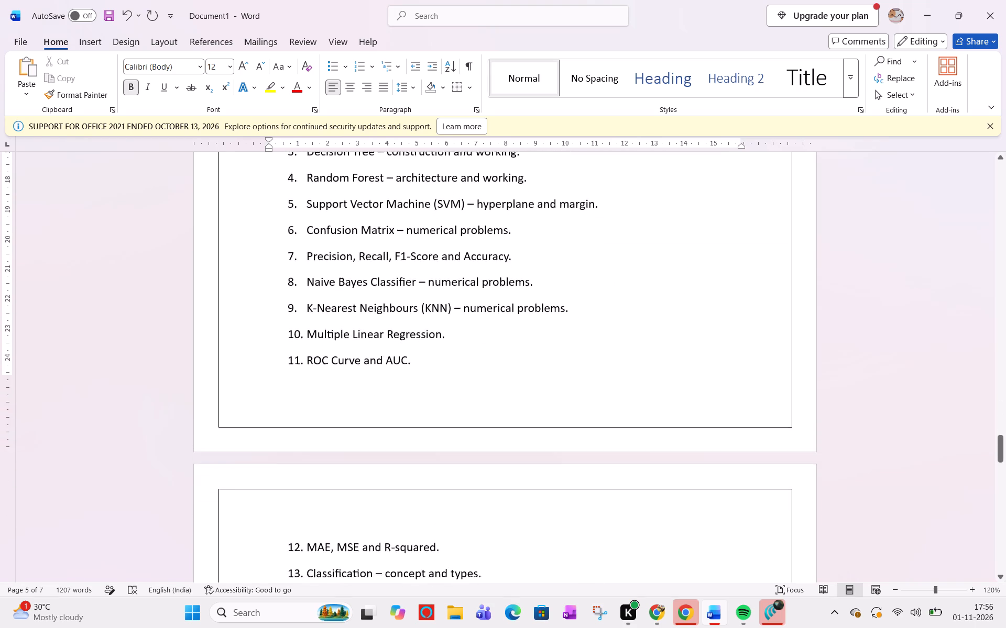
{"action": "scroll", "coordinate": [271, 504], "scroll_direction": "down", "scroll_amount": 3}
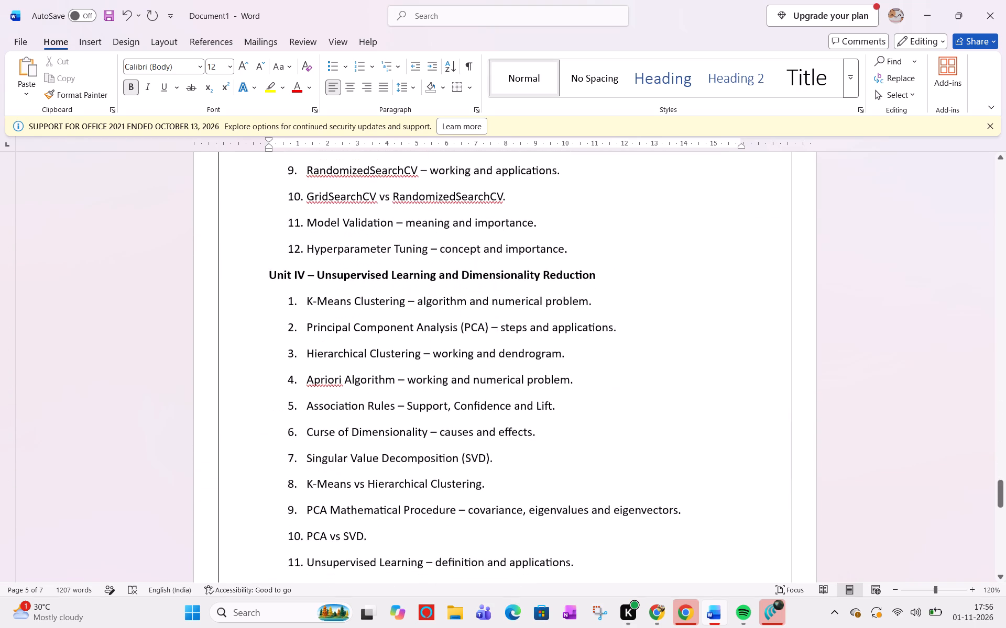
{"action": "scroll", "coordinate": [271, 504], "scroll_direction": "down", "scroll_amount": 3}
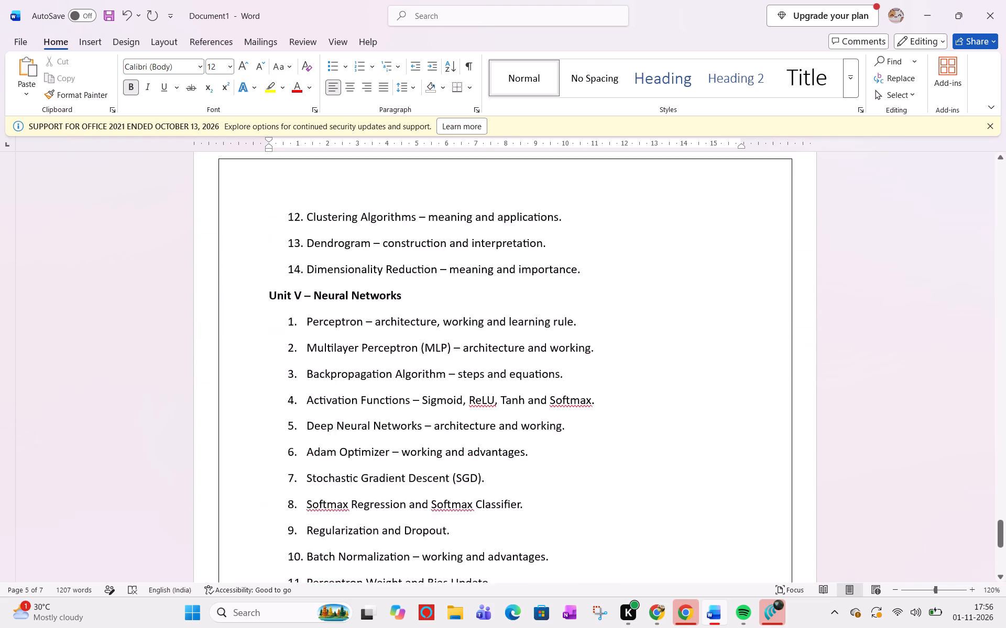
{"action": "scroll", "coordinate": [271, 504], "scroll_direction": "down", "scroll_amount": 2}
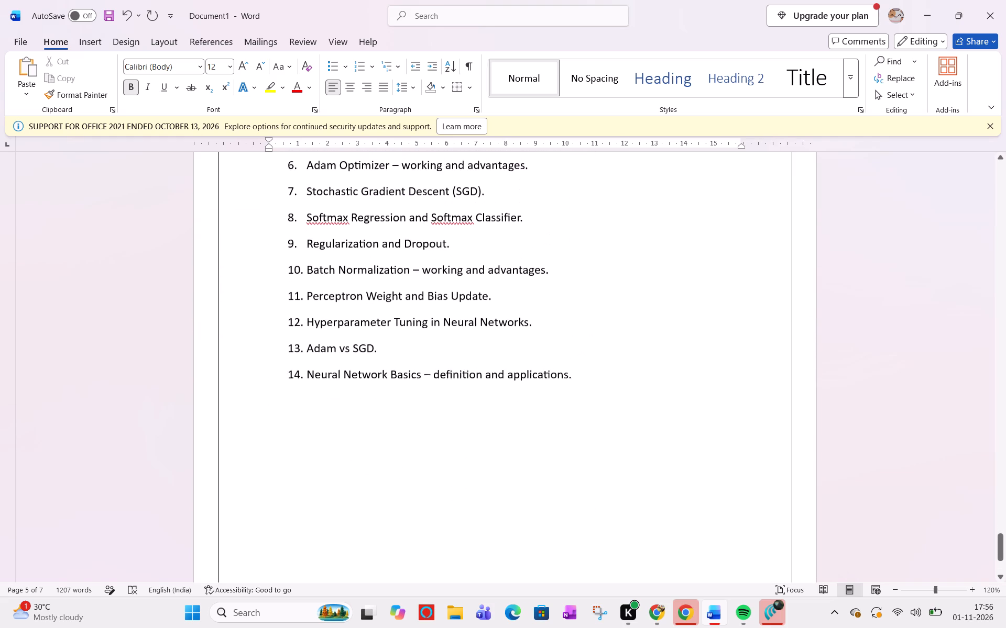
{"action": "left_click_drag", "start_coordinate": [583, 380], "coordinate": [392, 362]}
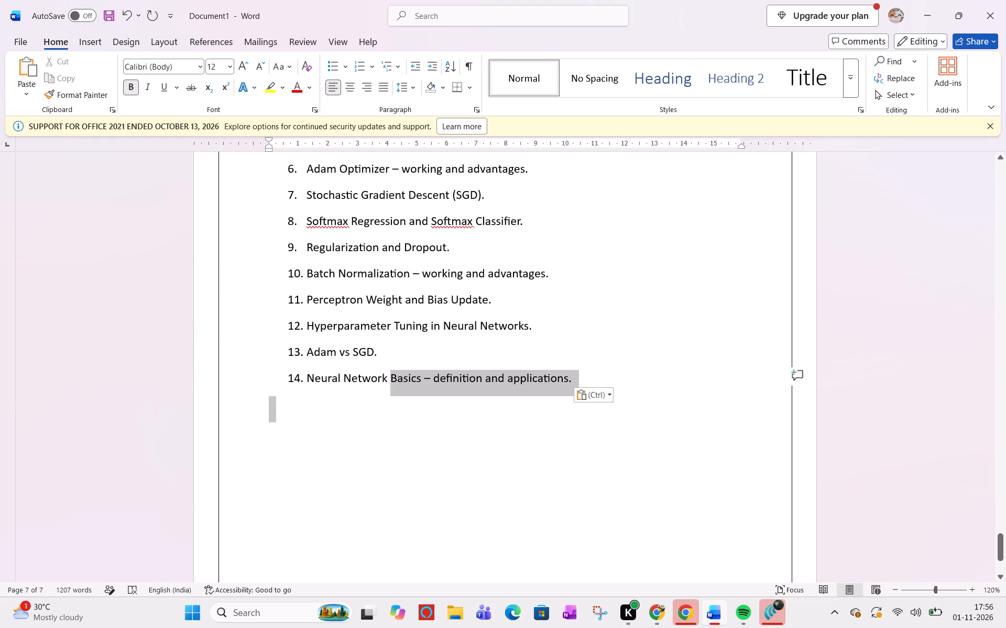
{"action": "left_click_drag", "start_coordinate": [392, 362], "coordinate": [280, 165]}
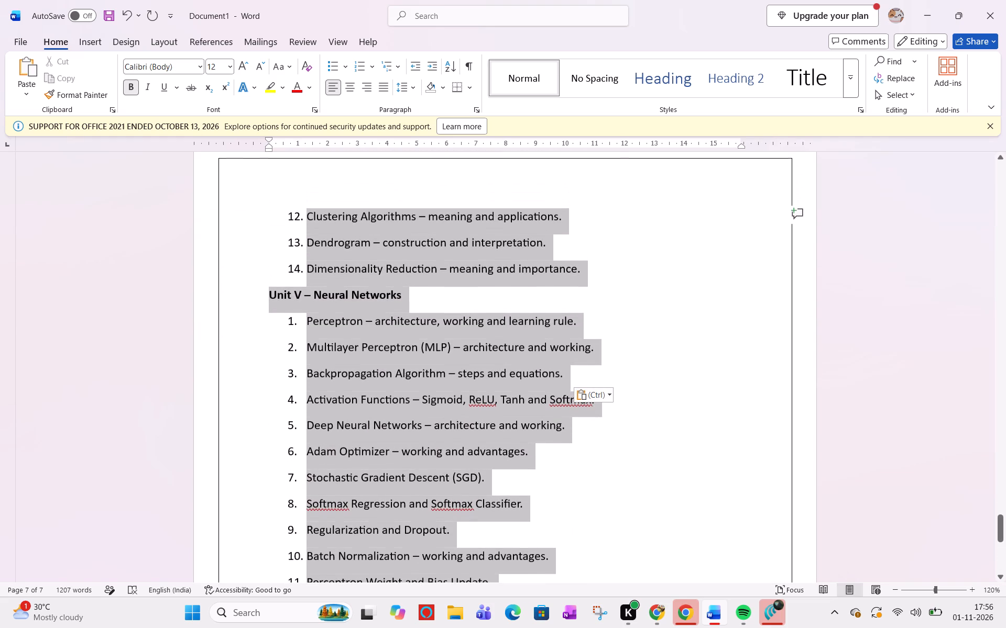
{"action": "left_click_drag", "start_coordinate": [280, 165], "coordinate": [283, 169]}
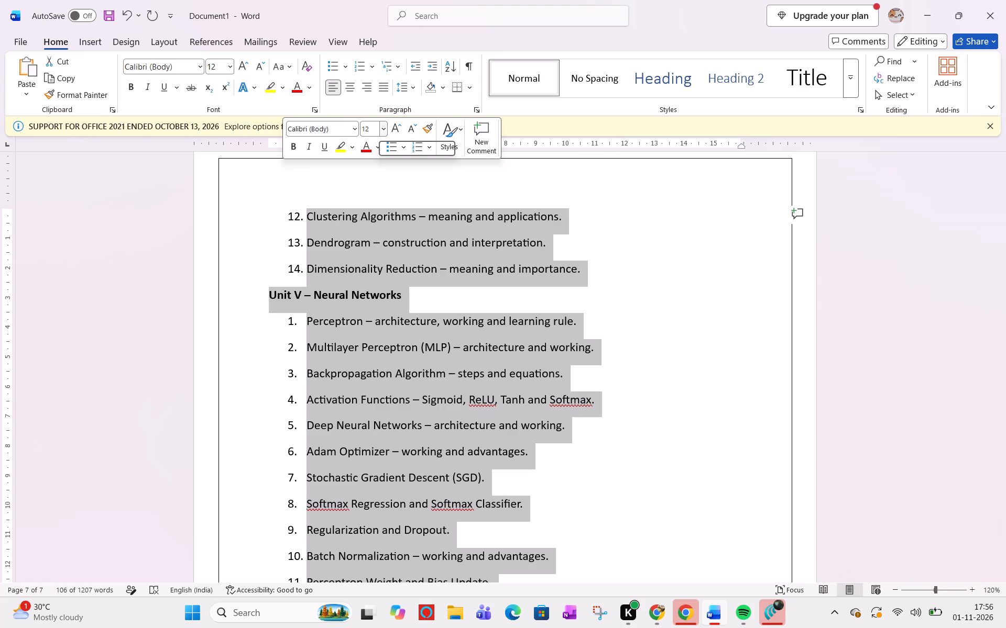
{"action": "left_click", "coordinate": [384, 132]}
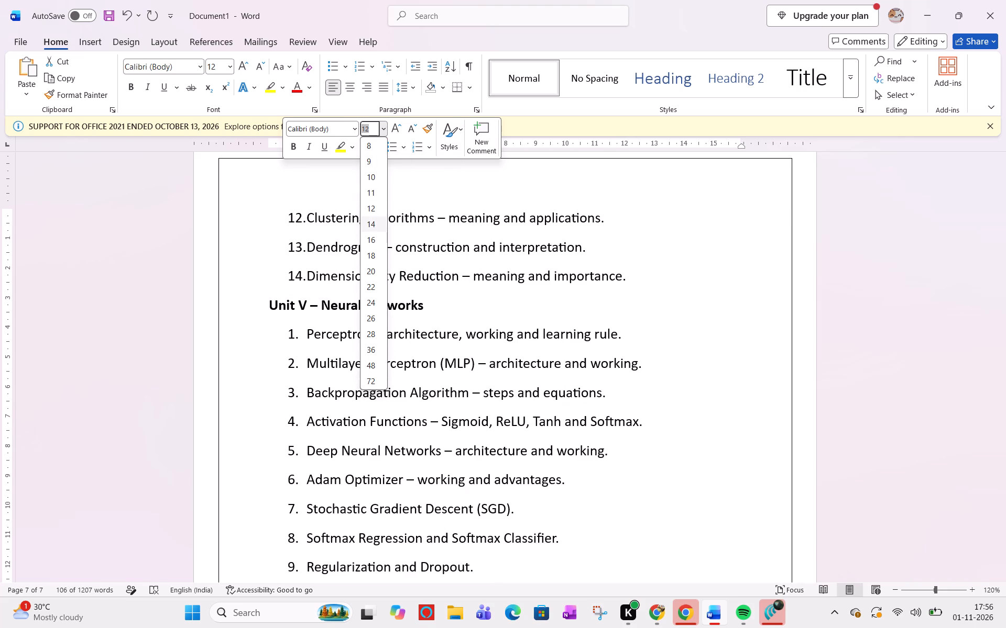
{"action": "left_click", "coordinate": [375, 227]}
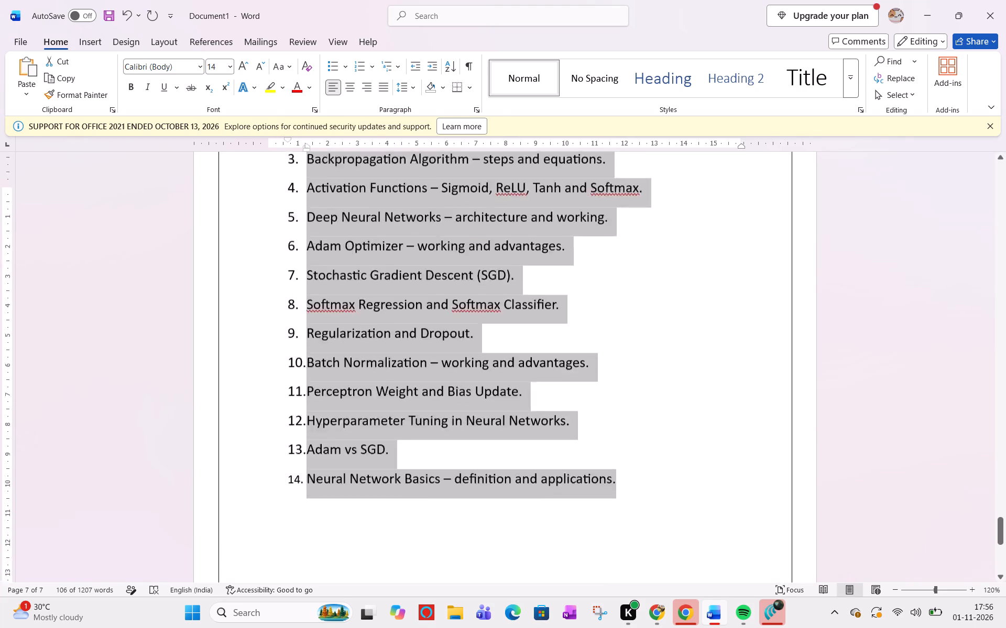
Set the font size to 14 from Unit II topic 12, "MAE, MSE and R-squared", through Unit IV topic 11, "Unsupervised Learning".
{"action": "scroll", "coordinate": [444, 341], "scroll_direction": "up", "scroll_amount": 4}
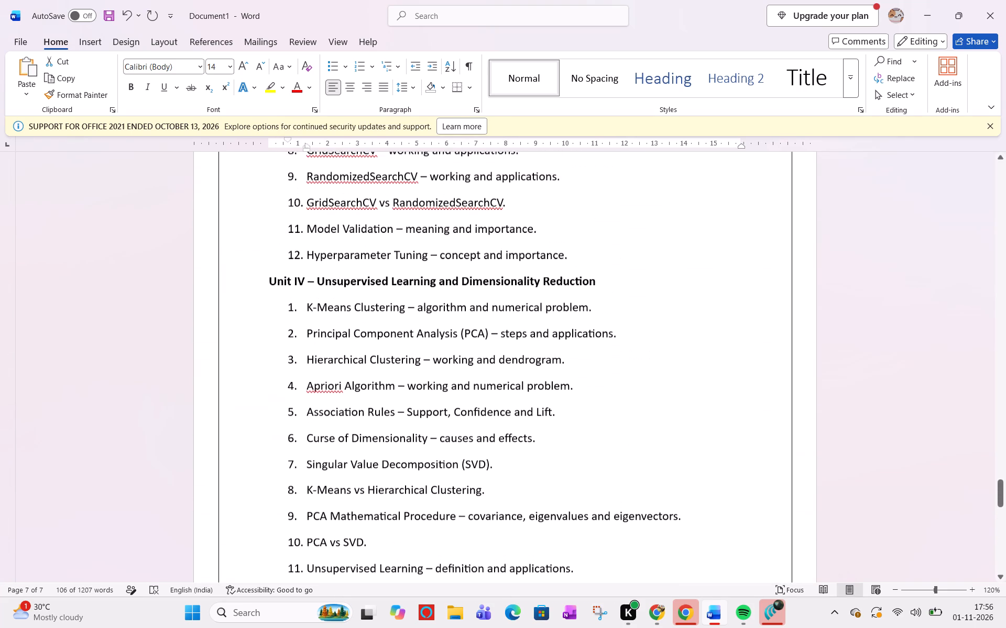
{"action": "scroll", "coordinate": [444, 341], "scroll_direction": "up", "scroll_amount": 1}
{"action": "left_click_drag", "start_coordinate": [583, 574], "coordinate": [278, 201]}
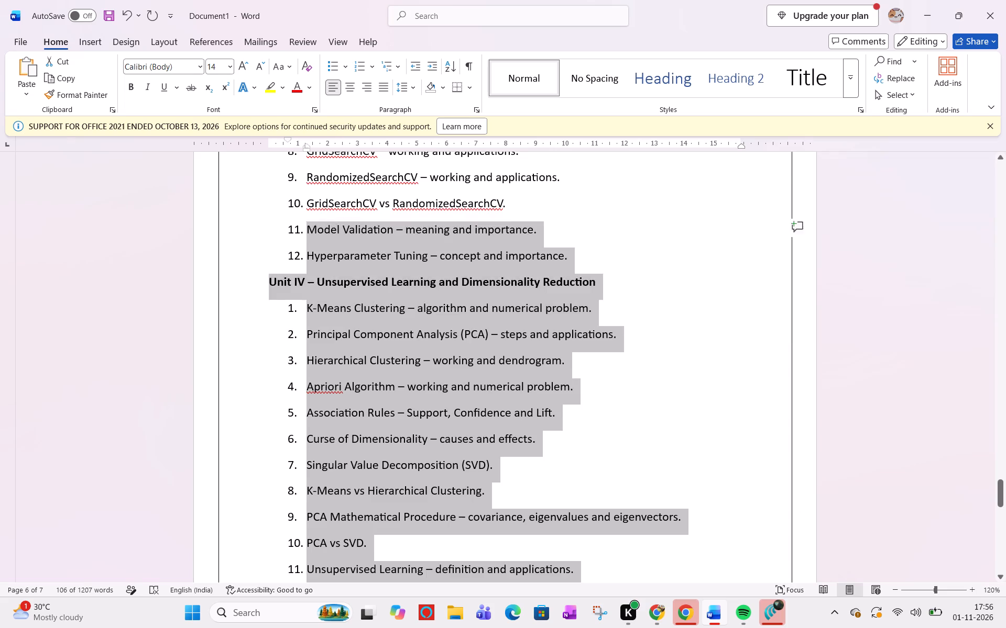
{"action": "left_click_drag", "start_coordinate": [278, 201], "coordinate": [277, 174]}
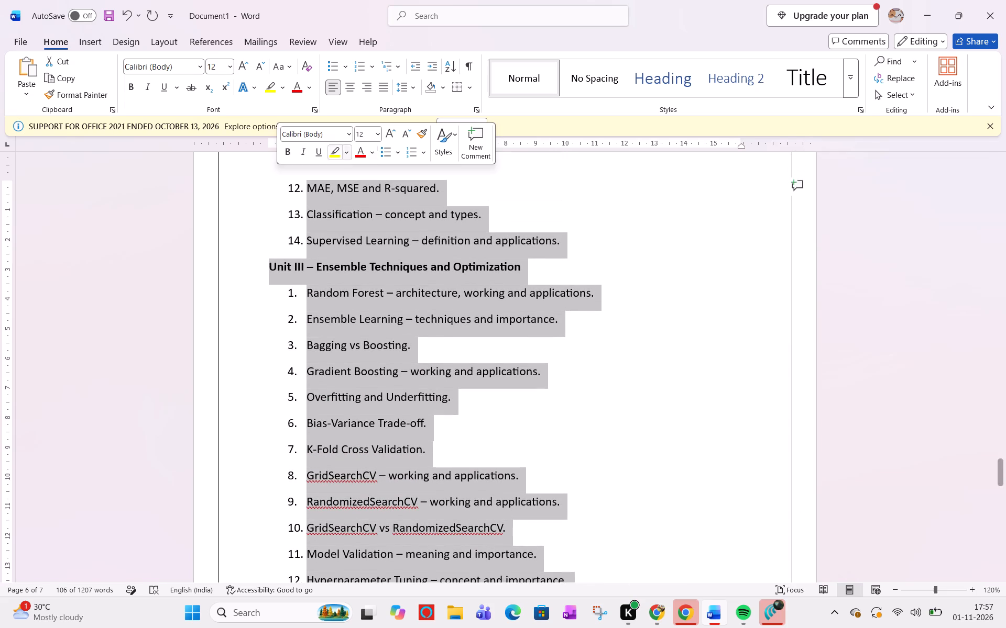
{"action": "left_click_drag", "start_coordinate": [378, 138], "coordinate": [368, 223]}
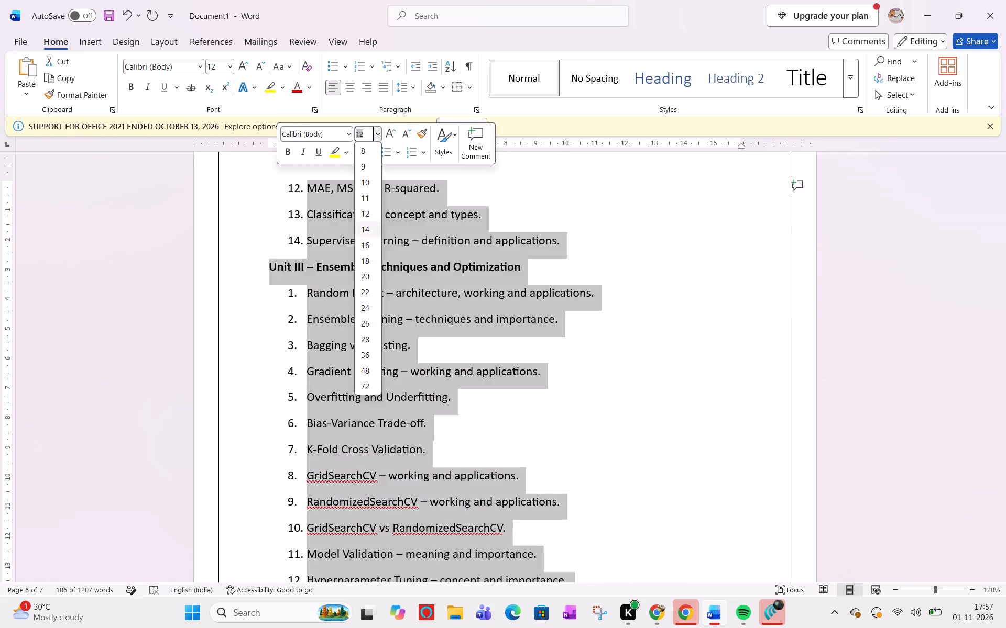
{"action": "left_click_drag", "start_coordinate": [368, 223], "coordinate": [369, 226]}
{"action": "left_click", "coordinate": [369, 226]}
Set the font size to 14 from the "Unit I – Foundations of AI and Intelligent Agents" heading through Unit II topic 11, "ROC Curve and AUC".
{"action": "scroll", "coordinate": [369, 226], "scroll_direction": "down", "scroll_amount": 9}
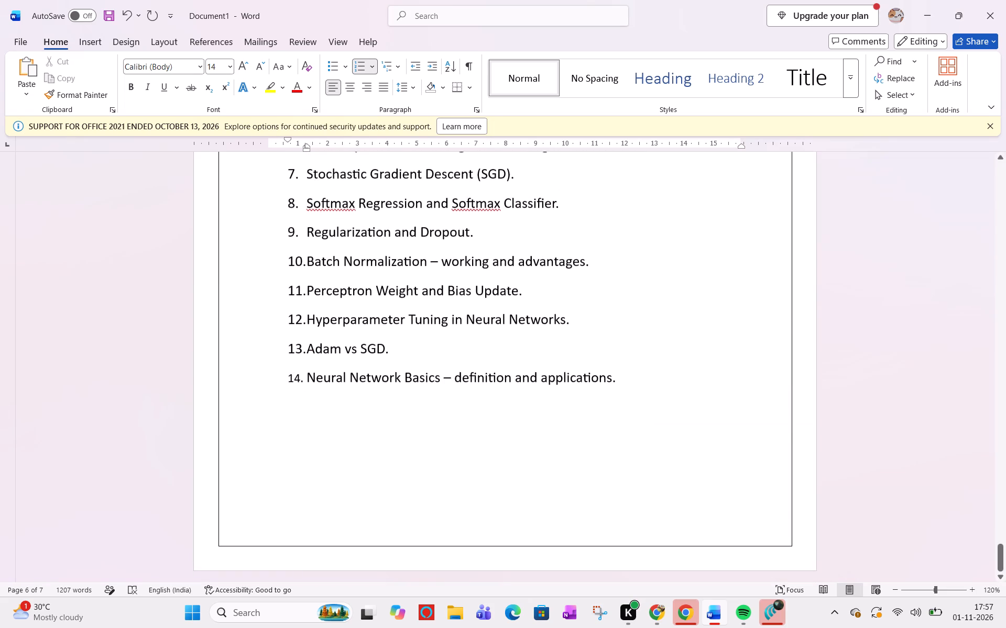
{"action": "scroll", "coordinate": [369, 226], "scroll_direction": "up", "scroll_amount": 7}
{"action": "scroll", "coordinate": [369, 226], "scroll_direction": "down", "scroll_amount": 1}
{"action": "scroll", "coordinate": [369, 226], "scroll_direction": "up", "scroll_amount": 1}
{"action": "scroll", "coordinate": [369, 226], "scroll_direction": "down", "scroll_amount": 2}
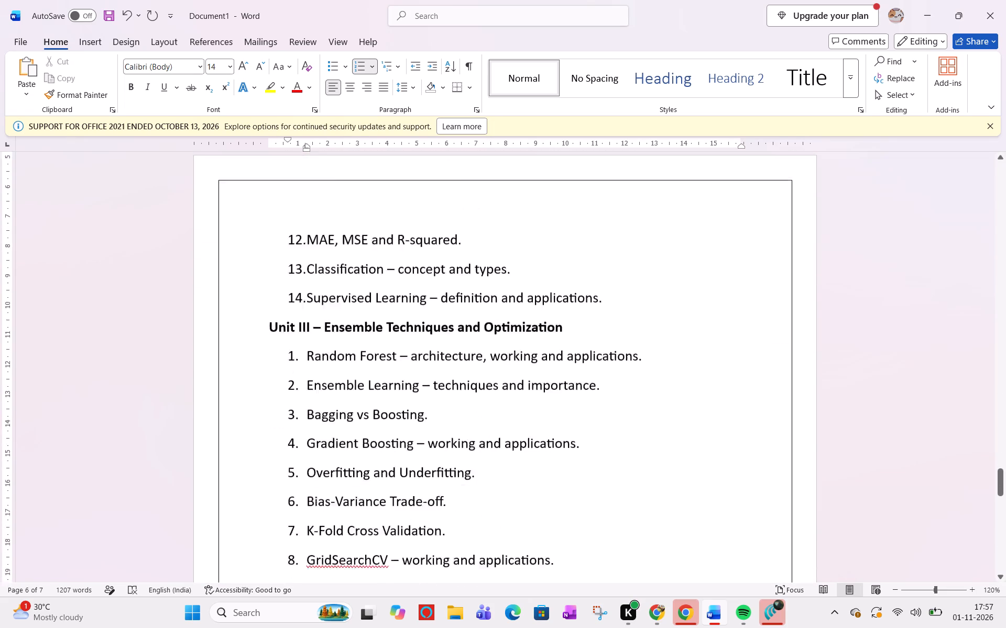
{"action": "scroll", "coordinate": [369, 226], "scroll_direction": "down", "scroll_amount": 1}
{"action": "scroll", "coordinate": [369, 226], "scroll_direction": "up", "scroll_amount": 1}
{"action": "scroll", "coordinate": [369, 226], "scroll_direction": "down", "scroll_amount": 1}
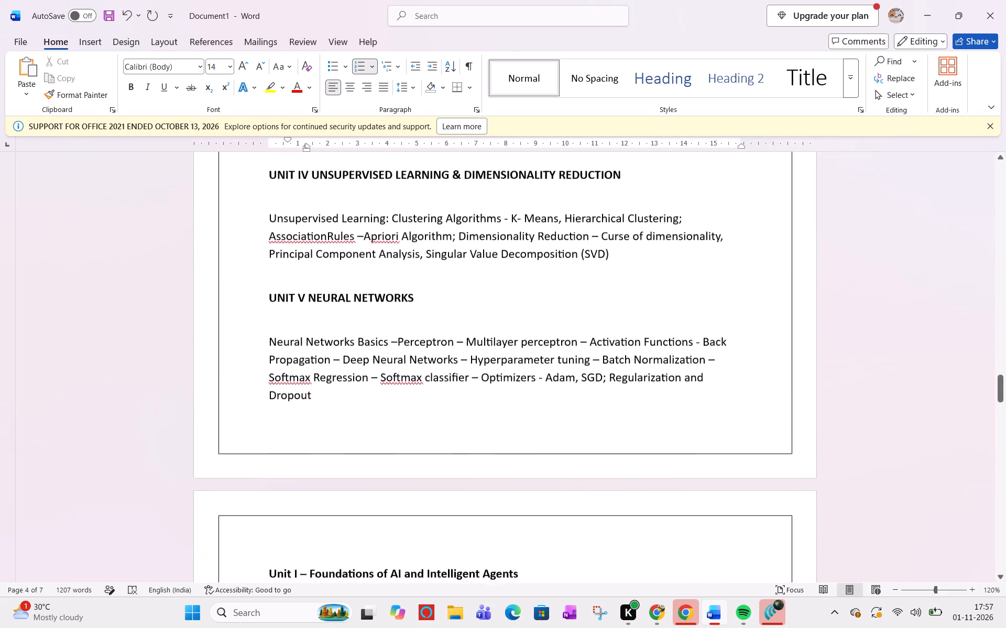
{"action": "scroll", "coordinate": [369, 226], "scroll_direction": "down", "scroll_amount": 1}
{"action": "left_click_drag", "start_coordinate": [266, 444], "coordinate": [338, 523]}
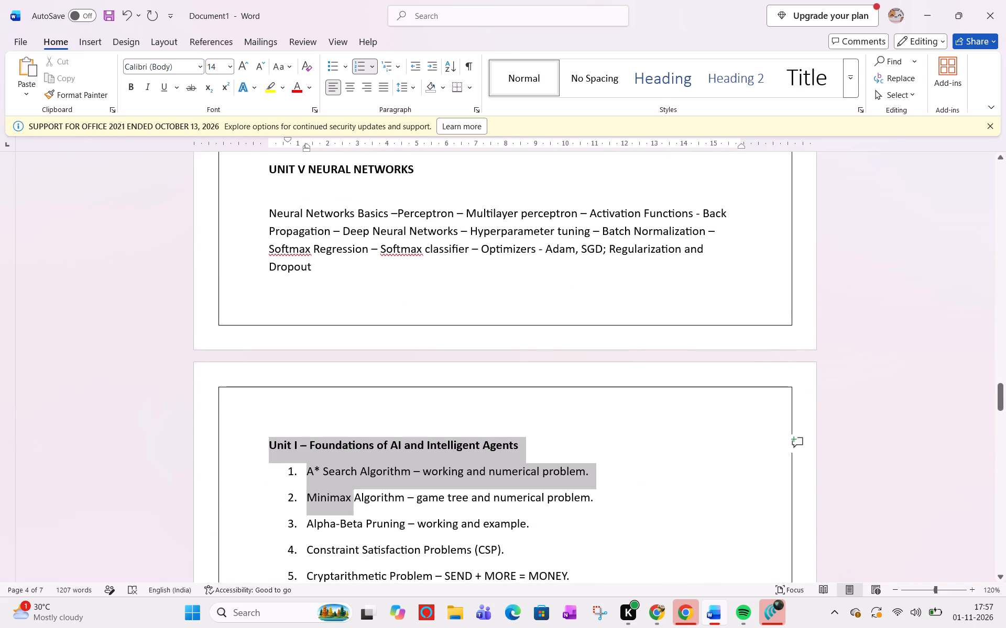
{"action": "left_click_drag", "start_coordinate": [338, 523], "coordinate": [419, 550]}
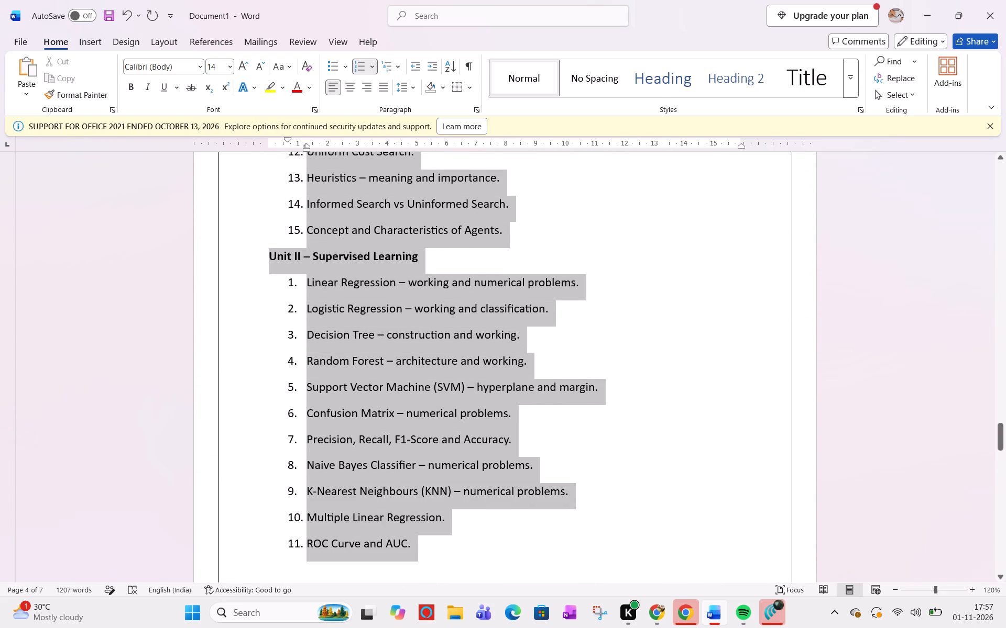
{"action": "left_click_drag", "start_coordinate": [419, 550], "coordinate": [419, 550]}
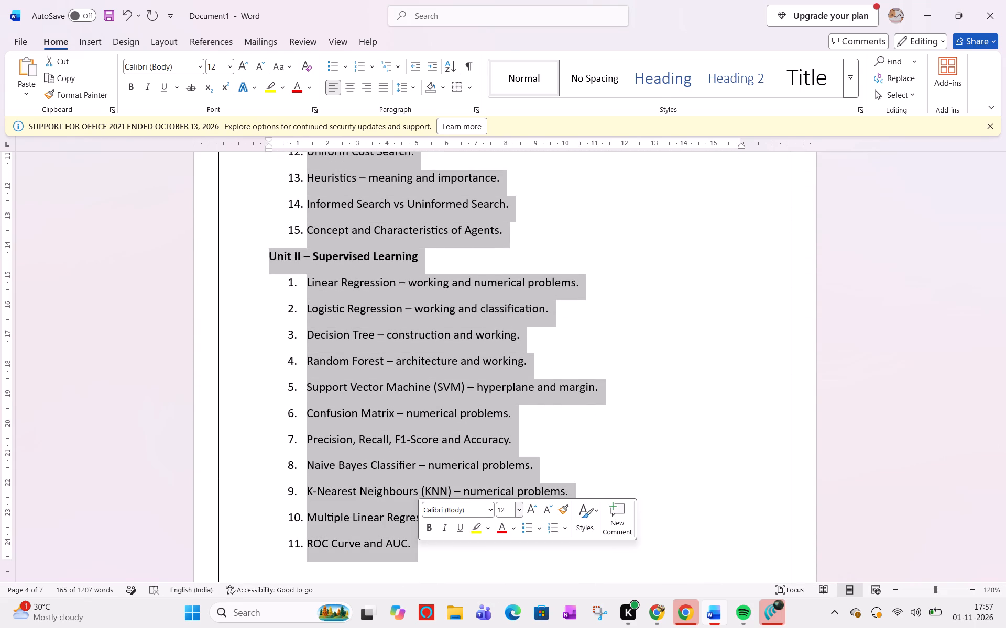
{"action": "left_click", "coordinate": [519, 510]}
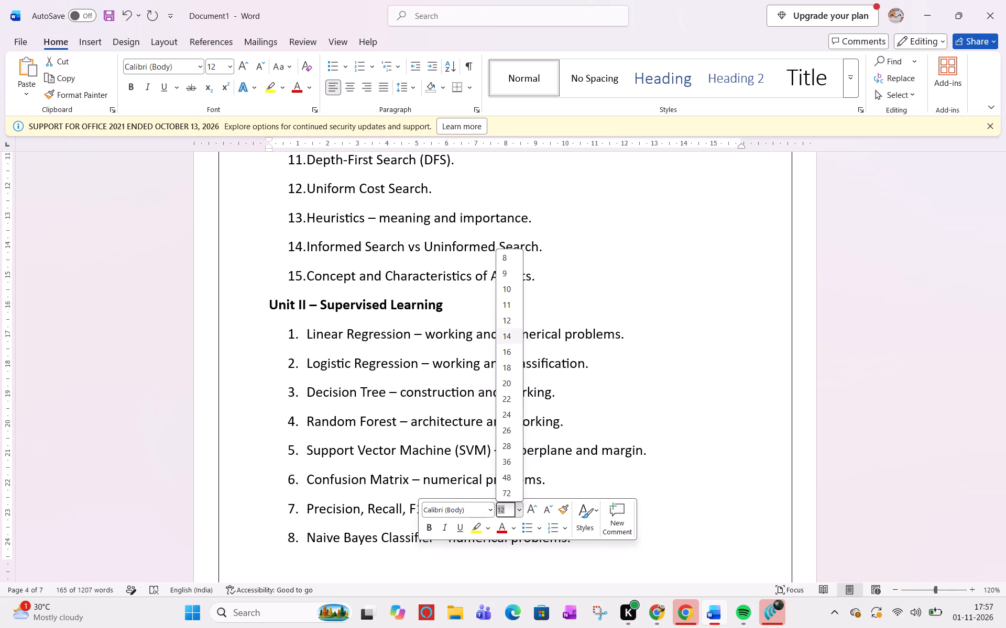
{"action": "left_click", "coordinate": [507, 334]}
Copy the course title "Computer Networks" from the curriculum syllabus PDF and paste it in Word on the empty page after the Unit V topics.
{"action": "scroll", "coordinate": [410, 420], "scroll_direction": "down", "scroll_amount": 17}
{"action": "scroll", "coordinate": [410, 420], "scroll_direction": "up", "scroll_amount": 1}
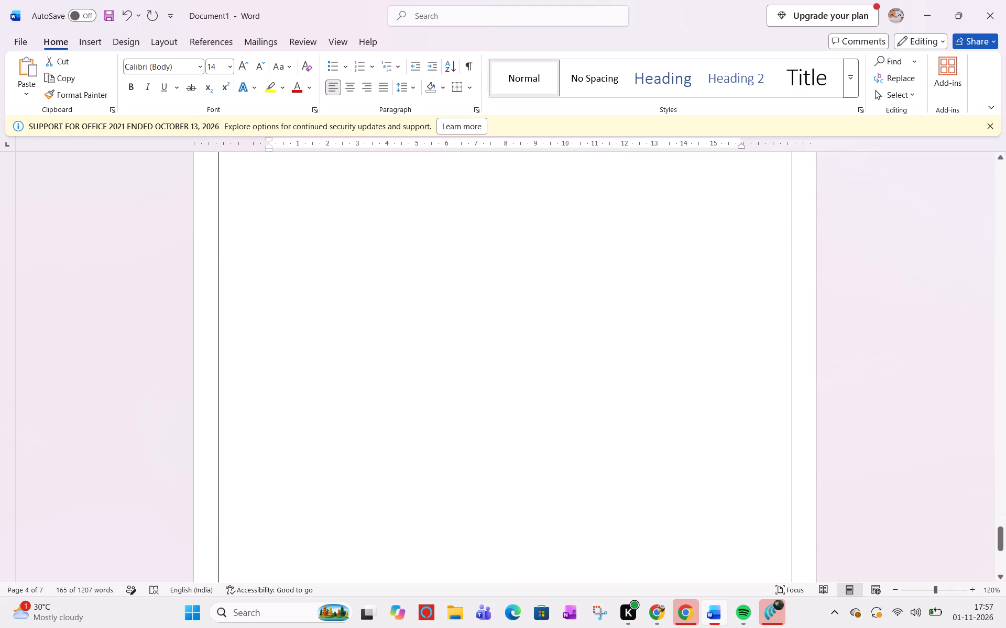
{"action": "scroll", "coordinate": [410, 420], "scroll_direction": "up", "scroll_amount": 2}
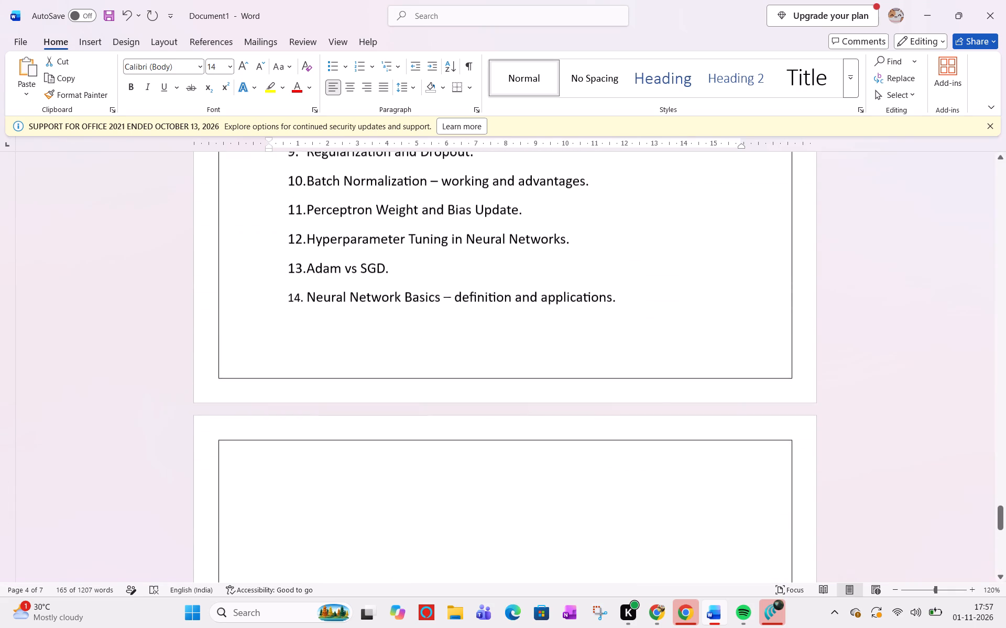
{"action": "scroll", "coordinate": [410, 420], "scroll_direction": "up", "scroll_amount": 1}
{"action": "left_click", "coordinate": [428, 462]}
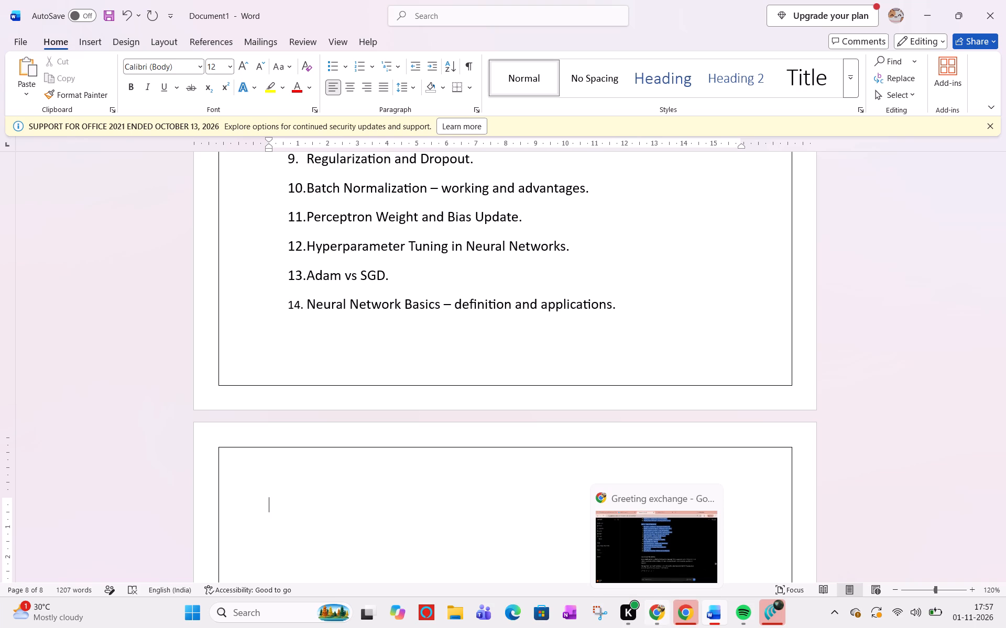
{"action": "left_click", "coordinate": [662, 615]}
{"action": "left_click", "coordinate": [239, 0]}
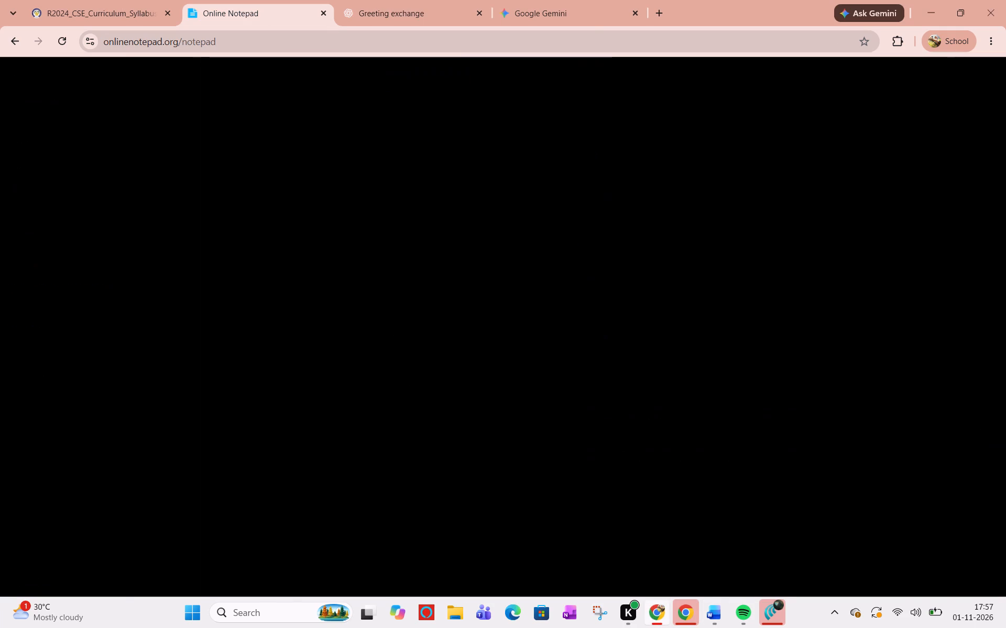
{"action": "left_click", "coordinate": [79, 0]}
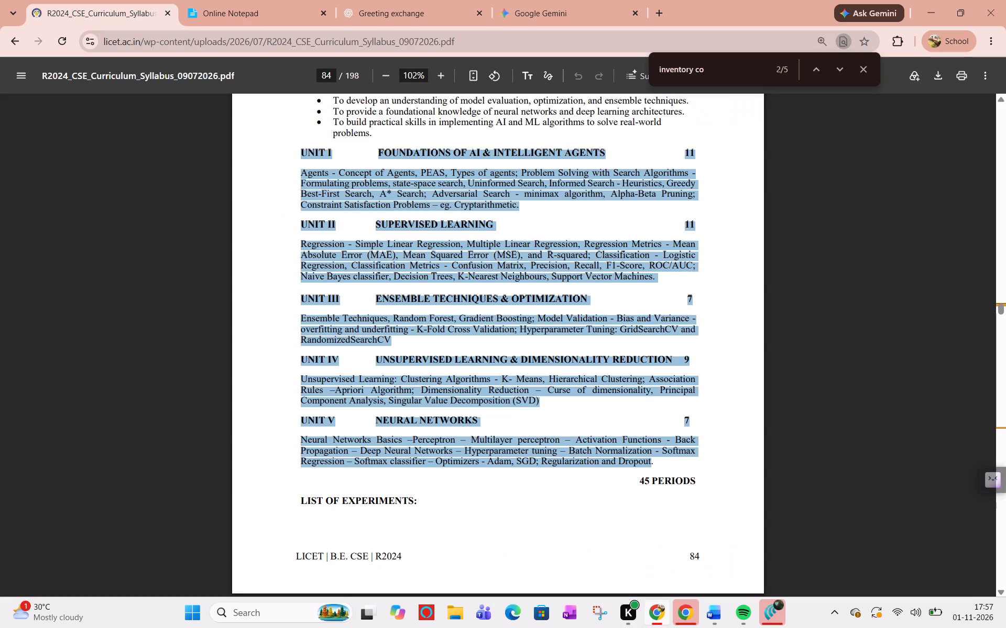
{"action": "scroll", "coordinate": [256, 251], "scroll_direction": "down", "scroll_amount": 6}
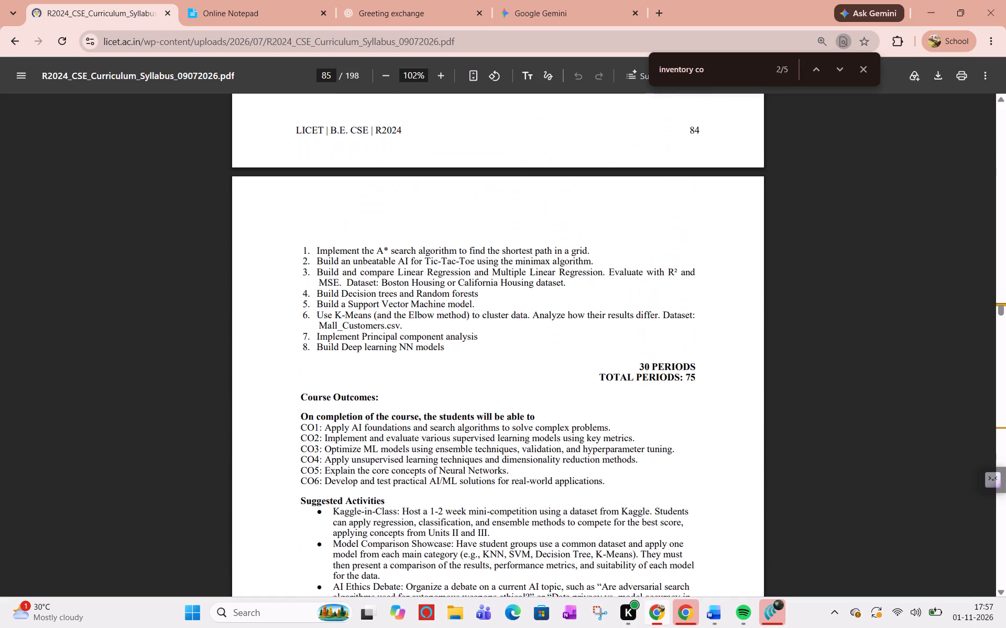
{"action": "scroll", "coordinate": [256, 251], "scroll_direction": "down", "scroll_amount": 6}
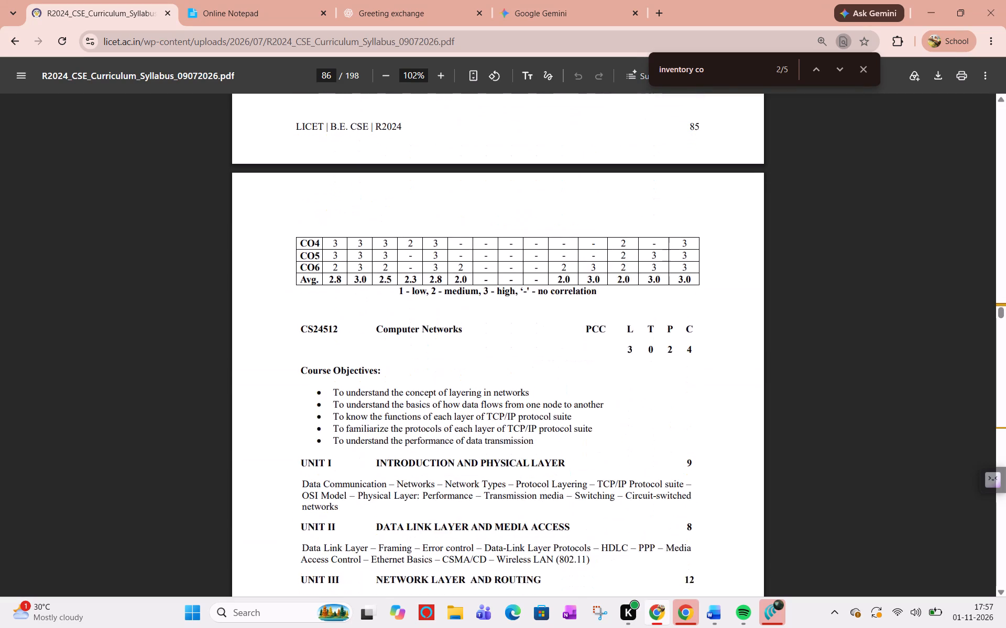
{"action": "scroll", "coordinate": [256, 251], "scroll_direction": "down", "scroll_amount": 3}
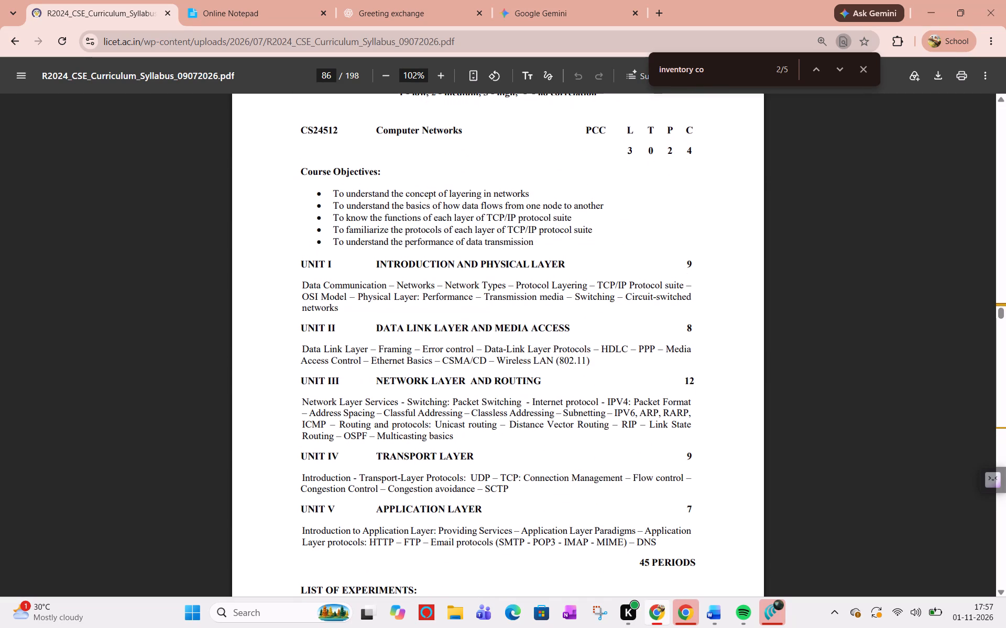
{"action": "left_click_drag", "start_coordinate": [376, 132], "coordinate": [495, 131]}
{"action": "key", "text": "ctrl+c"}
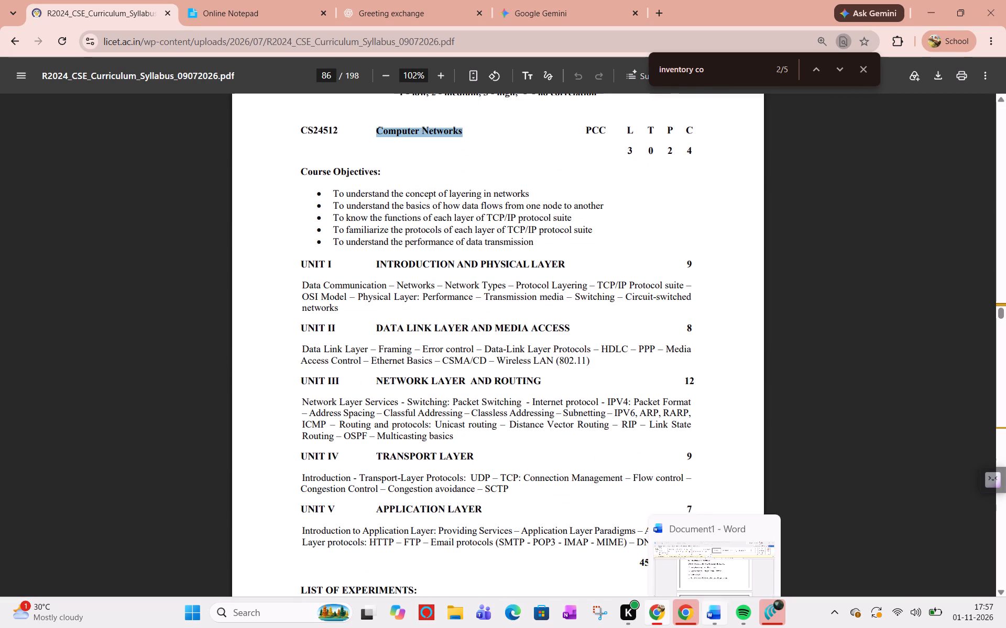
{"action": "left_click", "coordinate": [728, 531]}
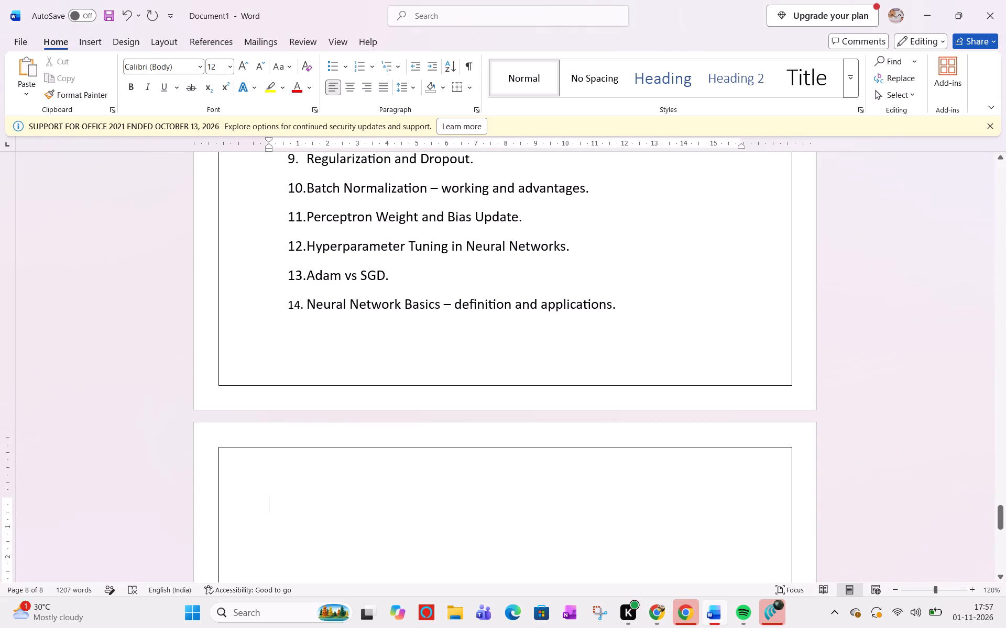
{"action": "key", "text": "ctrl+v"}
{"action": "left_click", "coordinate": [381, 502]}
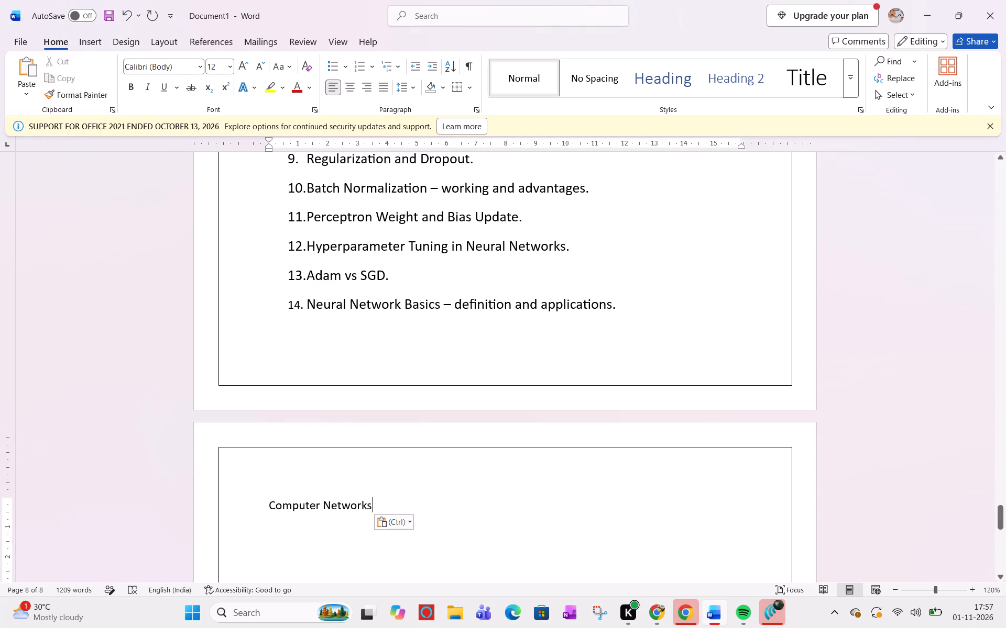
Format the "Computer Networks" title as centred, bold and underlined.
{"action": "left_click_drag", "start_coordinate": [269, 505], "coordinate": [392, 512]}
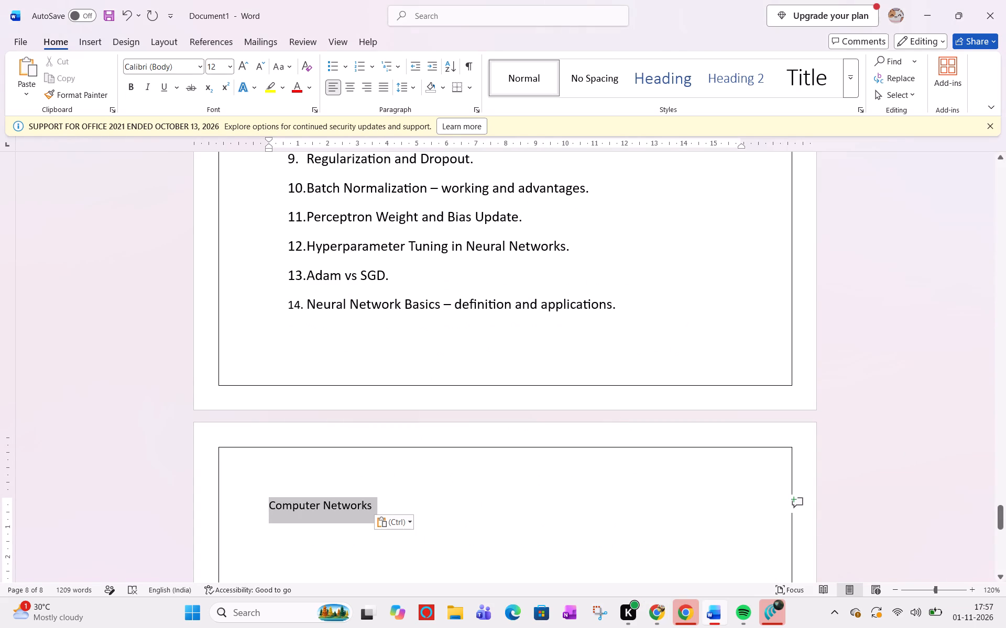
{"action": "left_click", "coordinate": [347, 83]}
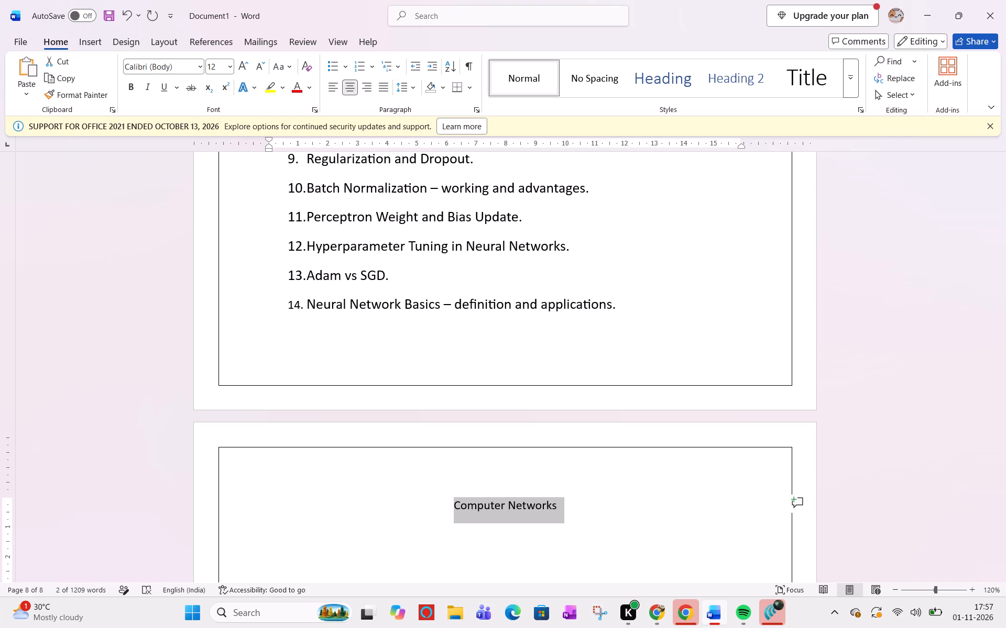
{"action": "left_click", "coordinate": [129, 83]}
{"action": "left_click", "coordinate": [165, 88]}
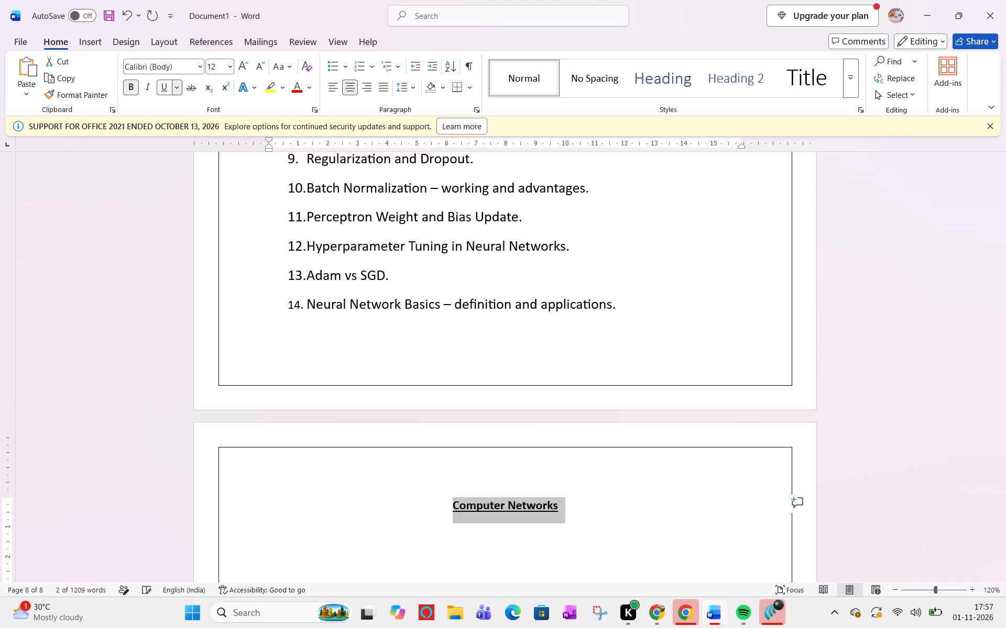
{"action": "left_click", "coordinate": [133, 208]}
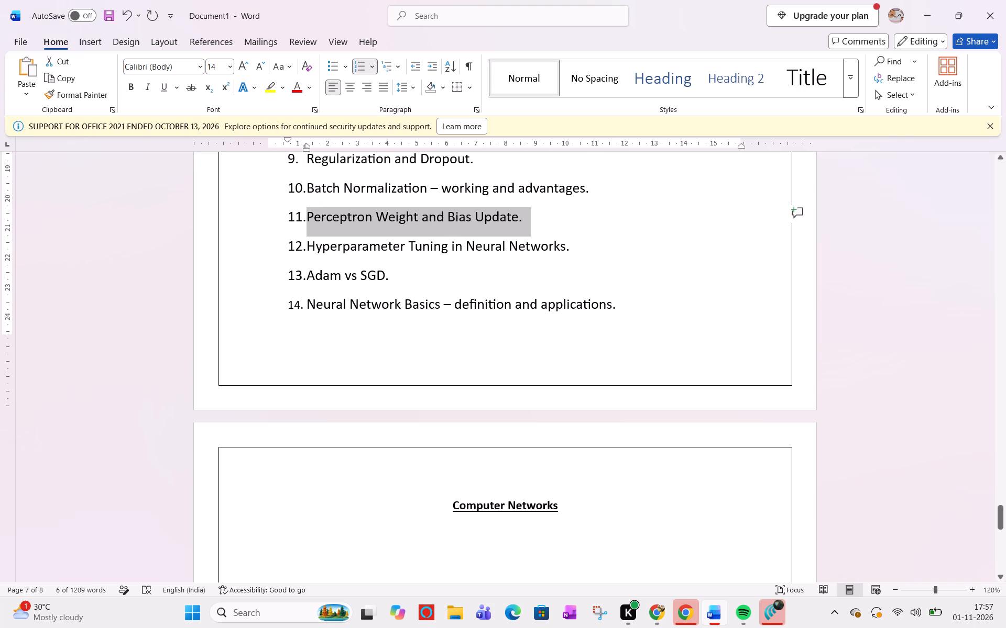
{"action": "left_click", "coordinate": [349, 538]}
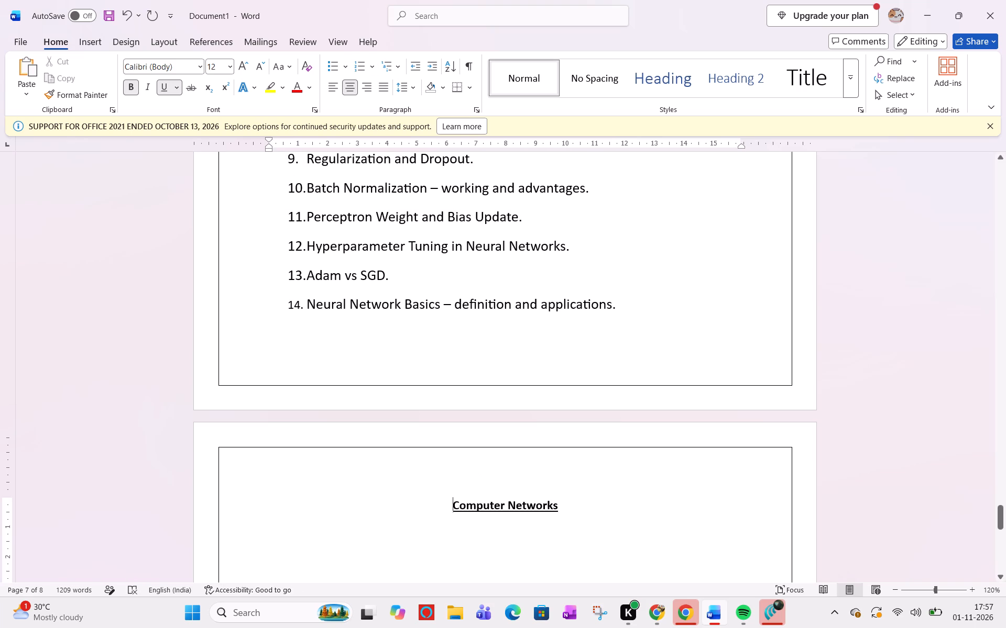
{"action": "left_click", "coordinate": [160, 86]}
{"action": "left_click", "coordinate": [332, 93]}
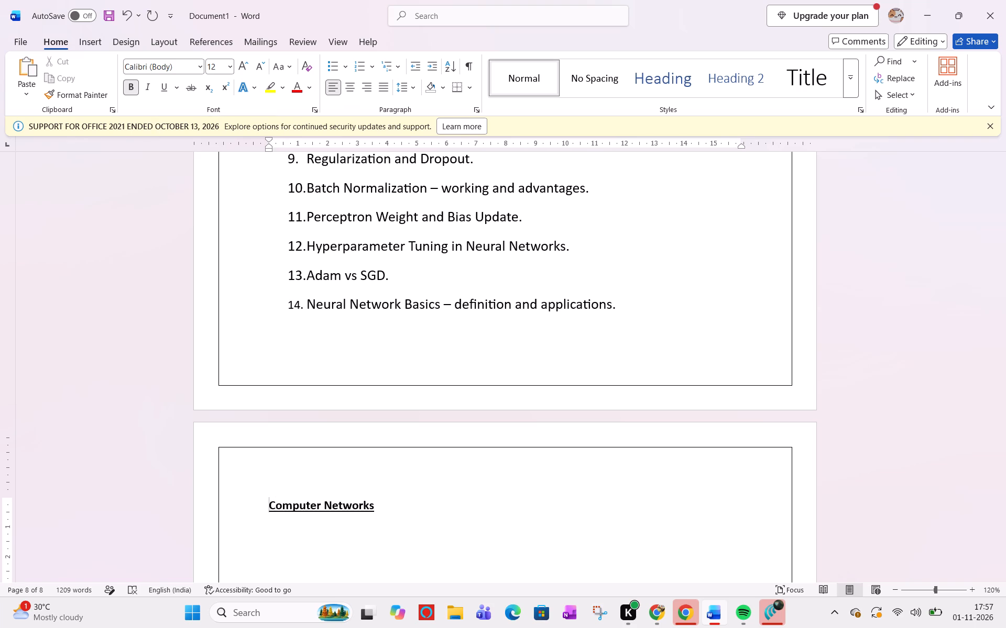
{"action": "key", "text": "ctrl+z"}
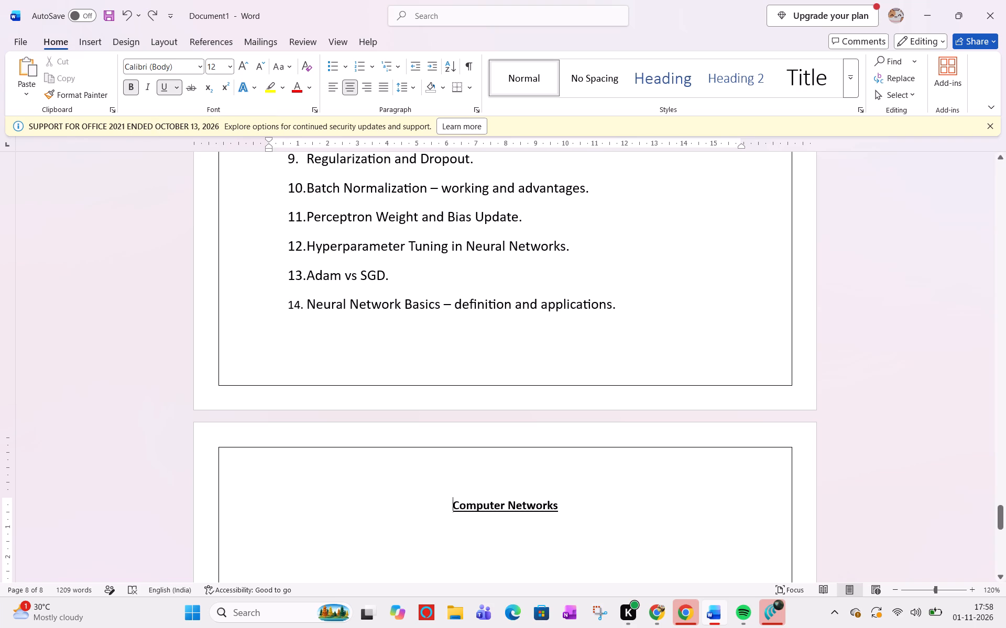
Start a new left-aligned line below the "Computer Networks" title with bold and underline turned off.
{"action": "left_click", "coordinate": [567, 510]}
{"action": "key", "text": "Return"}
{"action": "left_click", "coordinate": [340, 92]}
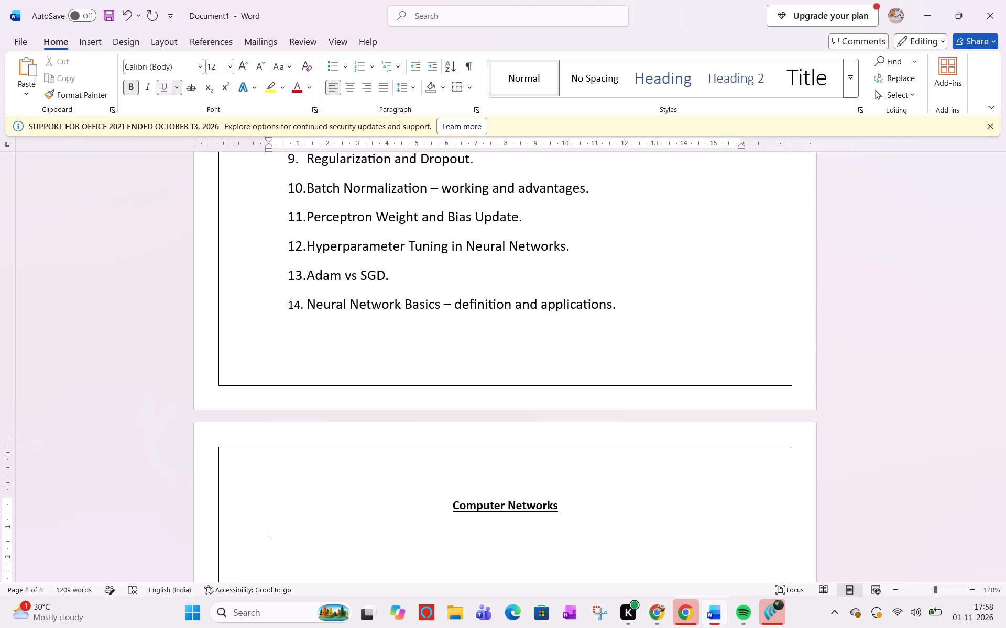
{"action": "left_click", "coordinate": [163, 90]}
{"action": "left_click", "coordinate": [128, 87]}
Switch to the syllabus PDF and copy the Computer Networks syllabus text from "UNIT I" through the end of Unit V, "DNS".
{"action": "left_click", "coordinate": [660, 605]}
{"action": "scroll", "coordinate": [370, 274], "scroll_direction": "down", "scroll_amount": 1}
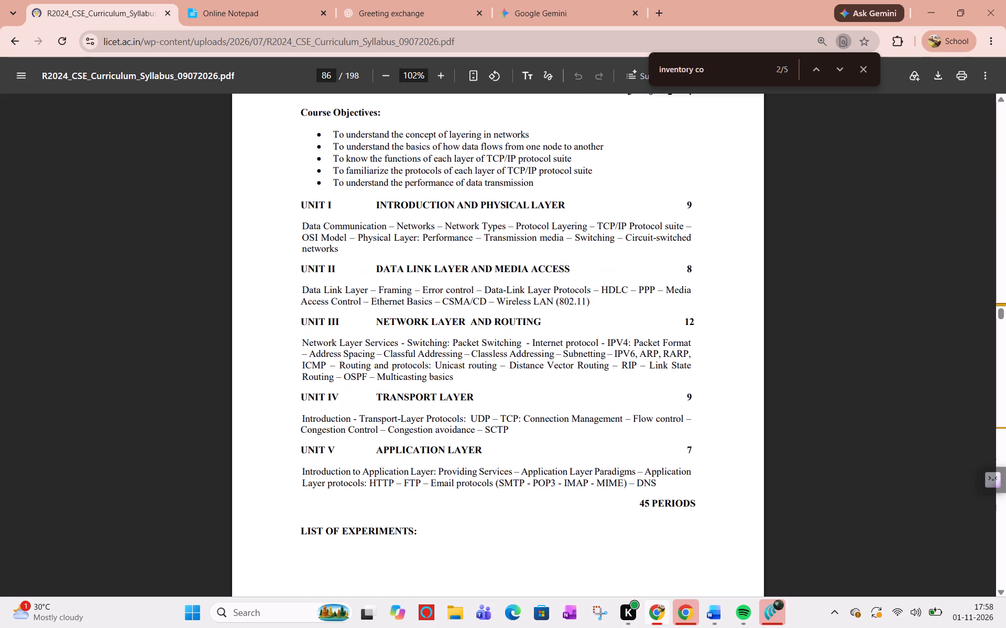
{"action": "left_click_drag", "start_coordinate": [300, 203], "coordinate": [604, 494]}
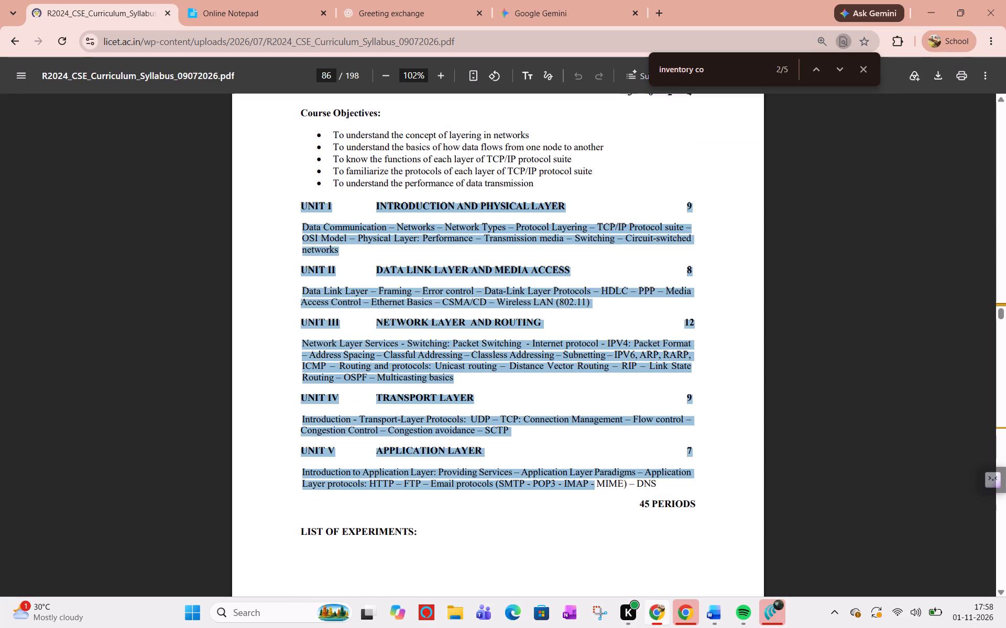
{"action": "left_click_drag", "start_coordinate": [604, 494], "coordinate": [660, 487]}
{"action": "key", "text": "ctrl+c"}
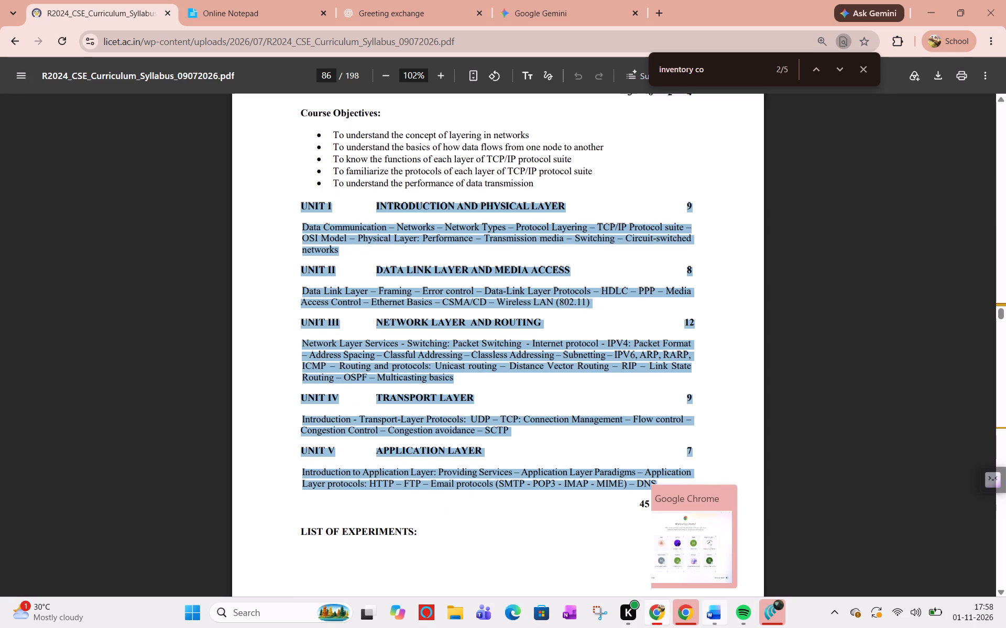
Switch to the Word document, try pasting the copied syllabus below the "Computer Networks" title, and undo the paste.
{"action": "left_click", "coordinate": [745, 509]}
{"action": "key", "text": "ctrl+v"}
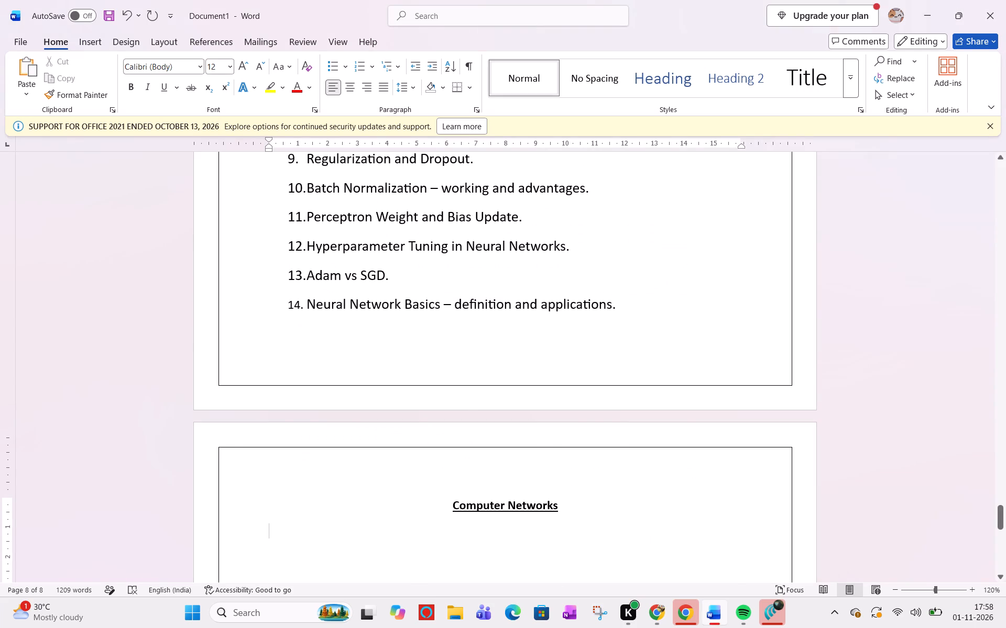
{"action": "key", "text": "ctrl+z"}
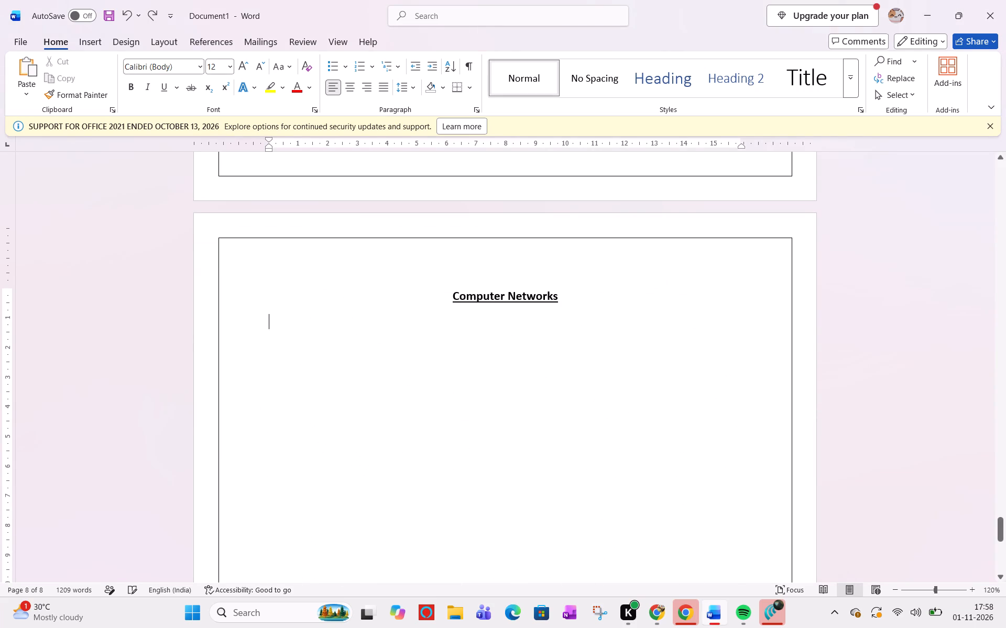
Switch to the Online Notepad in Chrome, replace its old text with the copied Computer Networks syllabus, and copy all of the pasted text.
{"action": "left_click", "coordinate": [664, 611]}
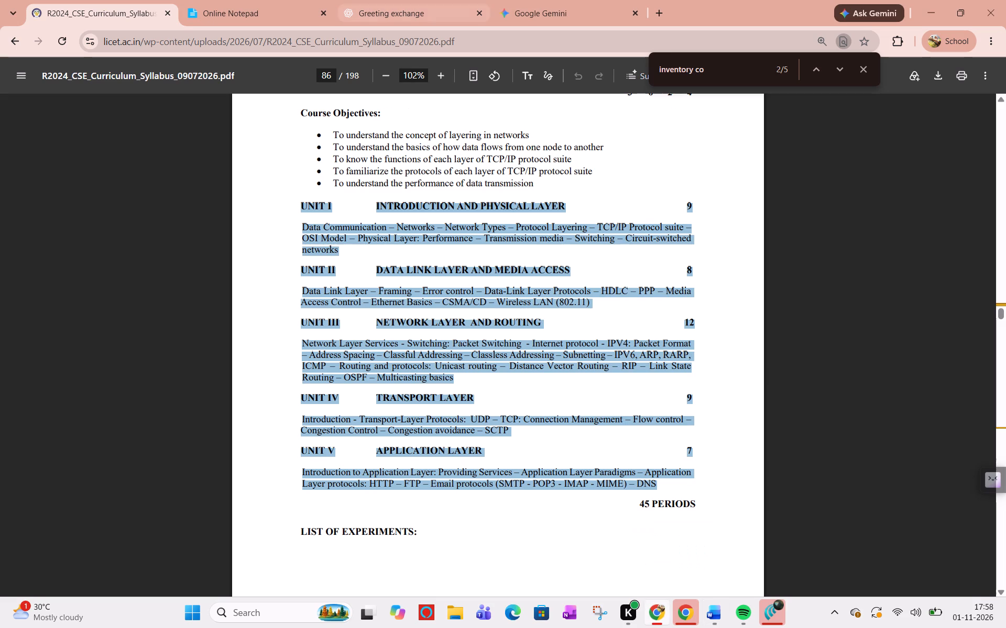
{"action": "left_click", "coordinate": [307, 0]}
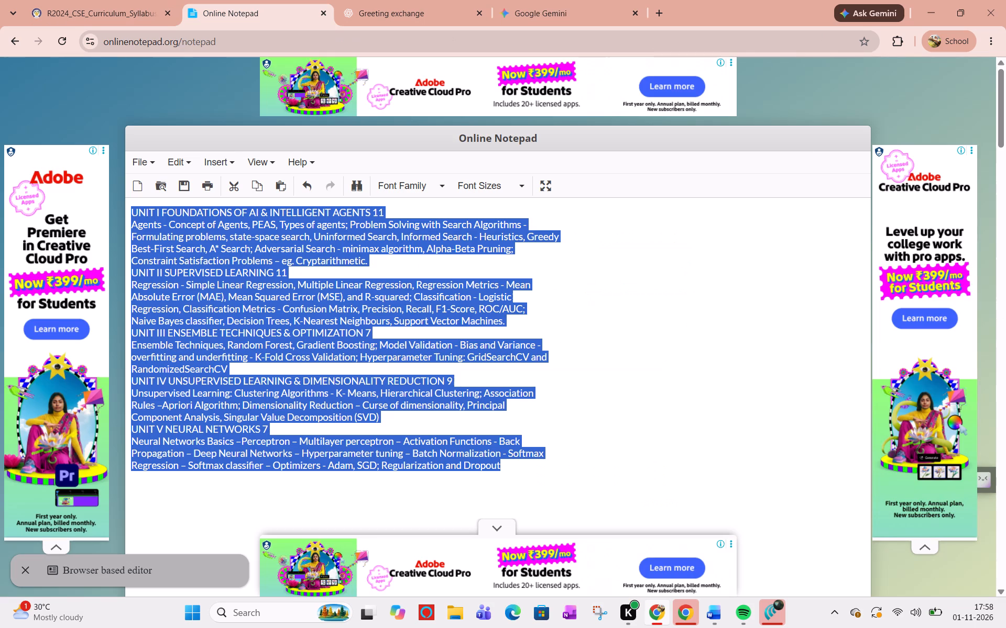
{"action": "key", "text": "BackSpace"}
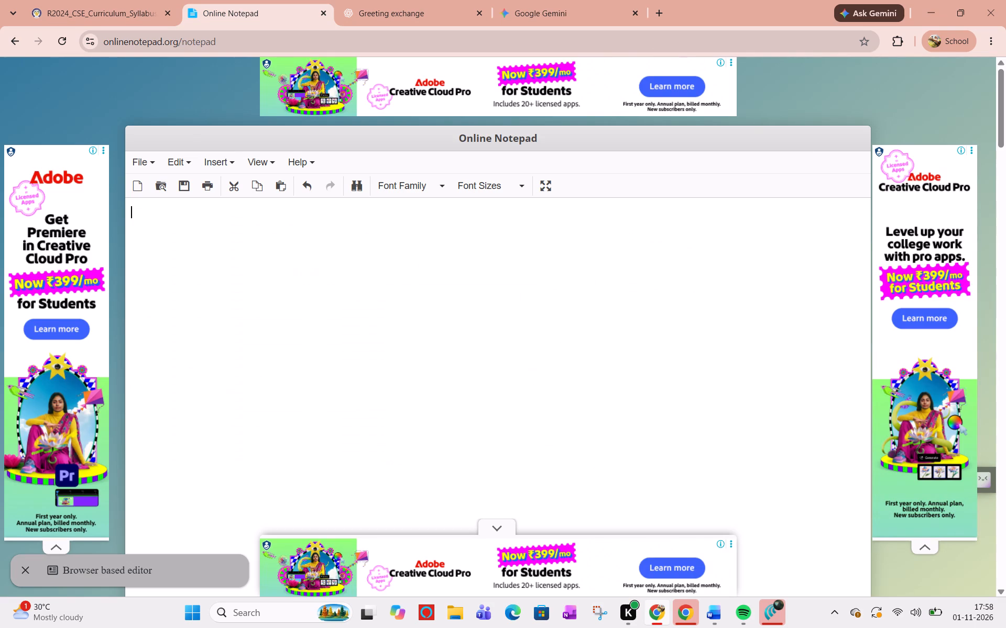
{"action": "key", "text": "ctrl+v"}
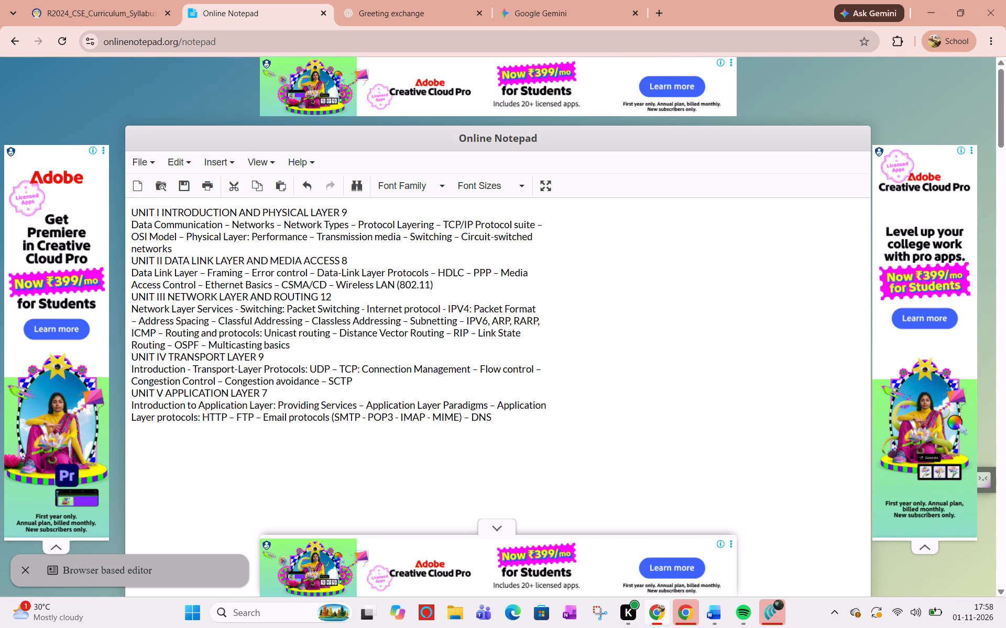
{"action": "key", "text": "ctrl+a"}
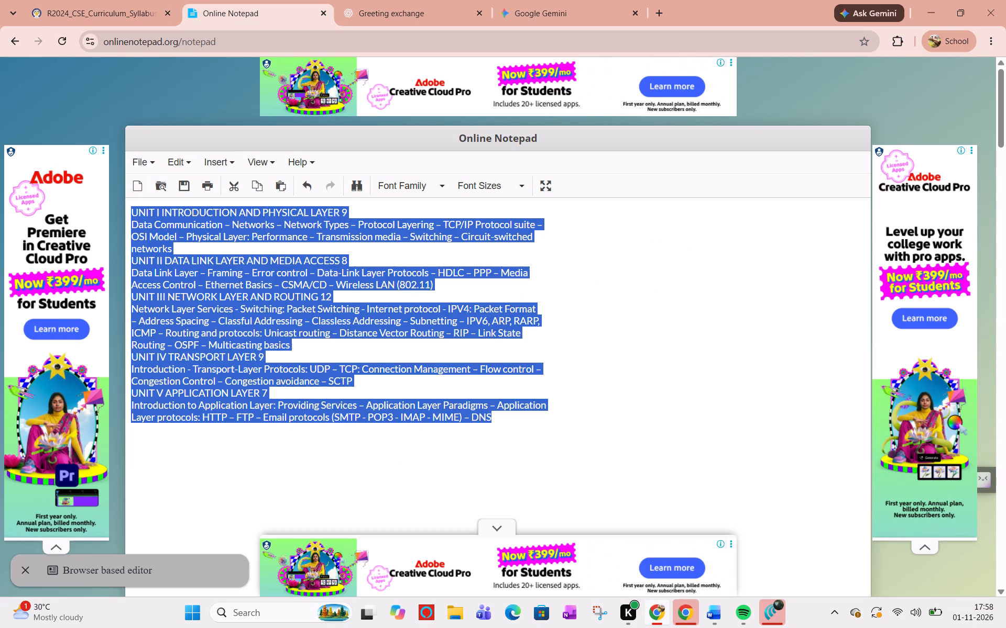
{"action": "key", "text": "c"}
{"action": "key", "text": "ctrl+z"}
{"action": "key", "text": "ctrl+c"}
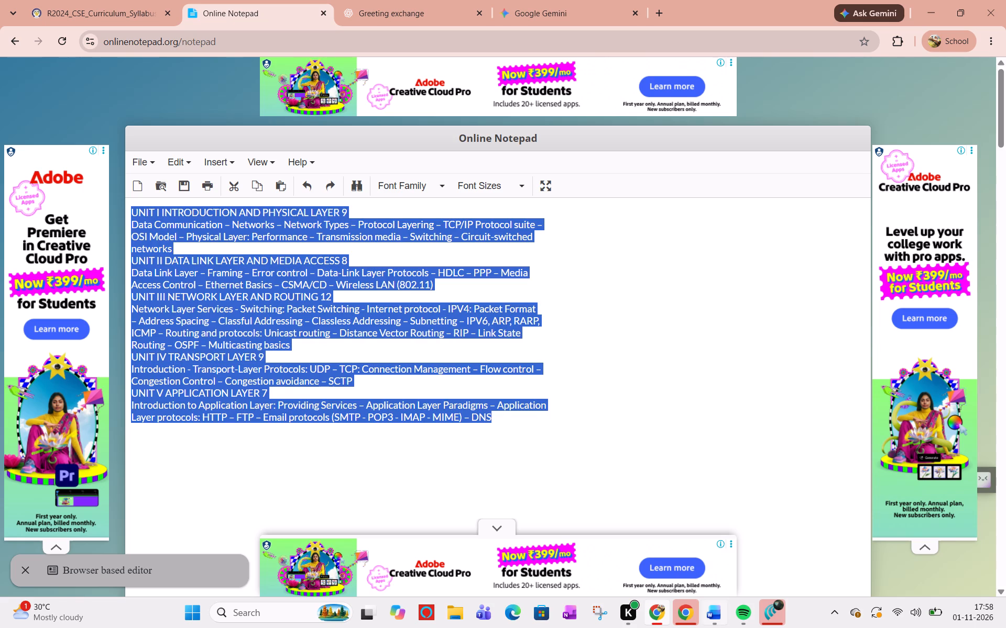
Switch to the Word document and paste the Computer Networks syllabus below the "Computer Networks" title.
{"action": "left_click", "coordinate": [721, 571]}
{"action": "key", "text": "ctrl+v"}
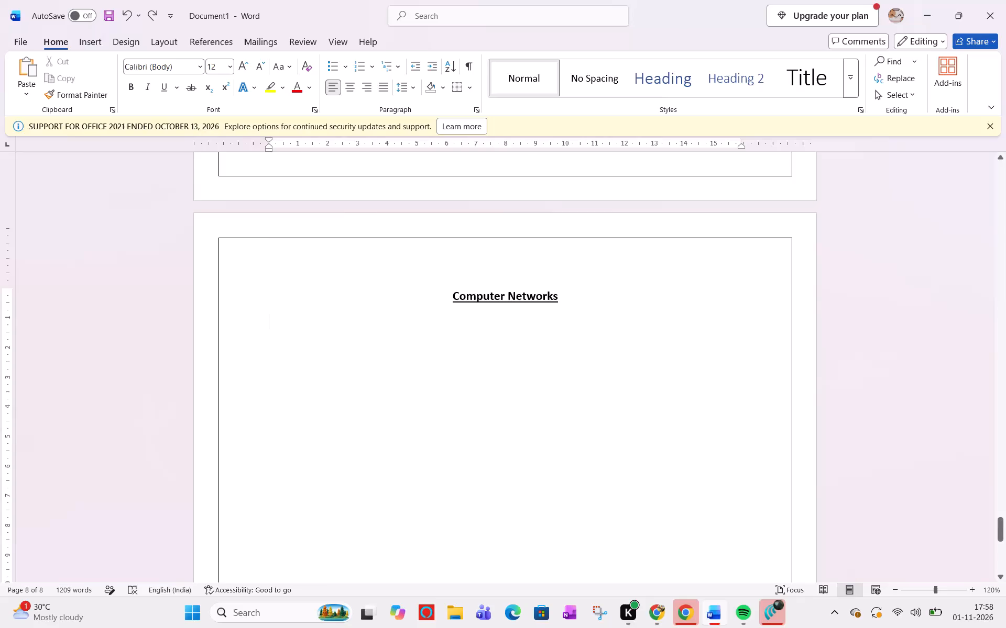
Delete the period count from the "UNIT I INTRODUCTION AND PHYSICAL LAYER" heading and make the heading bold.
{"action": "scroll", "coordinate": [635, 442], "scroll_direction": "up", "scroll_amount": 1}
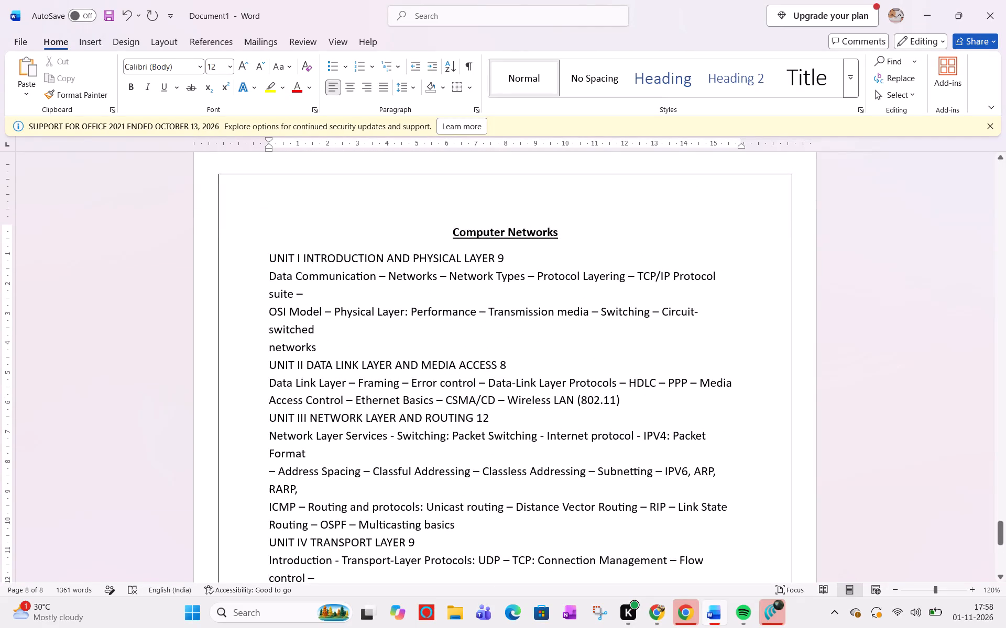
{"action": "left_click", "coordinate": [508, 257]}
{"action": "key", "text": "BackSpace"}
{"action": "left_click_drag", "start_coordinate": [508, 257], "coordinate": [214, 253]}
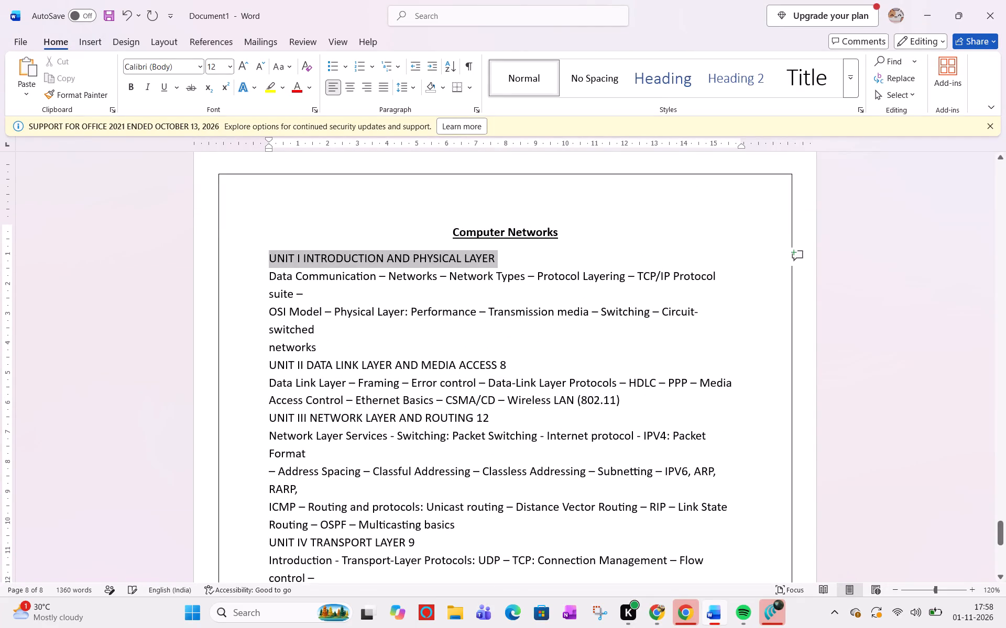
{"action": "left_click_drag", "start_coordinate": [214, 253], "coordinate": [169, 263]}
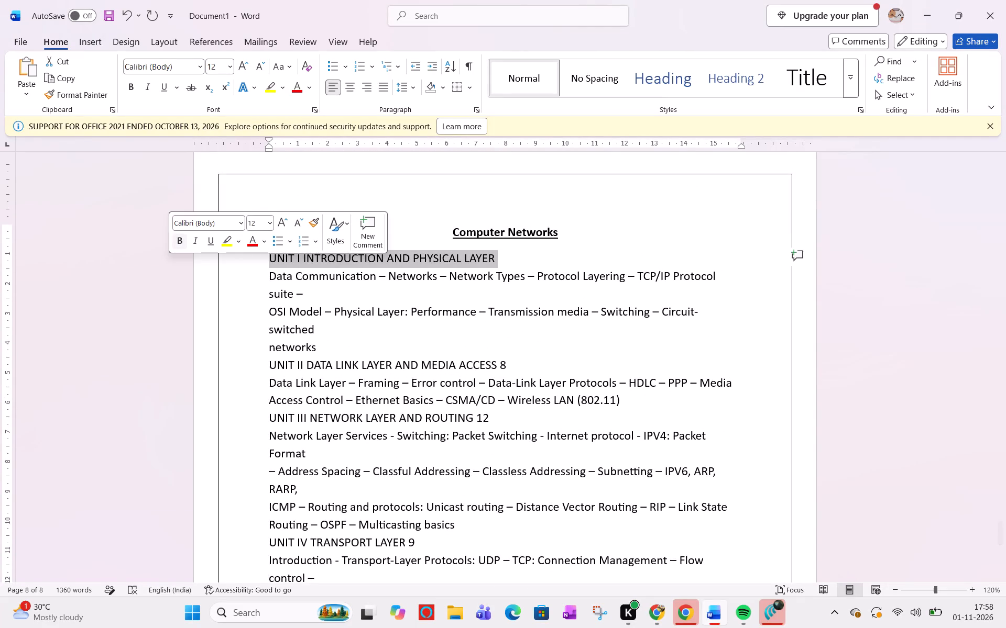
{"action": "left_click", "coordinate": [179, 241]}
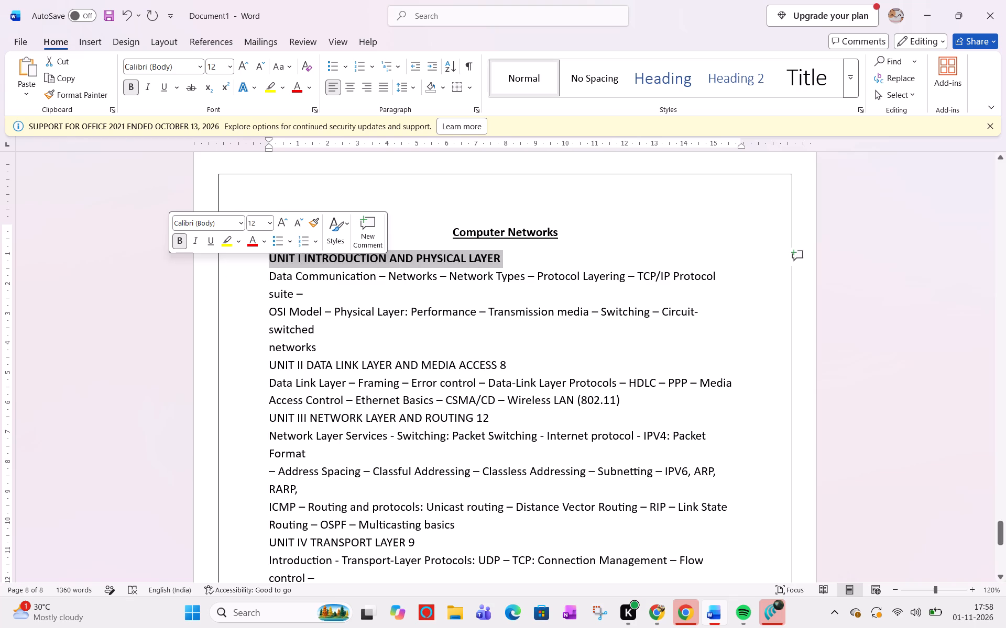
Delete the period count from the "UNIT II DATA LINK LAYER AND MEDIA ACCESS" heading and make the heading bold.
{"action": "left_click", "coordinate": [507, 360]}
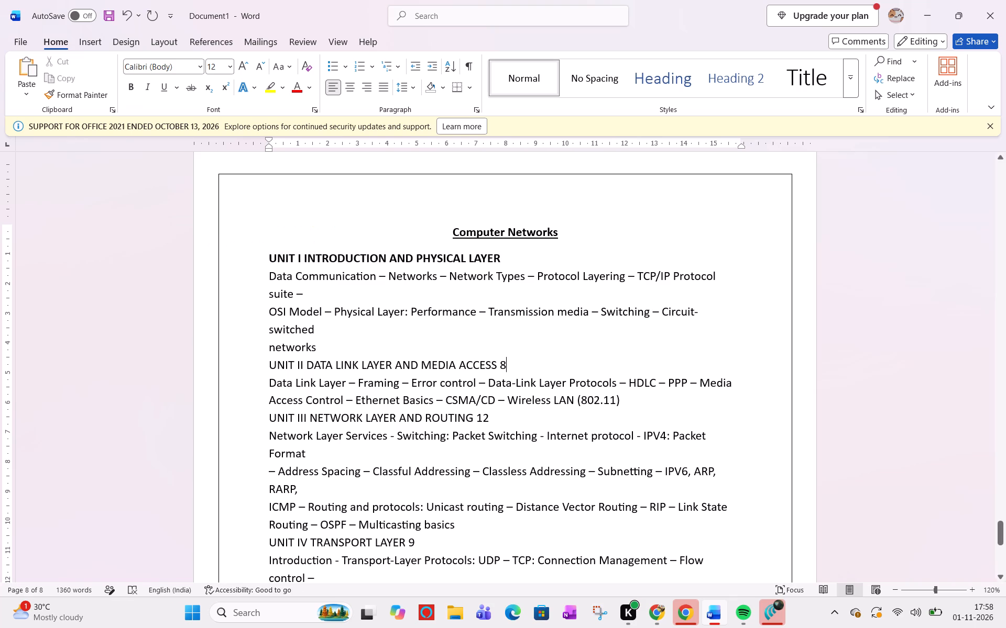
{"action": "key", "text": "BackSpace"}
{"action": "left_click_drag", "start_coordinate": [508, 367], "coordinate": [263, 359]}
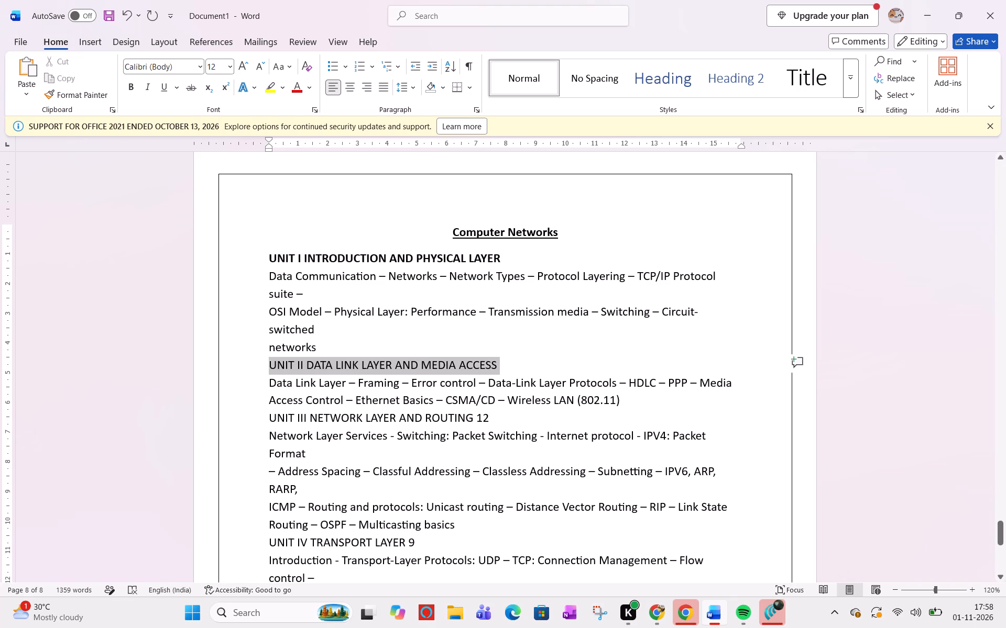
{"action": "left_click_drag", "start_coordinate": [263, 359], "coordinate": [262, 359]}
{"action": "left_click", "coordinate": [276, 330]}
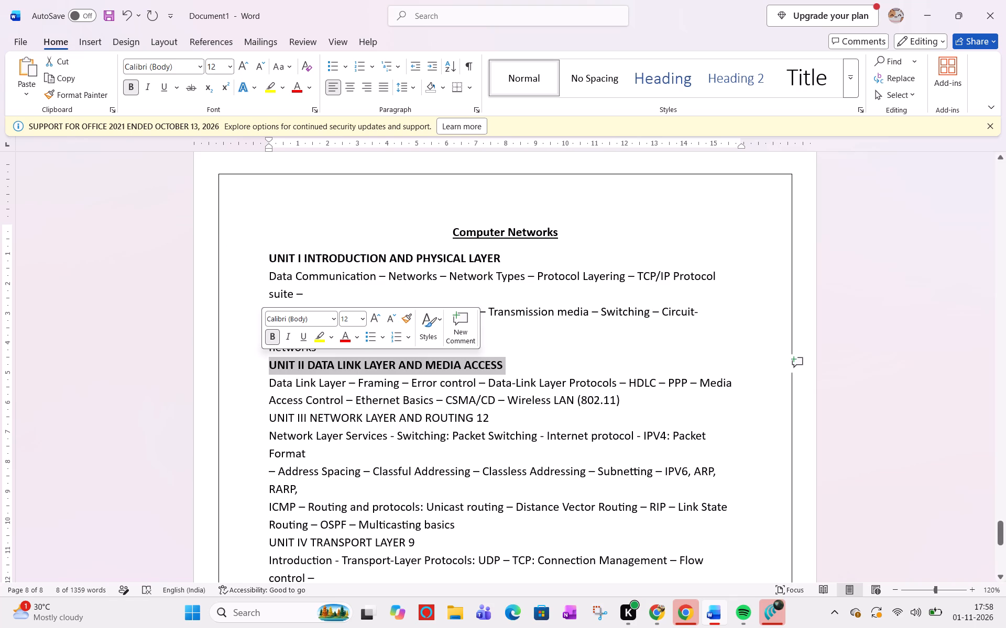
Delete the period count from the "UNIT III NETWORK LAYER AND ROUTING" heading and make the heading bold.
{"action": "left_click", "coordinate": [497, 424]}
{"action": "key", "text": "BackSpace"}
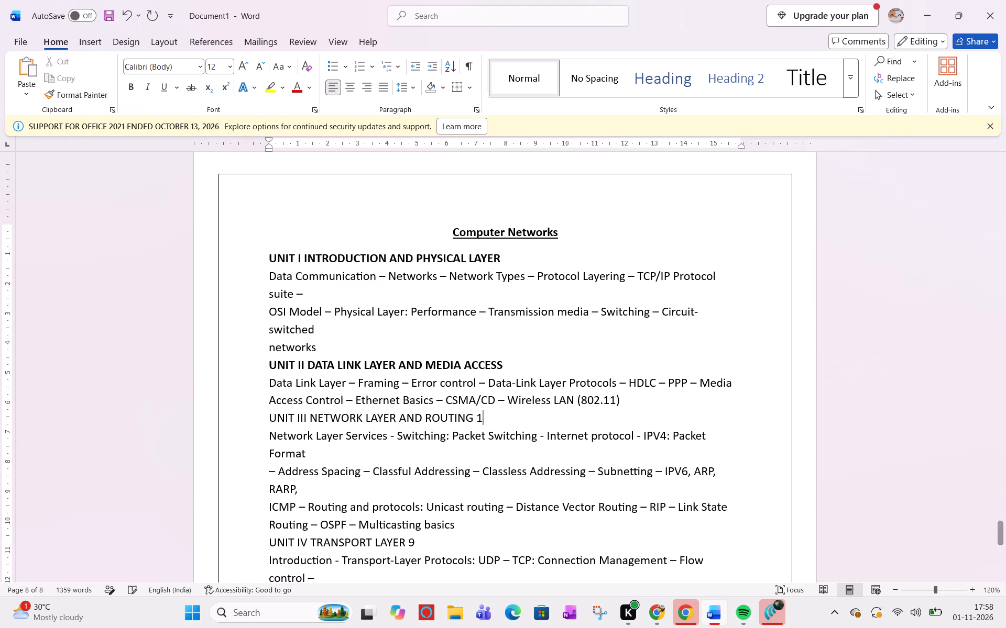
{"action": "key", "text": "BackSpace"}
{"action": "left_click_drag", "start_coordinate": [496, 415], "coordinate": [256, 400]}
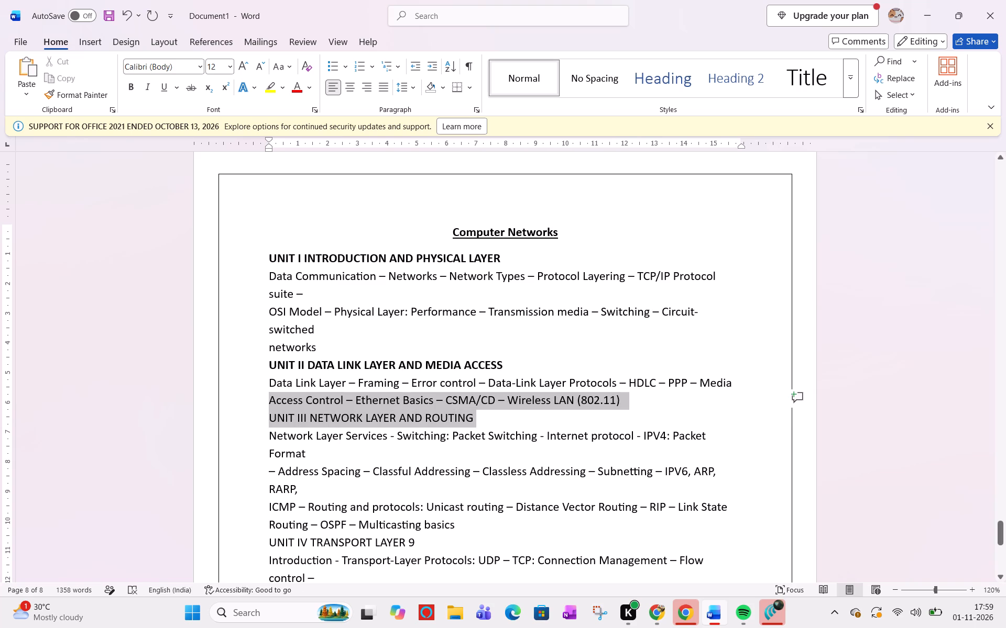
{"action": "left_click_drag", "start_coordinate": [256, 400], "coordinate": [256, 414]}
{"action": "left_click", "coordinate": [266, 388]}
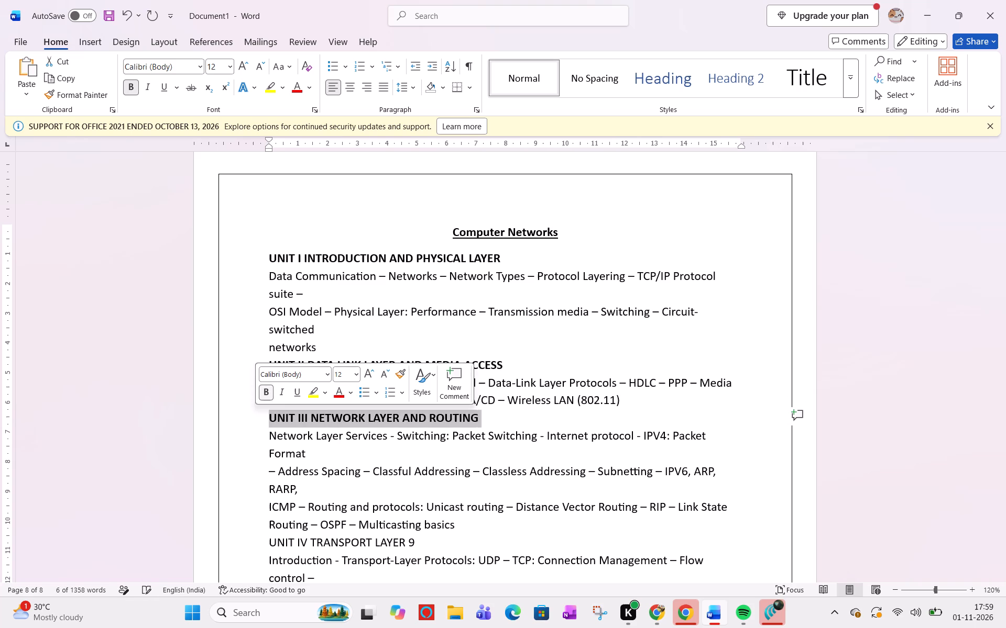
Join the broken lines of the Unit I text before "OSI Model" and "networks" into one continuous paragraph.
{"action": "scroll", "coordinate": [382, 472], "scroll_direction": "down", "scroll_amount": 1}
{"action": "scroll", "coordinate": [363, 389], "scroll_direction": "up", "scroll_amount": 1}
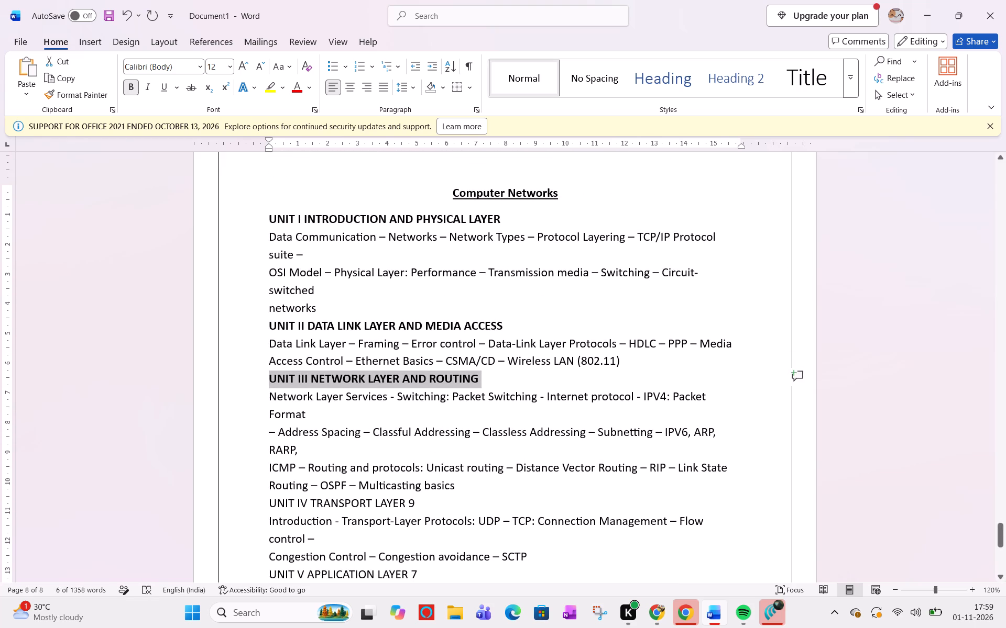
{"action": "left_click", "coordinate": [272, 276]}
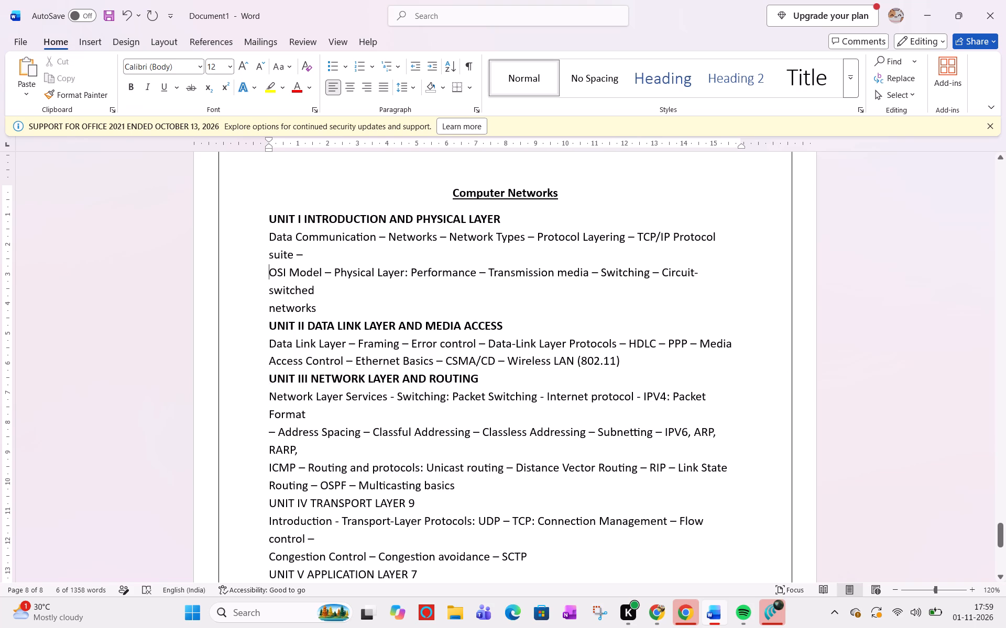
{"action": "key", "text": "BackSpace"}
{"action": "key", "text": "Down"}
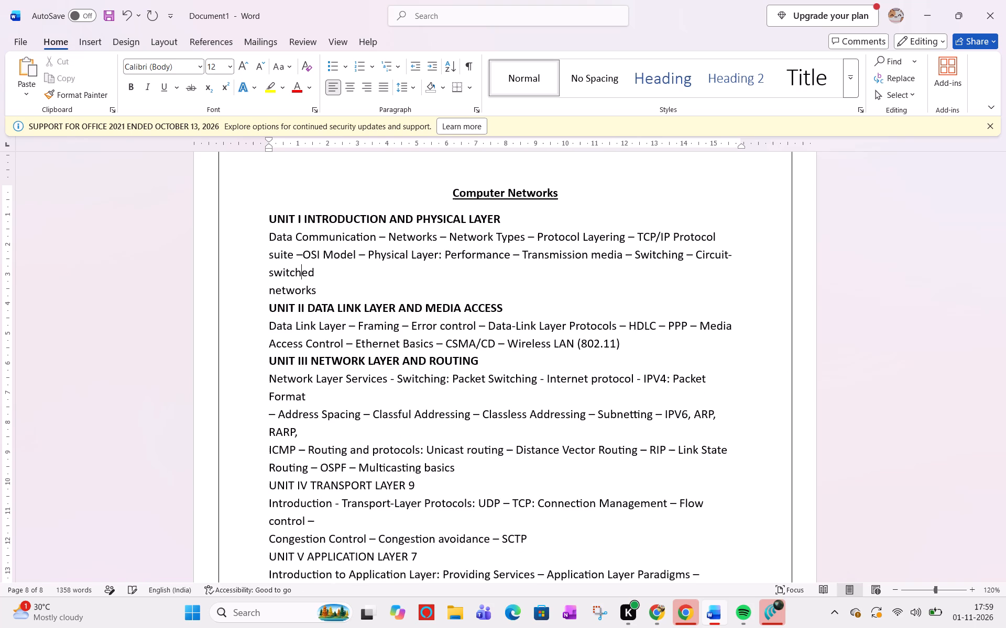
{"action": "key", "text": "Down"}
{"action": "key", "text": "Left"}
{"action": "key", "text": "Left"}
{"action": "key", "text": "Left"}
{"action": "key", "text": "Left"}
{"action": "key", "text": "Left"}
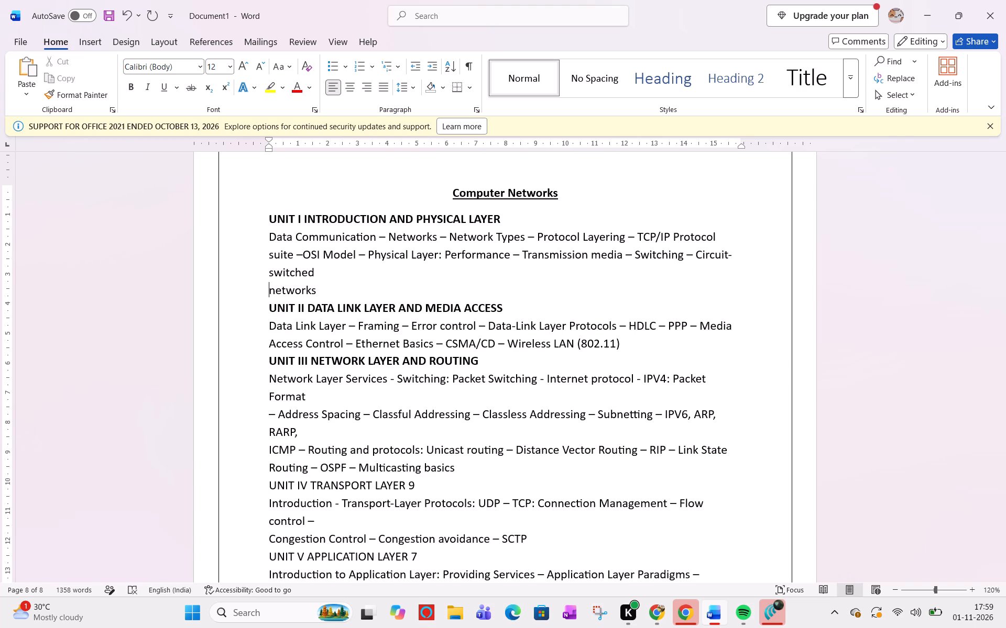
{"action": "key", "text": "BackSpace"}
{"action": "key", "text": "space"}
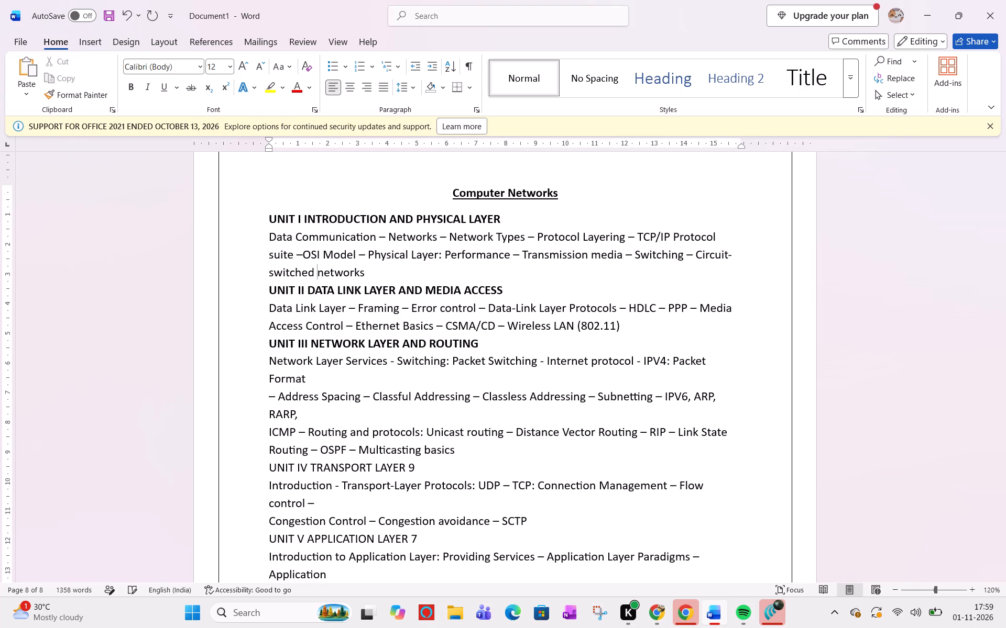
Insert a blank line after the Unit I text and another below the "Computer Networks" title.
{"action": "left_click", "coordinate": [369, 267]}
{"action": "key", "text": "Return"}
{"action": "left_click", "coordinate": [567, 192]}
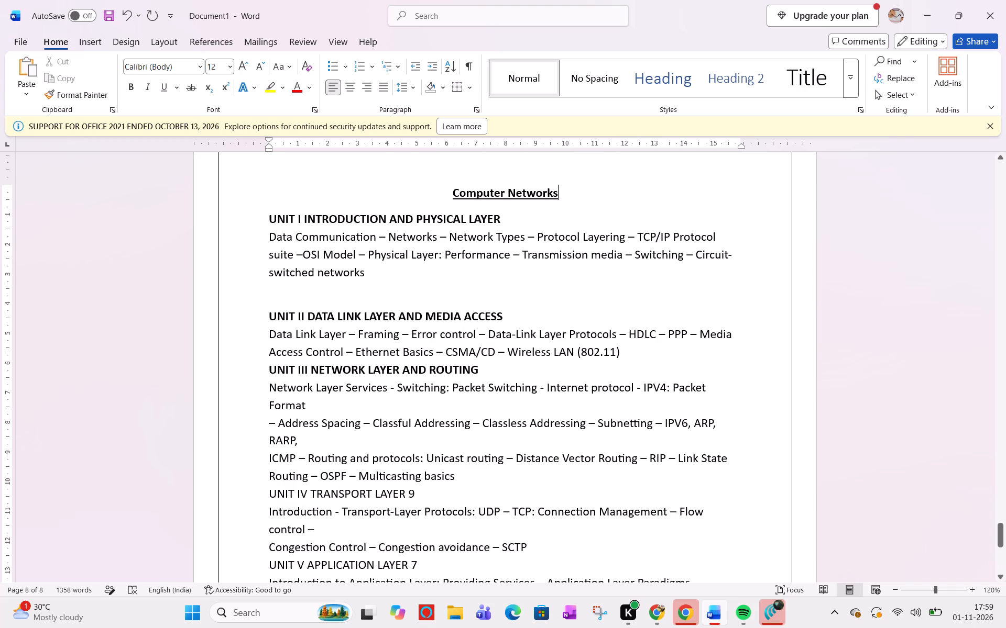
{"action": "scroll", "coordinate": [567, 192], "scroll_direction": "up", "scroll_amount": 1}
{"action": "key", "text": "Return"}
{"action": "scroll", "coordinate": [567, 192], "scroll_direction": "down", "scroll_amount": 1}
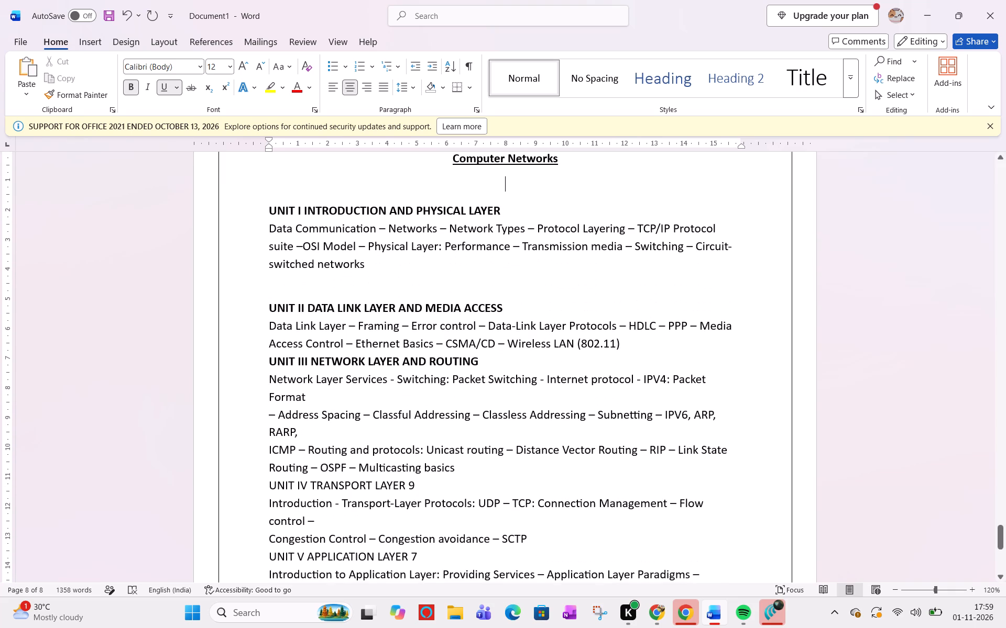
Set the font size of the "Computer Networks" title to 14.
{"action": "scroll", "coordinate": [556, 209], "scroll_direction": "up", "scroll_amount": 1}
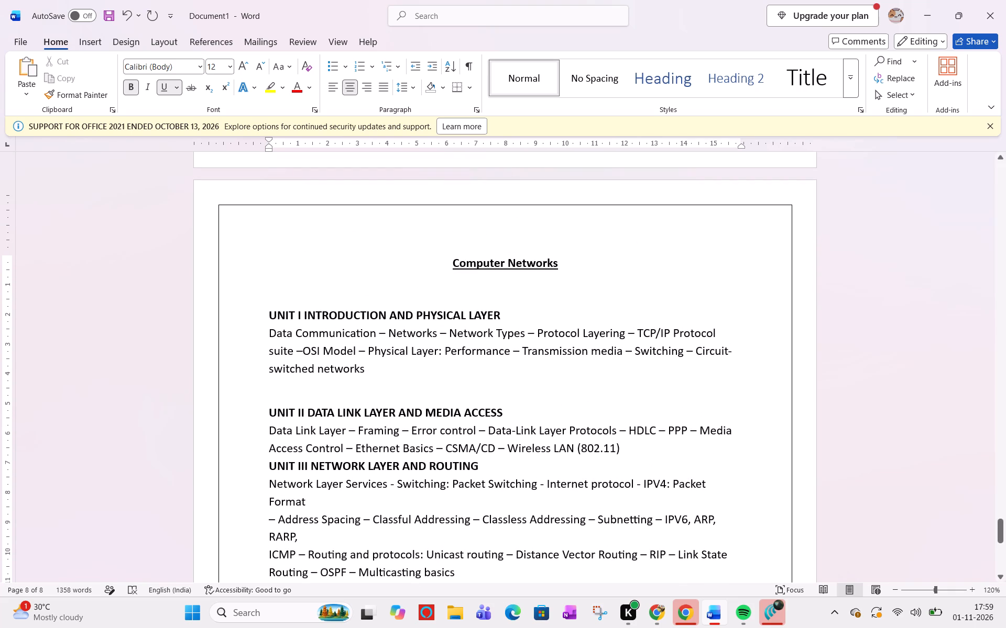
{"action": "left_click_drag", "start_coordinate": [574, 259], "coordinate": [449, 267]}
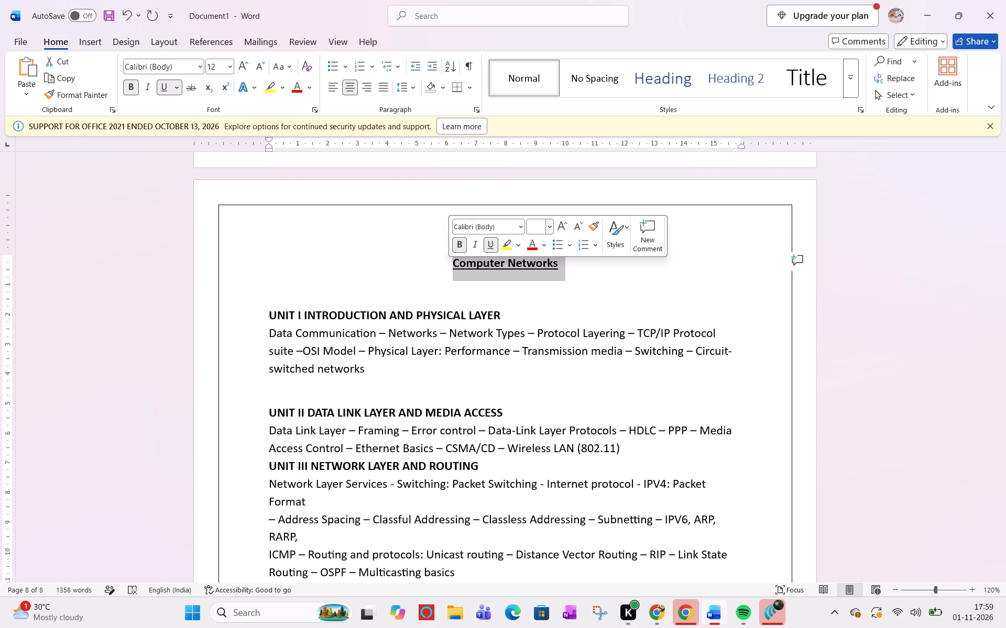
{"action": "left_click", "coordinate": [548, 229]}
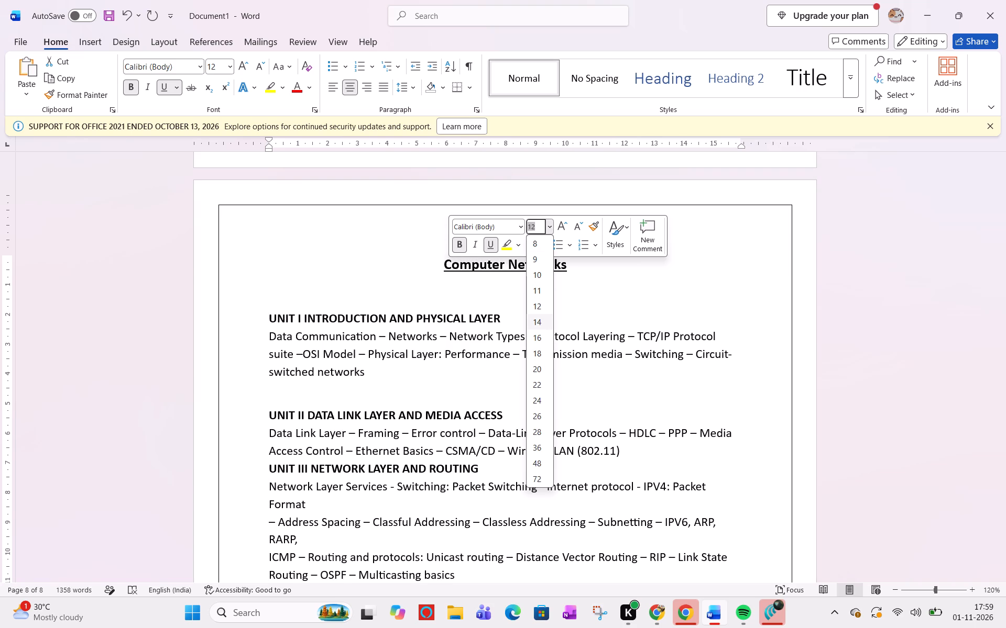
{"action": "left_click", "coordinate": [542, 322]}
Insert a blank line between the Unit II text and the Unit III heading.
{"action": "scroll", "coordinate": [376, 368], "scroll_direction": "down", "scroll_amount": 1}
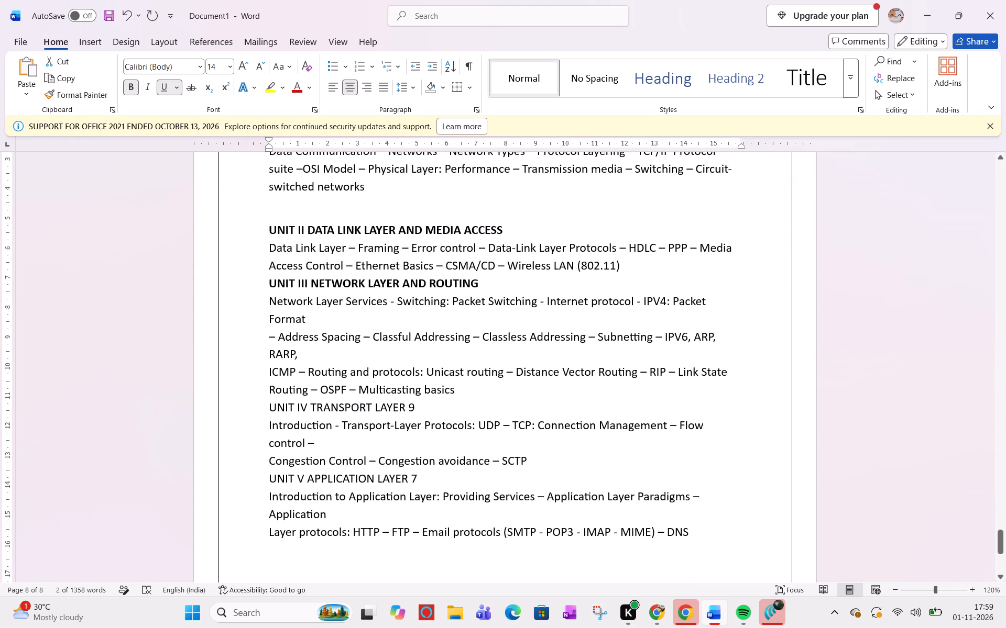
{"action": "left_click", "coordinate": [624, 263]}
{"action": "key", "text": "Return"}
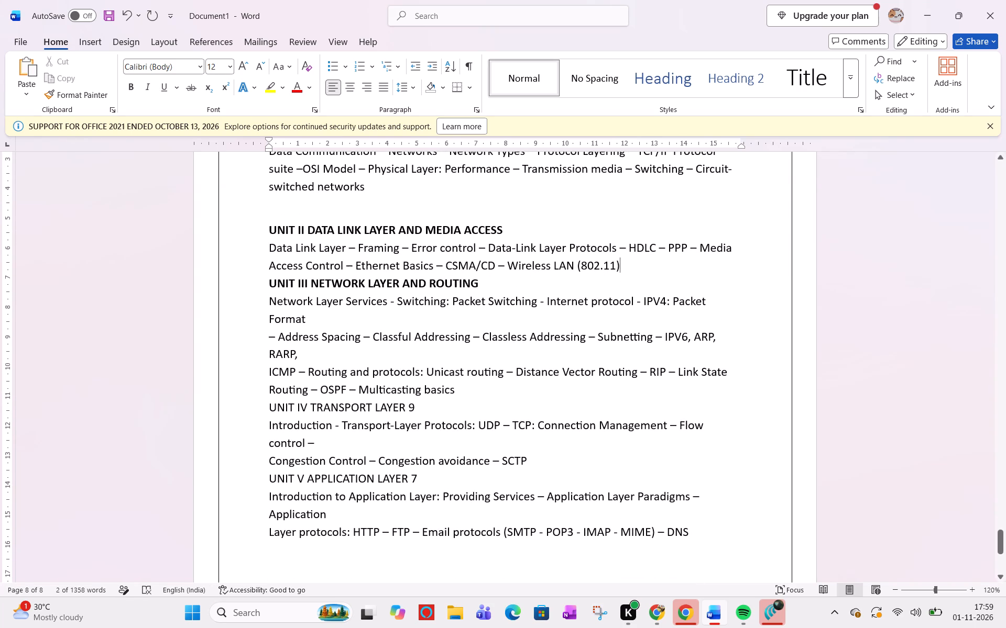
Join the broken Unit III lines after "Packet Format" and after "RARP,", putting a space between "Format" and the following dash.
{"action": "scroll", "coordinate": [624, 263], "scroll_direction": "down", "scroll_amount": 1}
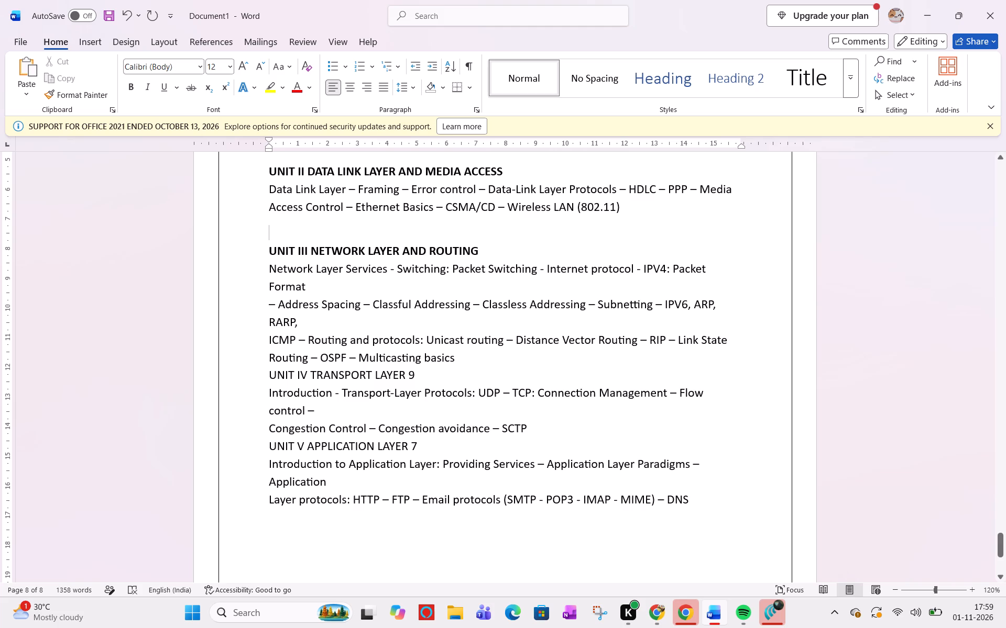
{"action": "left_click", "coordinate": [268, 306]}
{"action": "key", "text": "BackSpace"}
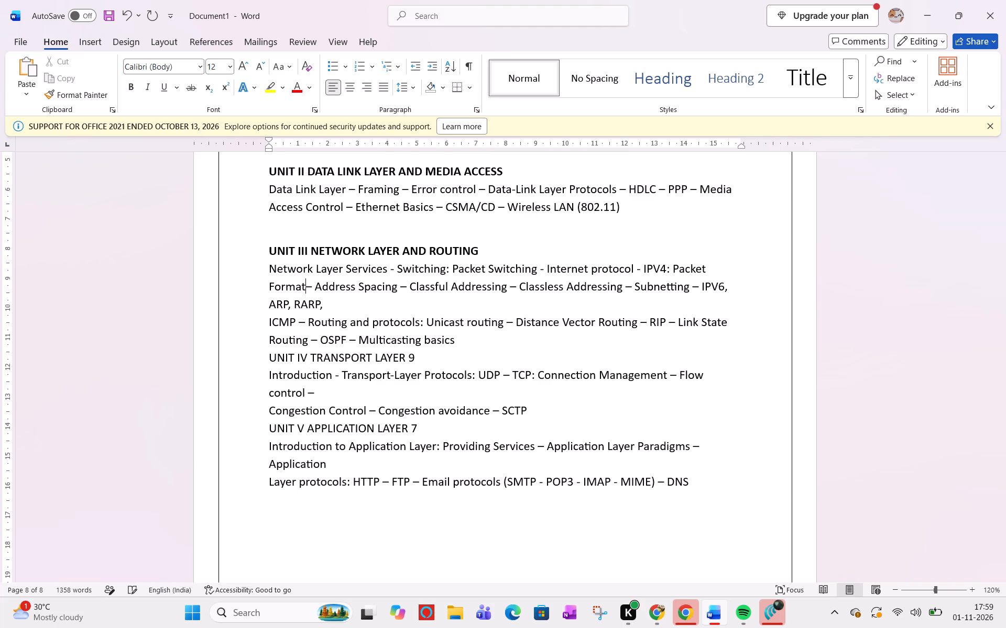
{"action": "key", "text": "space"}
{"action": "key", "text": "Down"}
{"action": "key", "text": "Down"}
{"action": "key", "text": "Left"}
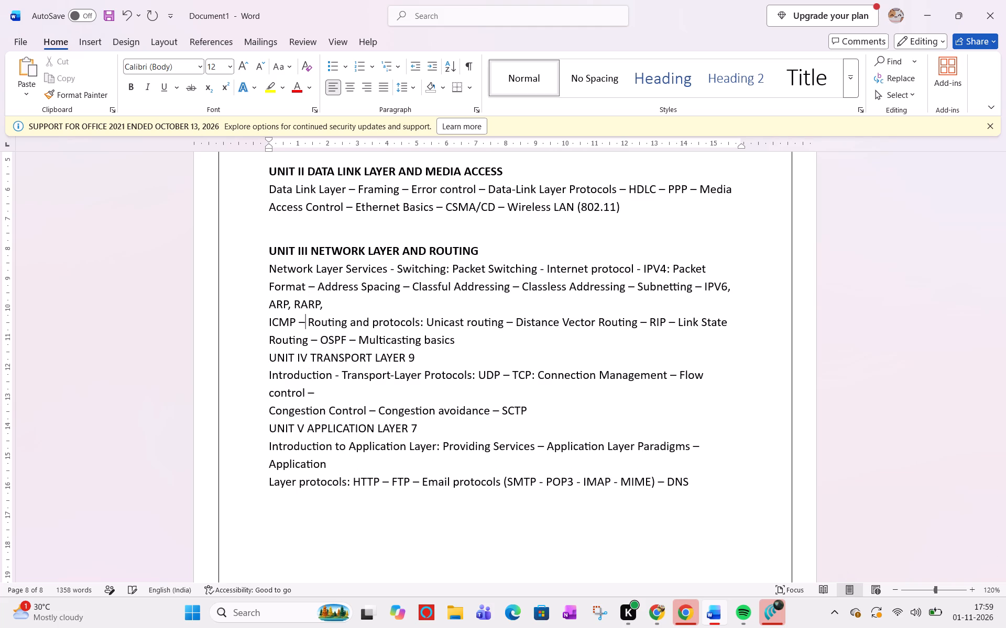
{"action": "key", "text": "Left"}
{"action": "key", "text": "Left"}
{"action": "key", "text": "Left"}
{"action": "key", "text": "Left"}
{"action": "key", "text": "Left"}
{"action": "key", "text": "Left"}
{"action": "key", "text": "BackSpace"}
Join the Unit III line ending in "Link State" with the line starting "Routing – OSPF", separated by a space.
{"action": "key", "text": "Down"}
{"action": "key", "text": "Down"}
{"action": "key", "text": "Left"}
{"action": "key", "text": "Left"}
{"action": "key", "text": "Left"}
{"action": "key", "text": "Left"}
{"action": "key", "text": "Left"}
{"action": "key", "text": "Left"}
{"action": "key", "text": "Left"}
{"action": "key", "text": "Left"}
{"action": "key", "text": "Left"}
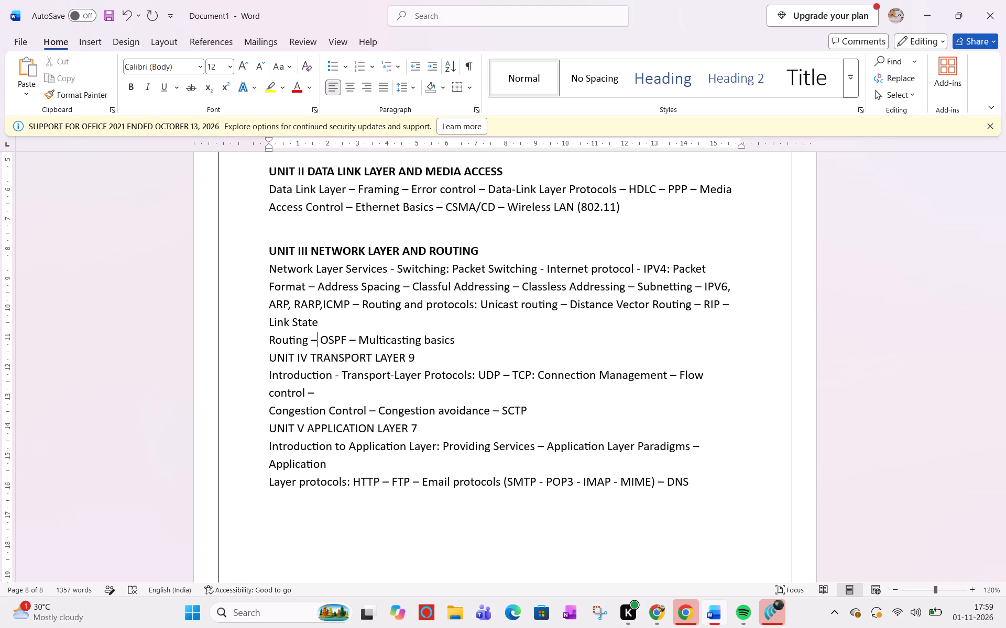
{"action": "key", "text": "Left"}
{"action": "key", "text": "BackSpace"}
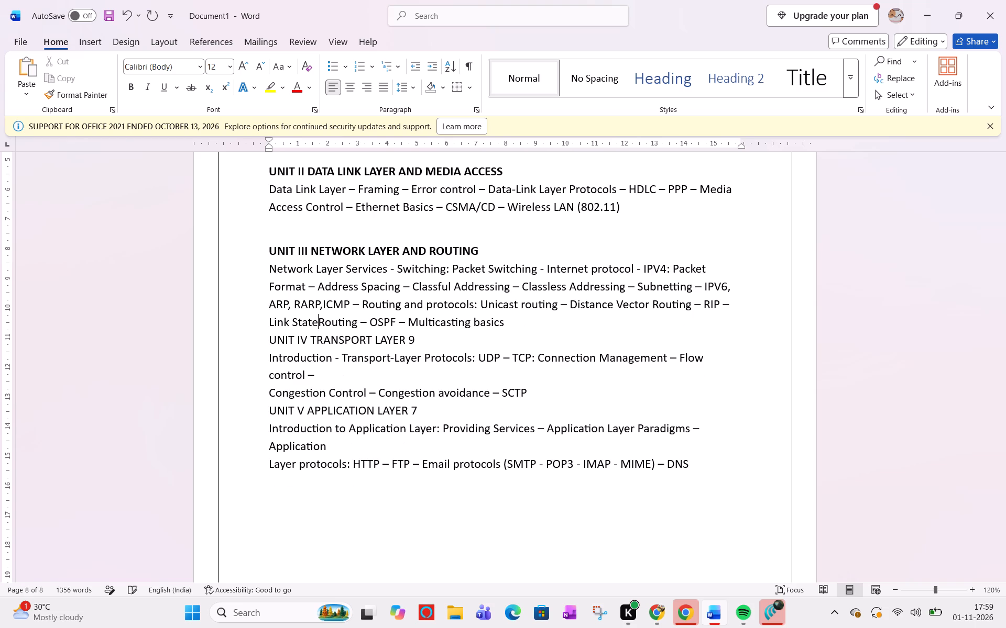
{"action": "key", "text": "space"}
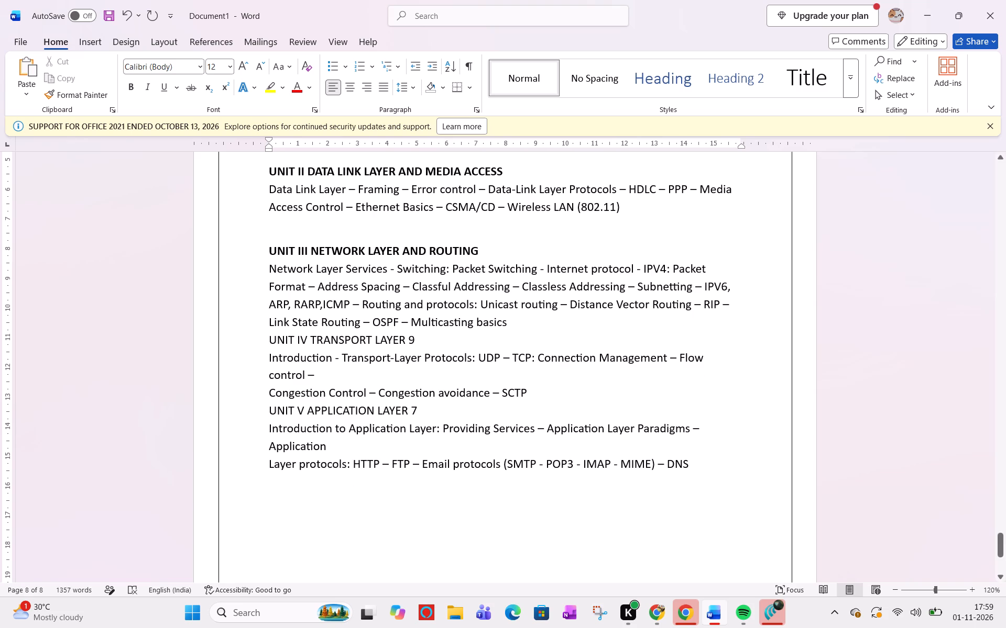
Insert a blank line between the Unit III text and the Unit IV heading.
{"action": "left_click", "coordinate": [515, 319]}
{"action": "key", "text": "Return"}
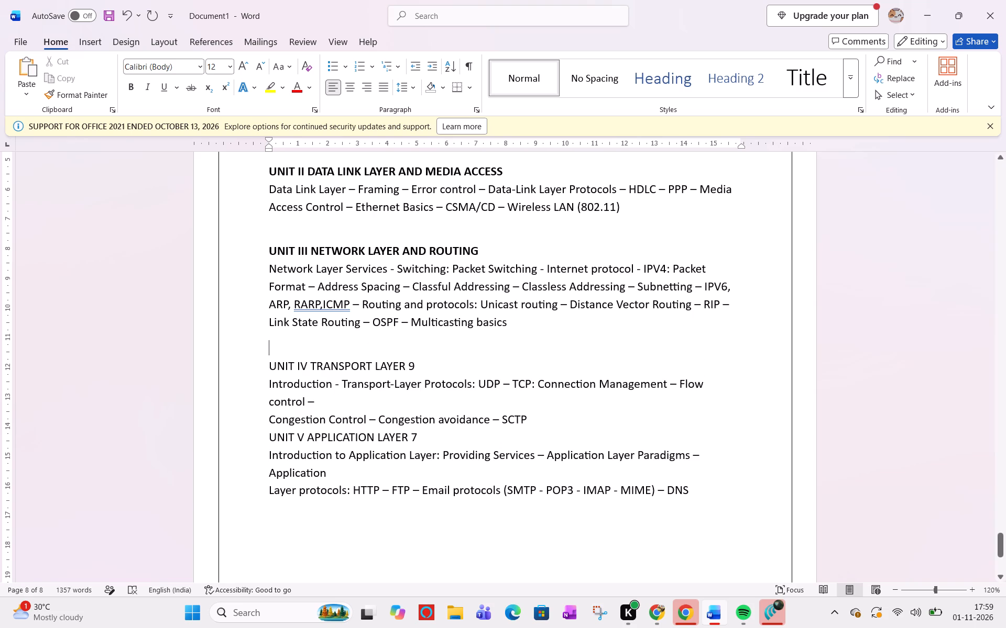
Remove the trailing 9 from the "UNIT IV TRANSPORT LAYER" heading and make the heading bold.
{"action": "left_click", "coordinate": [436, 367]}
{"action": "key", "text": "BackSpace"}
{"action": "left_click_drag", "start_coordinate": [404, 367], "coordinate": [262, 365]}
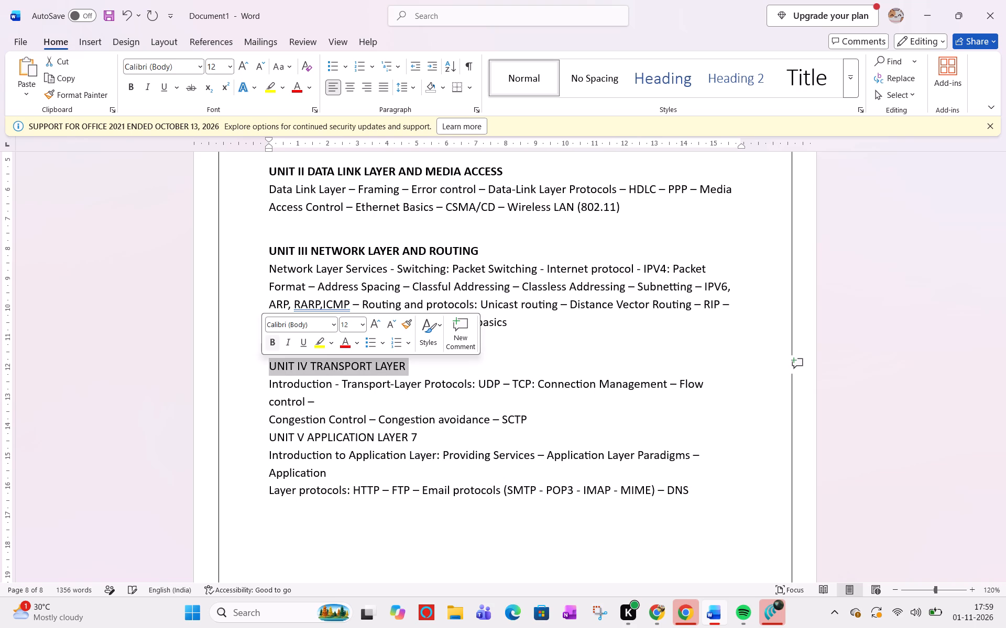
{"action": "left_click", "coordinate": [271, 342]}
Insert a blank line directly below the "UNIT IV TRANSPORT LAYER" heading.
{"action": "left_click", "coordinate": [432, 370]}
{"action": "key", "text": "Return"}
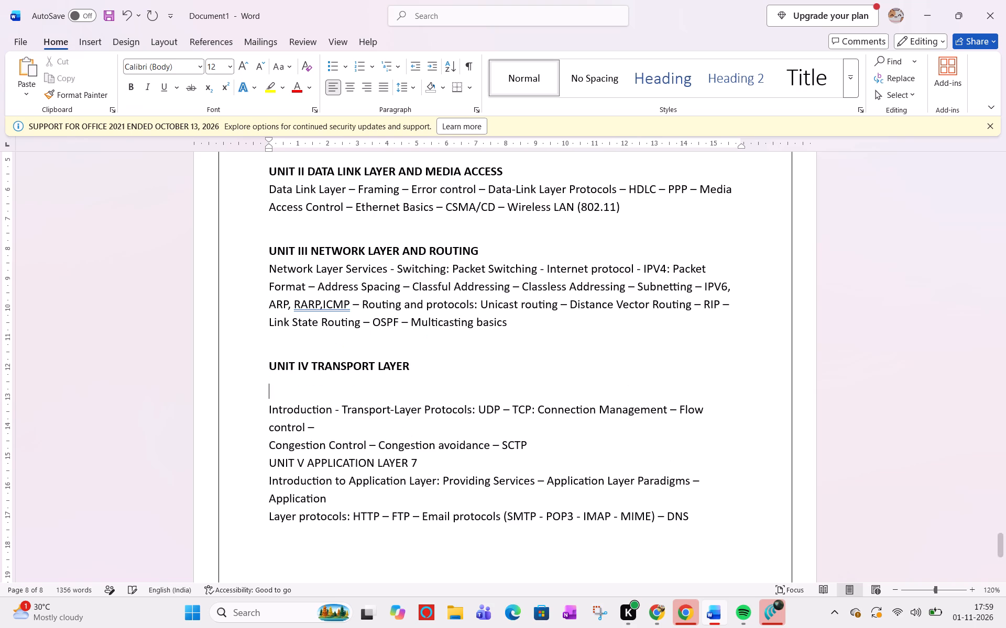
Join the Unit IV lines between "control –" and "Congestion Control", and insert a blank line before the Unit V heading.
{"action": "left_click", "coordinate": [268, 444]}
{"action": "key", "text": "BackSpace"}
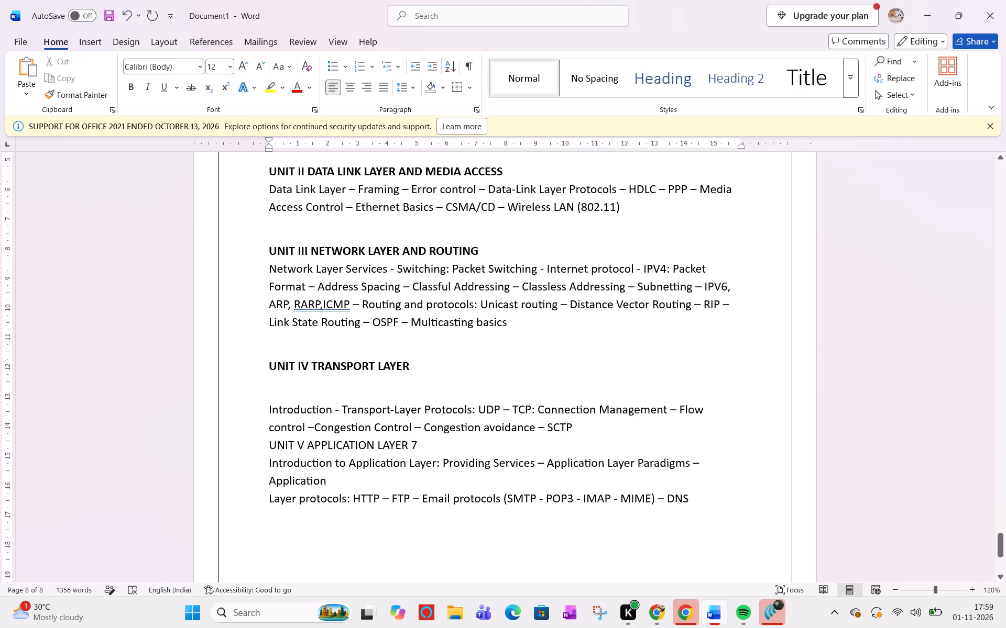
{"action": "left_click", "coordinate": [575, 429]}
{"action": "key", "text": "Return"}
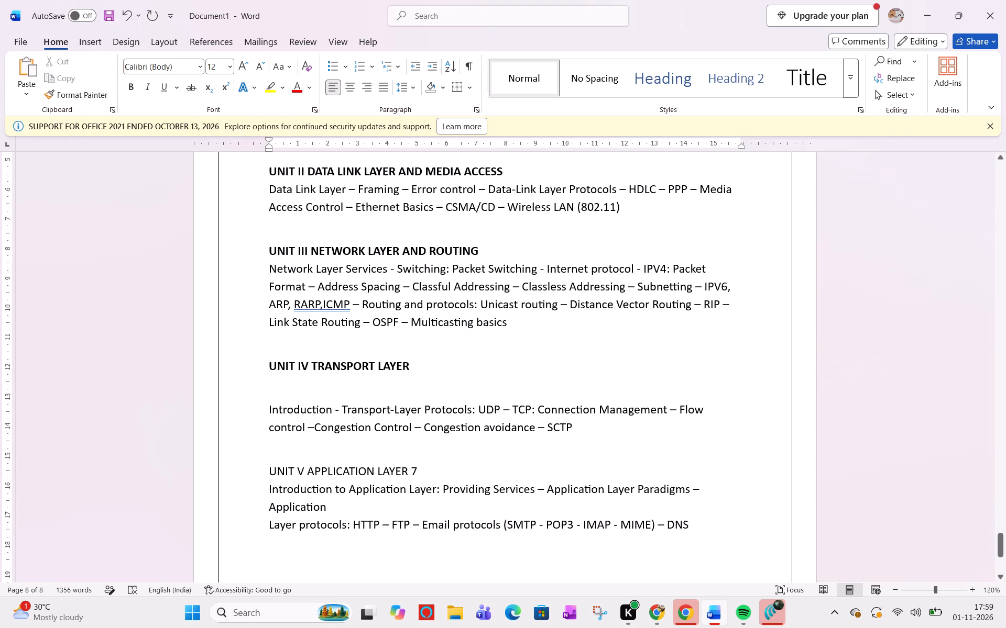
Remove the trailing 7 from the "UNIT V APPLICATION LAYER" heading and make the heading bold.
{"action": "left_click", "coordinate": [419, 470]}
{"action": "key", "text": "BackSpace"}
{"action": "left_click_drag", "start_coordinate": [419, 470], "coordinate": [263, 473]}
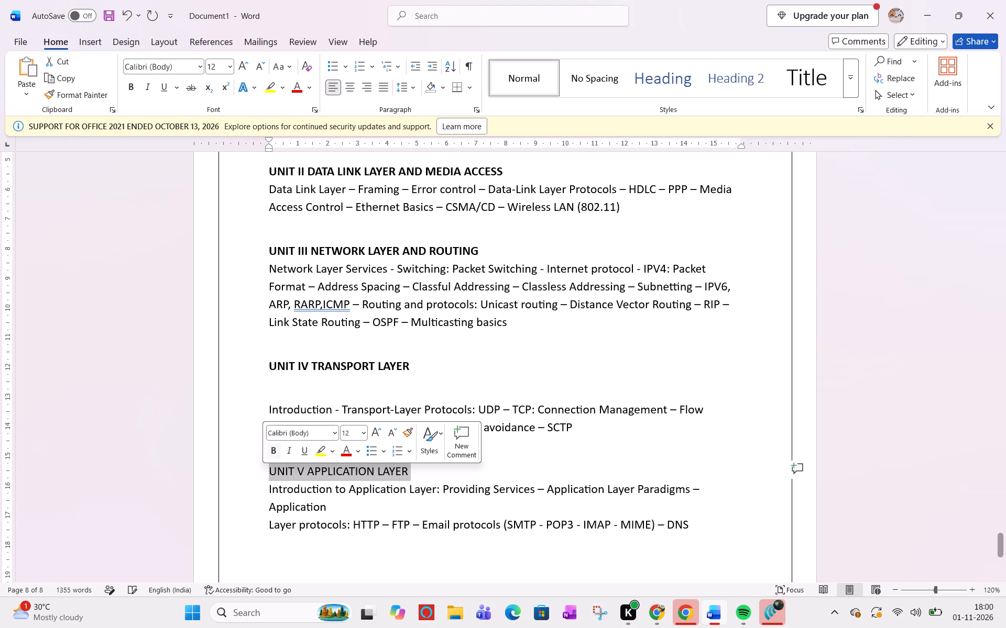
{"action": "left_click", "coordinate": [276, 455]}
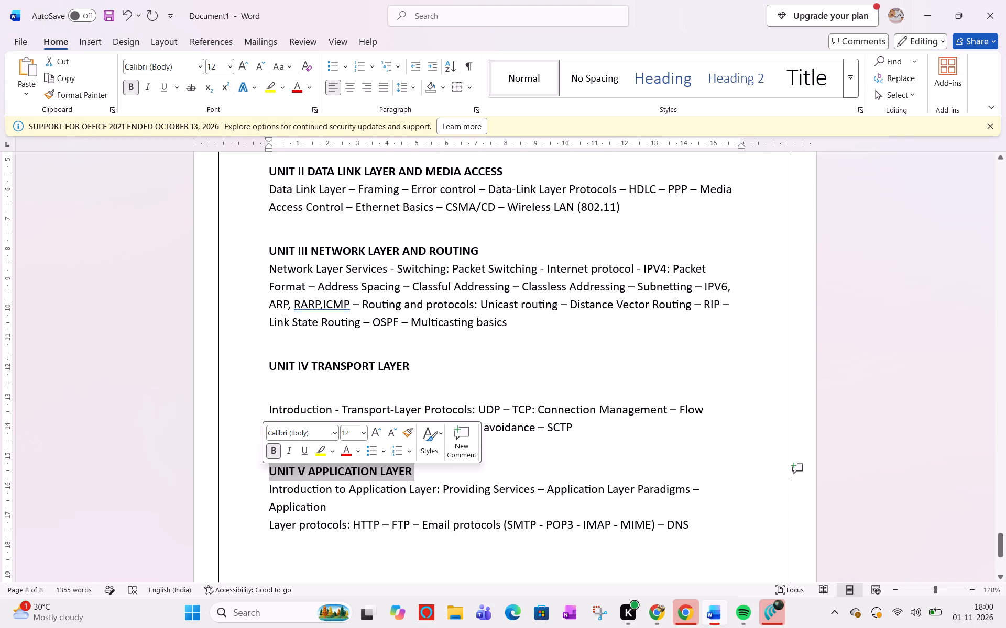
Join the broken Unit V lines between "Application" and "Layer protocols", separated by a space.
{"action": "left_click", "coordinate": [269, 526]}
{"action": "key", "text": "BackSpace"}
{"action": "key", "text": "space"}
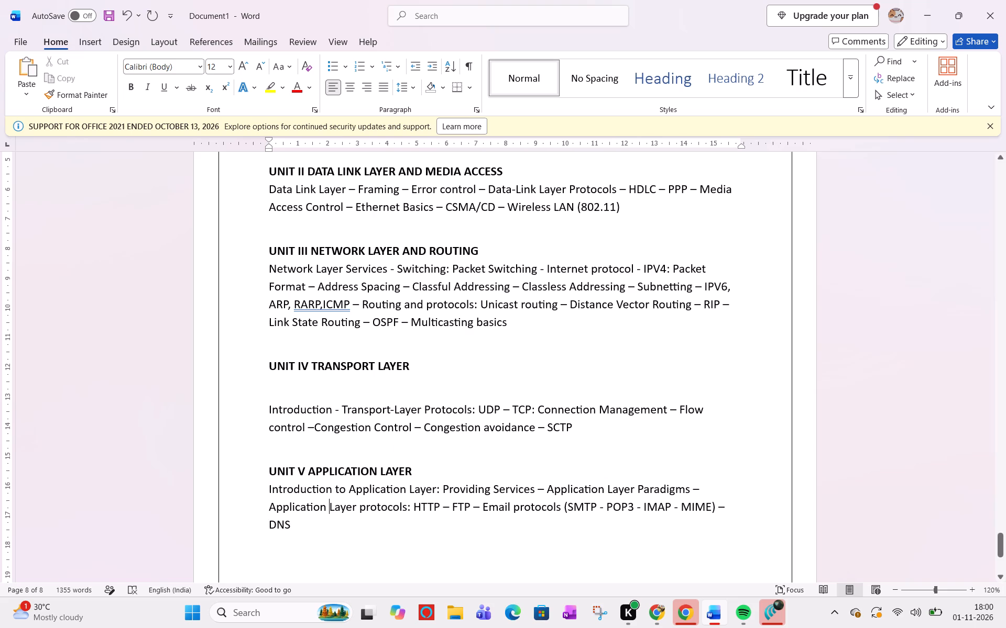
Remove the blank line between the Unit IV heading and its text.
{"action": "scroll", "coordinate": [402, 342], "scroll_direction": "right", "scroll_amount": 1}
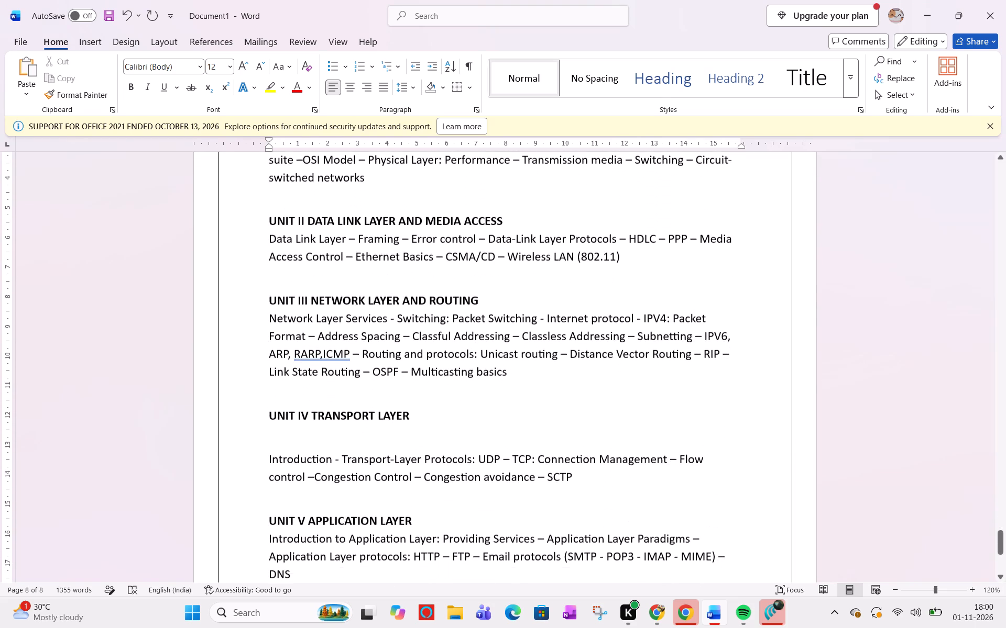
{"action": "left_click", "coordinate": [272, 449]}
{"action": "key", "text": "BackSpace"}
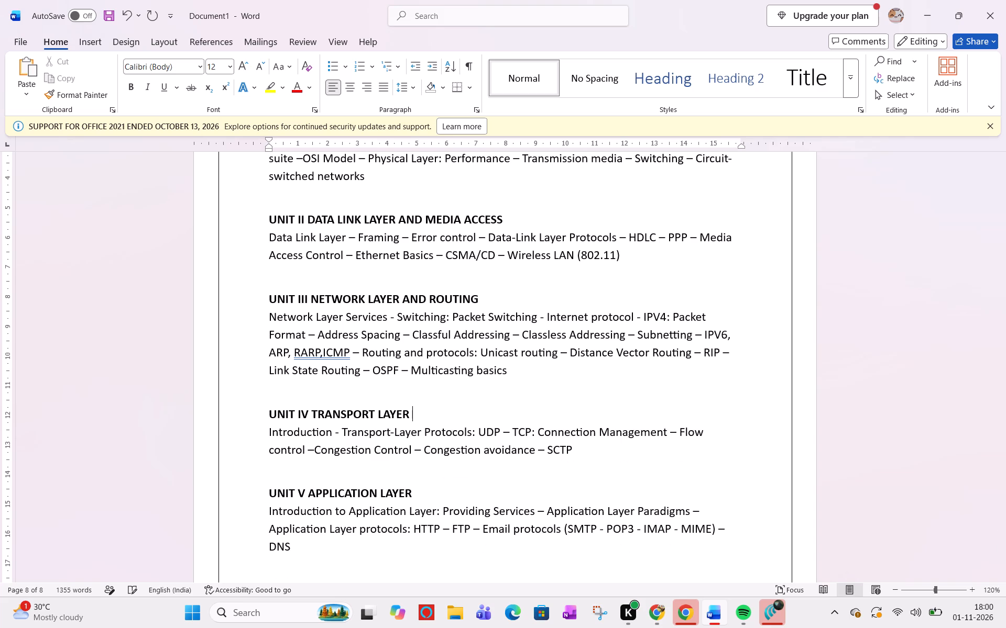
Set the font size of all Computer Networks unit headings and text, from Unit I to Unit V, to 14.
{"action": "scroll", "coordinate": [272, 449], "scroll_direction": "down", "scroll_amount": 2}
{"action": "scroll", "coordinate": [272, 449], "scroll_direction": "up", "scroll_amount": 1}
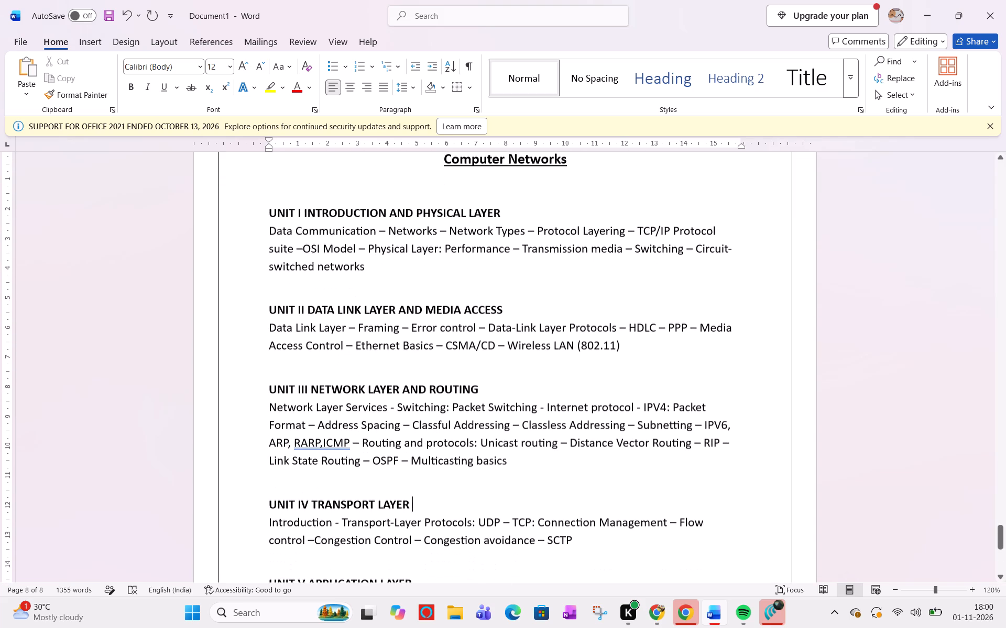
{"action": "scroll", "coordinate": [278, 498], "scroll_direction": "down", "scroll_amount": 2}
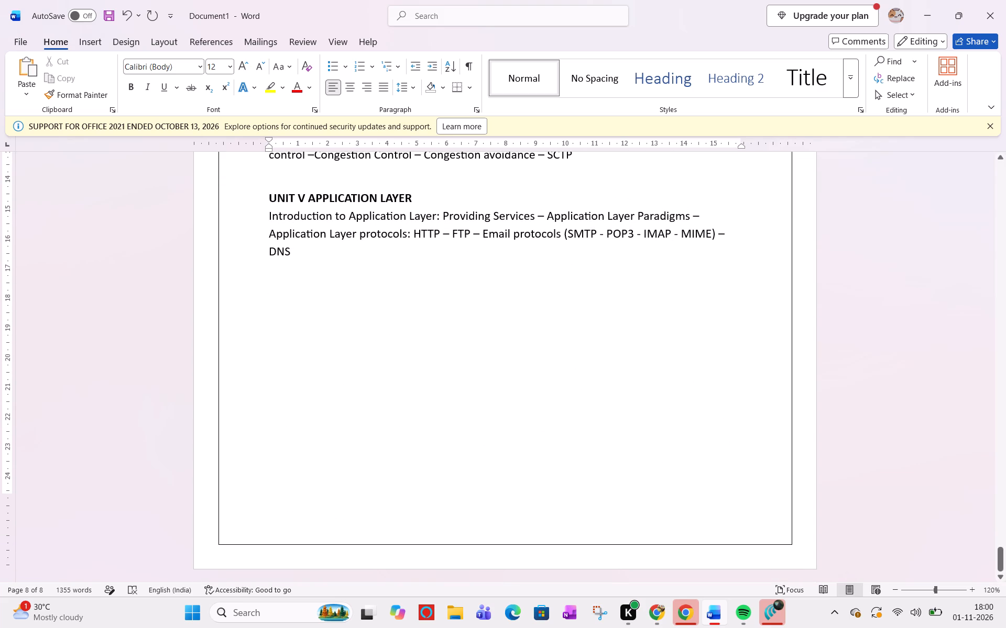
{"action": "left_click", "coordinate": [319, 266]}
{"action": "left_click_drag", "start_coordinate": [304, 254], "coordinate": [234, 92]}
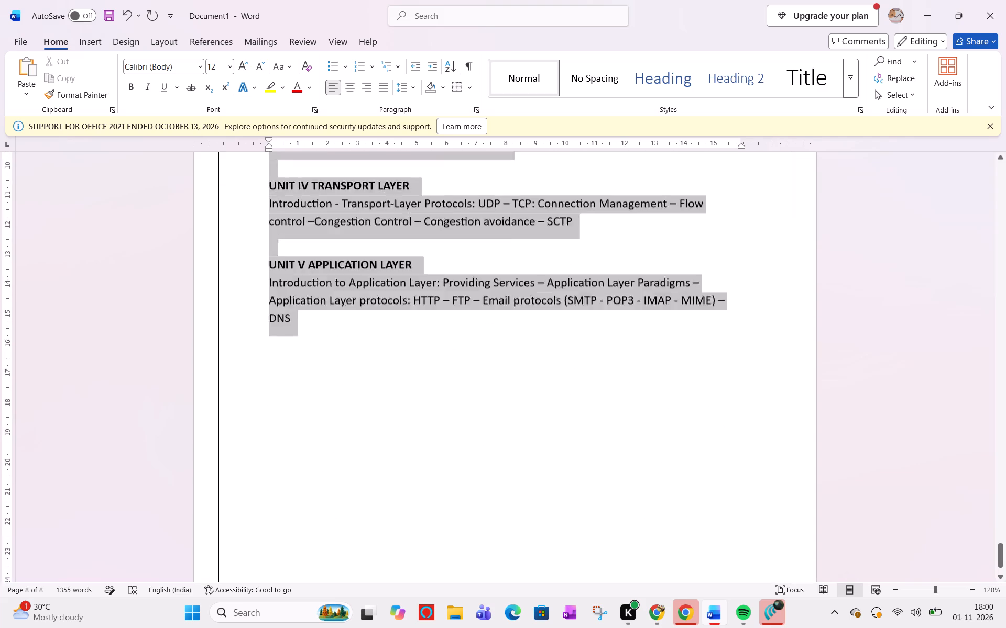
{"action": "left_click_drag", "start_coordinate": [234, 92], "coordinate": [397, 580]}
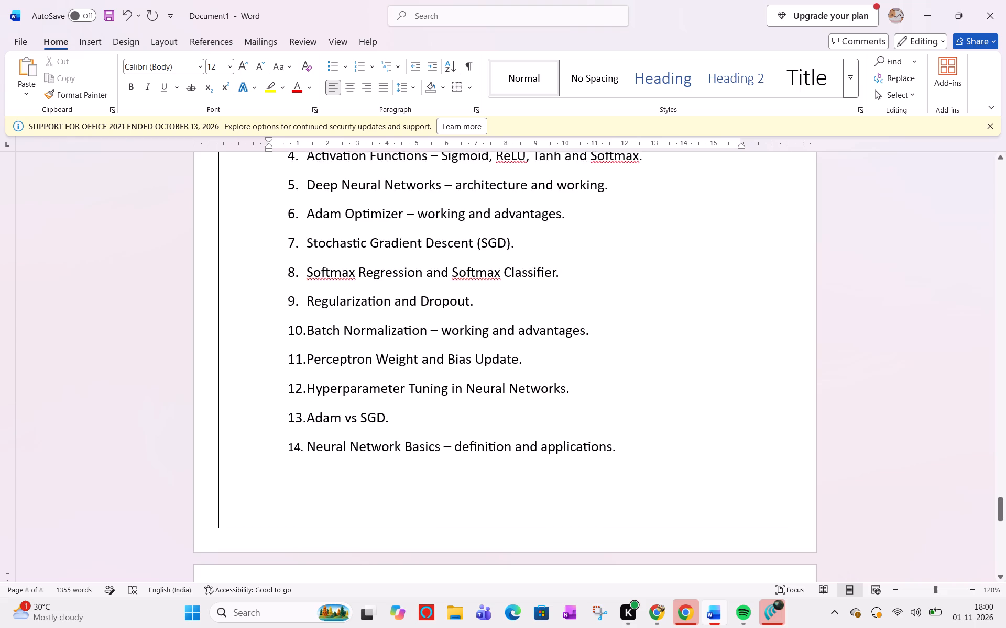
{"action": "left_click_drag", "start_coordinate": [397, 580], "coordinate": [268, 401]}
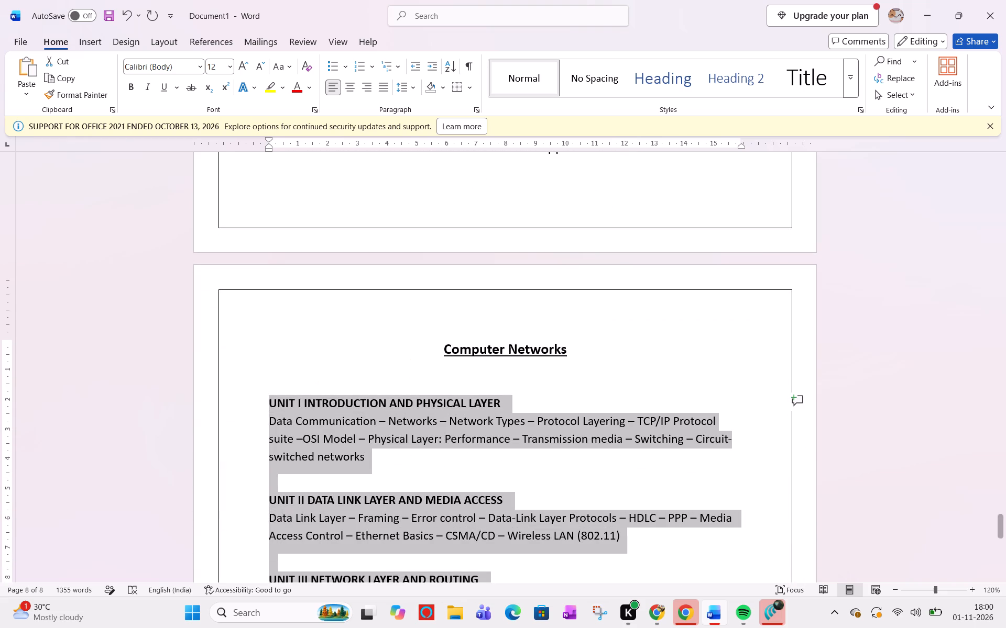
{"action": "left_click", "coordinate": [229, 63]}
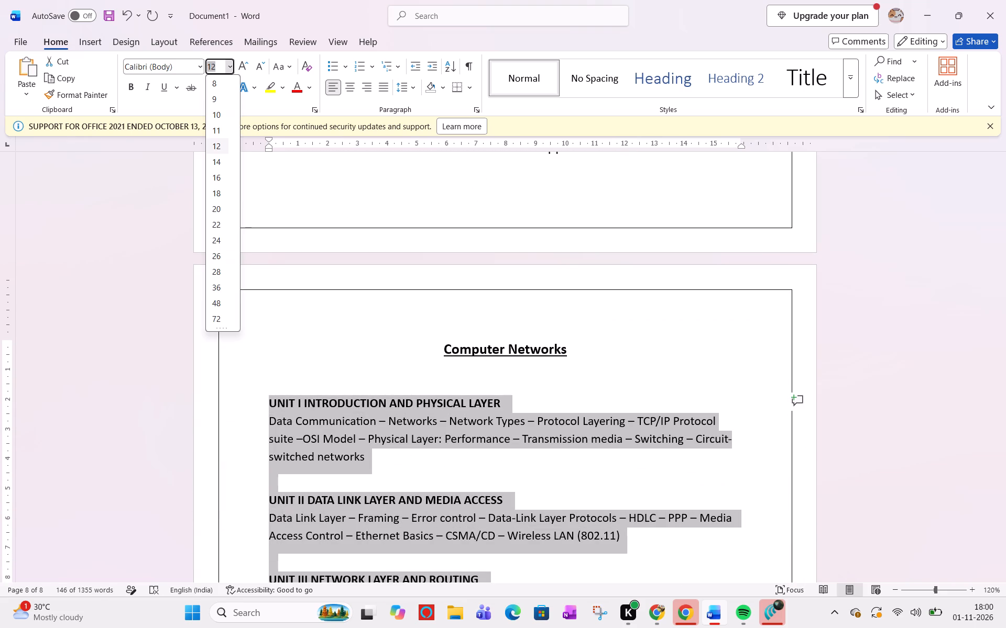
{"action": "left_click", "coordinate": [224, 162]}
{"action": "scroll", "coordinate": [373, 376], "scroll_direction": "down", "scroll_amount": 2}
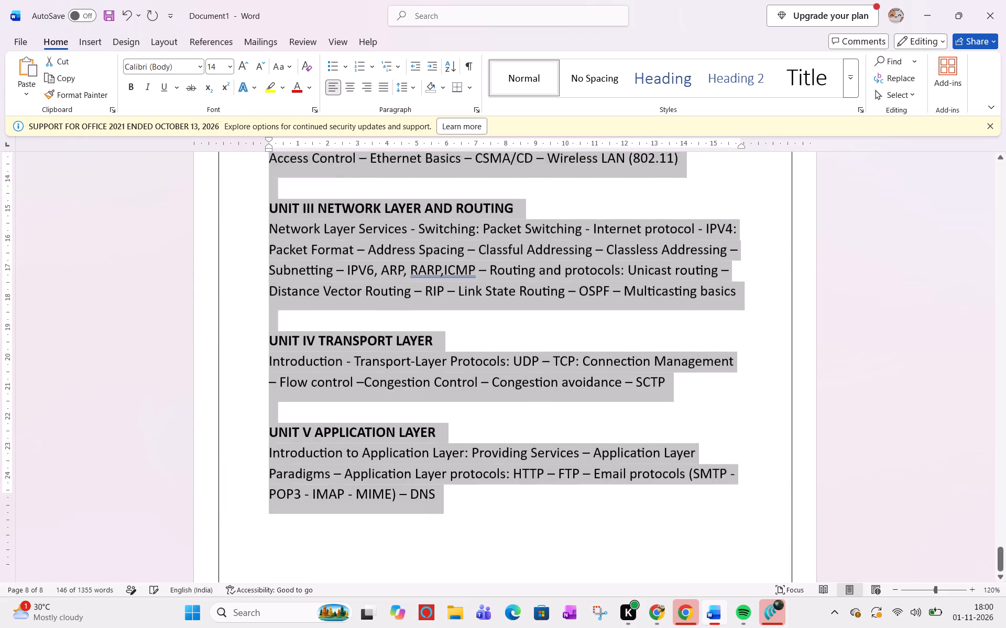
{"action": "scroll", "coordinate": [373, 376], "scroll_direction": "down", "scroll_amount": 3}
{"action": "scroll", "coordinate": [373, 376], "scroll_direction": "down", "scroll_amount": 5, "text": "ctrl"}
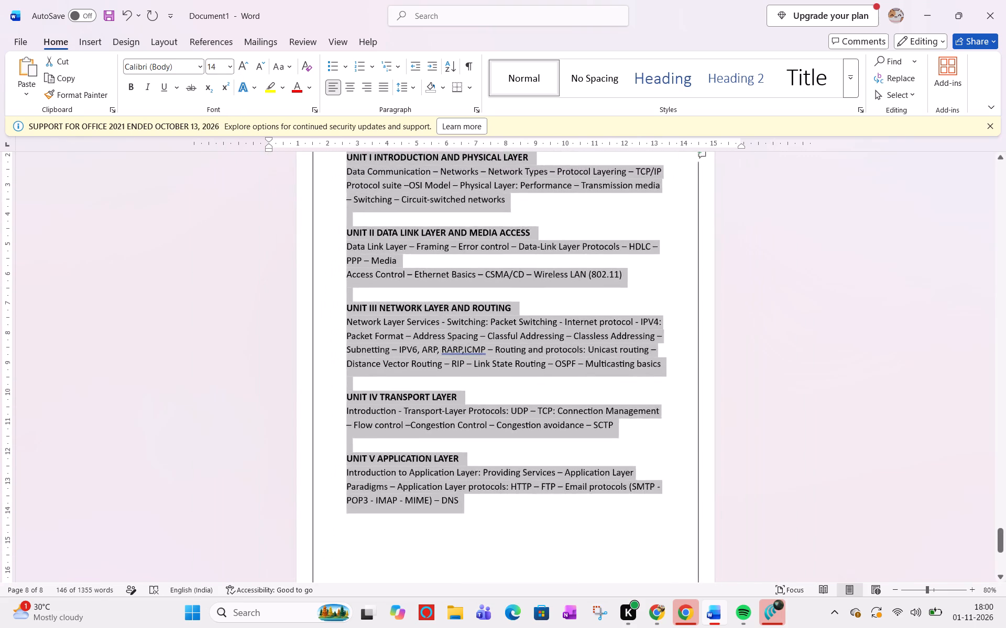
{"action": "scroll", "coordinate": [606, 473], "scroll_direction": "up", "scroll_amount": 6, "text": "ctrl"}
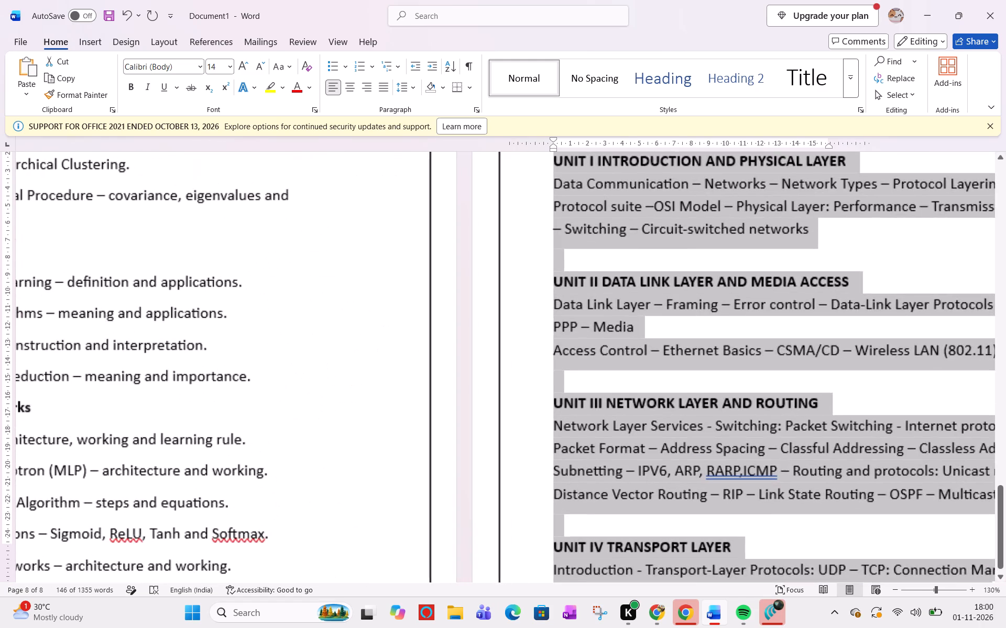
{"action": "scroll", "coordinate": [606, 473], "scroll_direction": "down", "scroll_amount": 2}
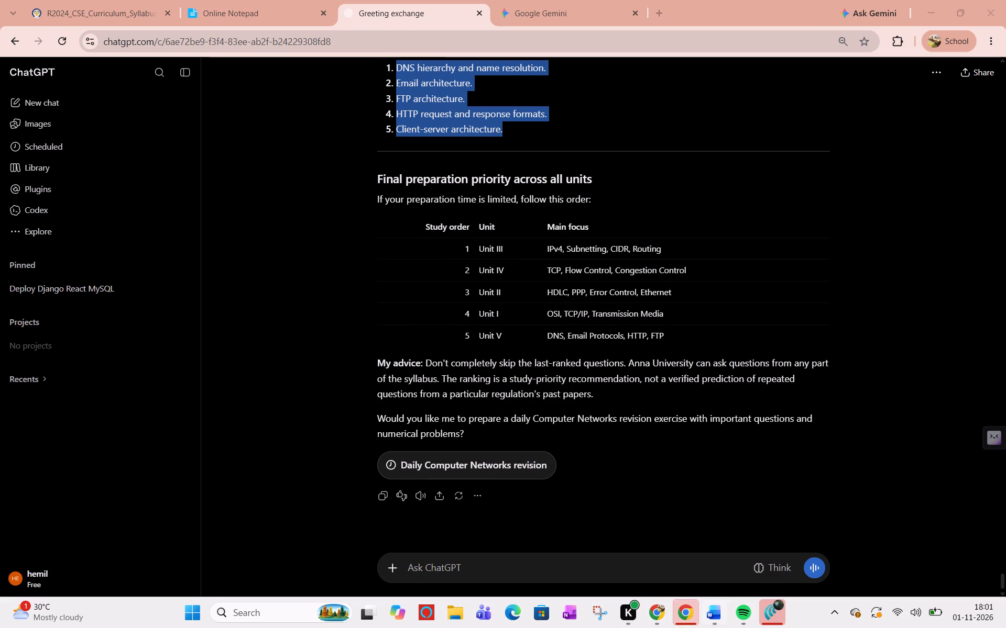
Switch to the Word document, add six line breaks after the Unit V syllabus text and paste the copied questions there.
{"action": "left_click", "coordinate": [712, 556]}
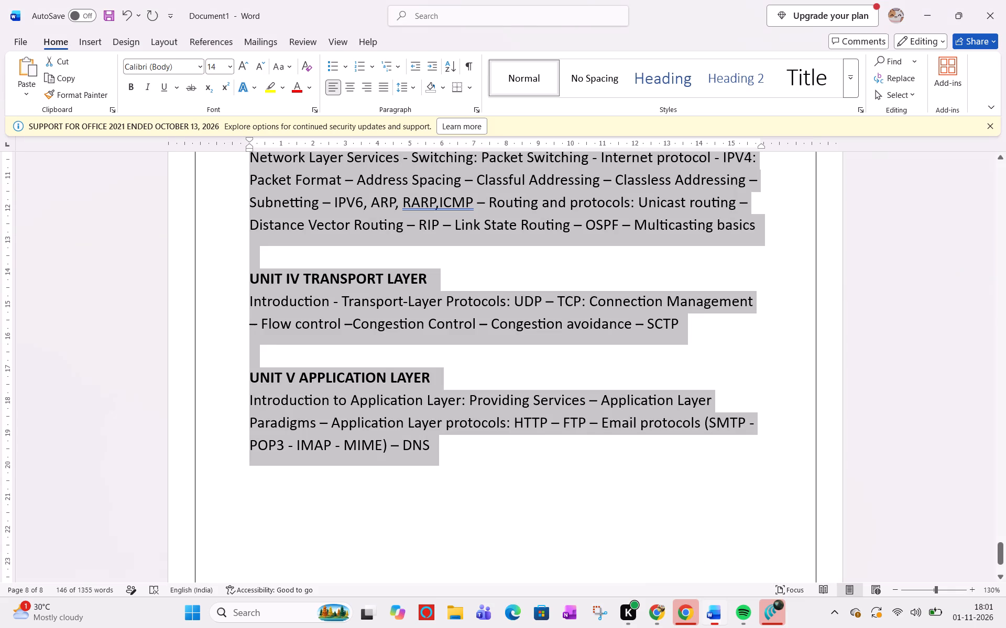
{"action": "left_click", "coordinate": [540, 480]}
{"action": "scroll", "coordinate": [540, 480], "scroll_direction": "down", "scroll_amount": 6}
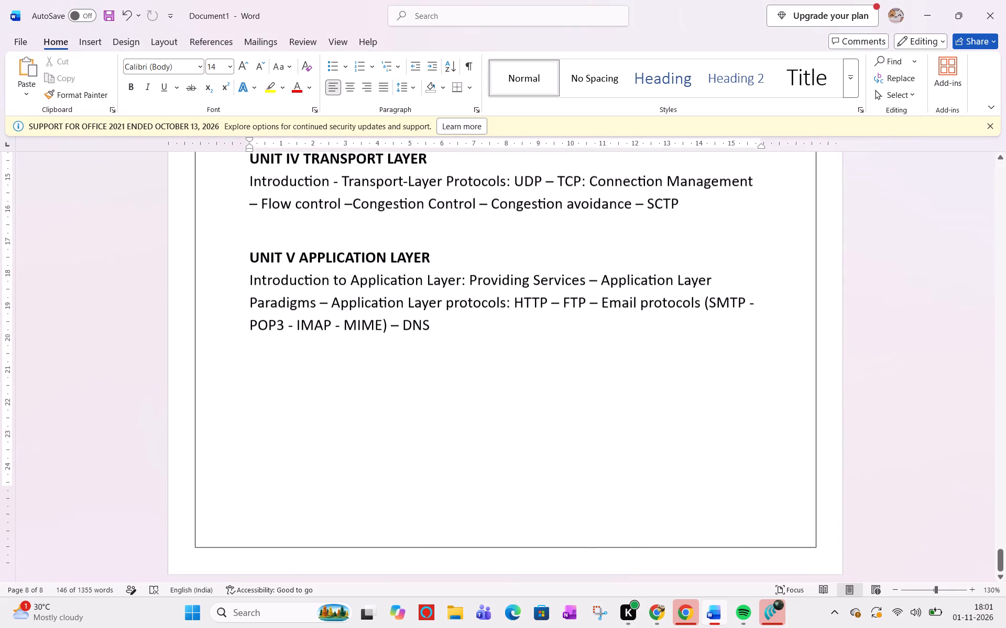
{"action": "scroll", "coordinate": [540, 480], "scroll_direction": "down", "scroll_amount": 1}
{"action": "key", "text": "Return"}
{"action": "key", "text": "Return"}
{"action": "key", "text": "Return"}
{"action": "key", "text": "Return"}
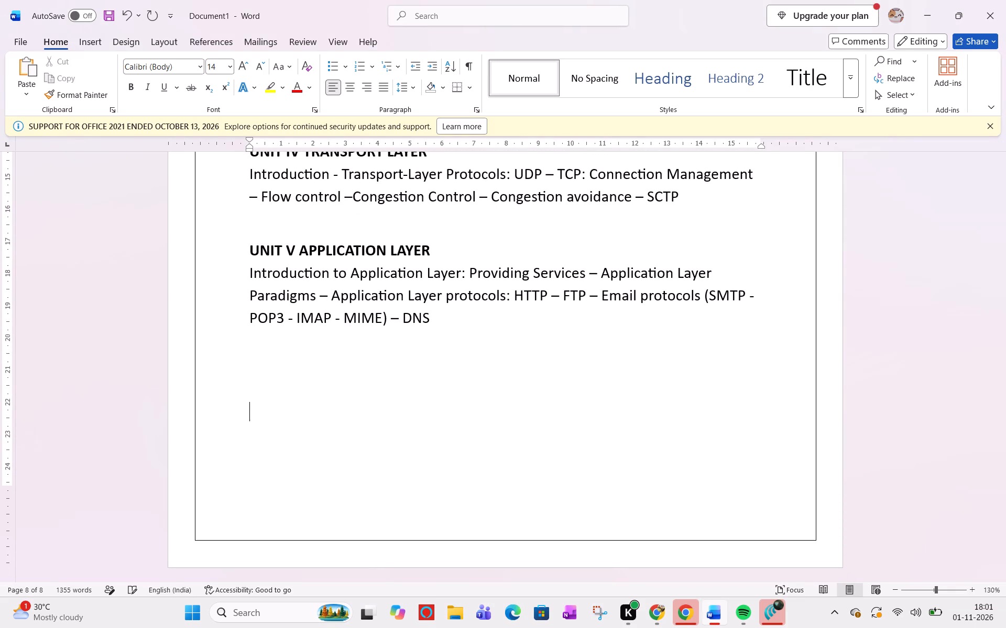
{"action": "key", "text": "Return"}
{"action": "key", "text": "Return"}
{"action": "key", "text": "ctrl+v"}
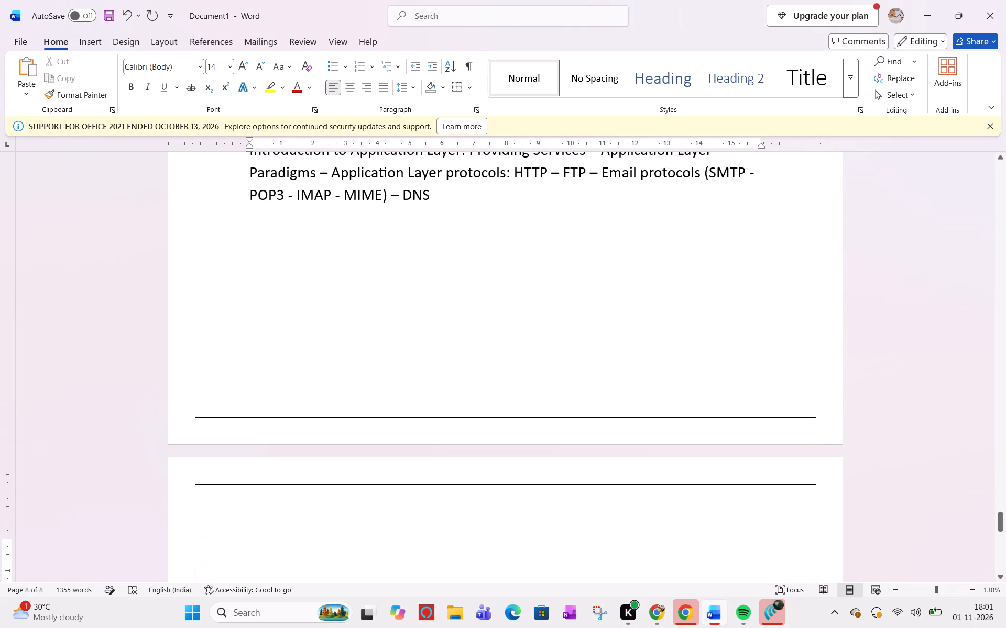
Delete the "Rank" and "Important question" header cells from the pasted Unit I table, shifting cells left.
{"action": "scroll", "coordinate": [540, 480], "scroll_direction": "down", "scroll_amount": 1}
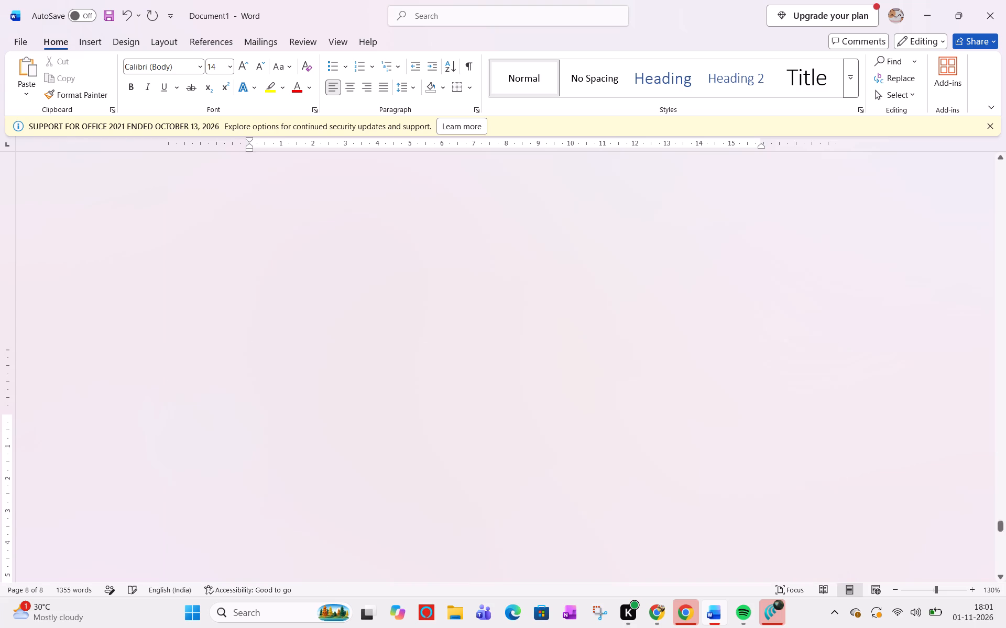
{"action": "scroll", "coordinate": [540, 480], "scroll_direction": "down", "scroll_amount": 1}
{"action": "scroll", "coordinate": [514, 506], "scroll_direction": "up", "scroll_amount": 3}
{"action": "scroll", "coordinate": [514, 506], "scroll_direction": "down", "scroll_amount": 1, "text": "ctrl"}
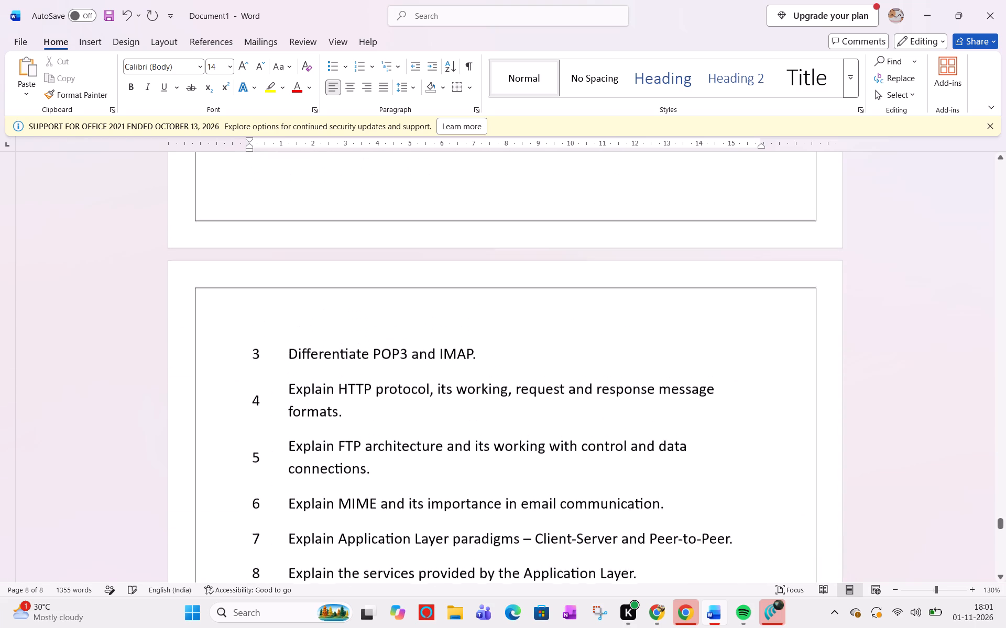
{"action": "scroll", "coordinate": [514, 506], "scroll_direction": "up", "scroll_amount": 9}
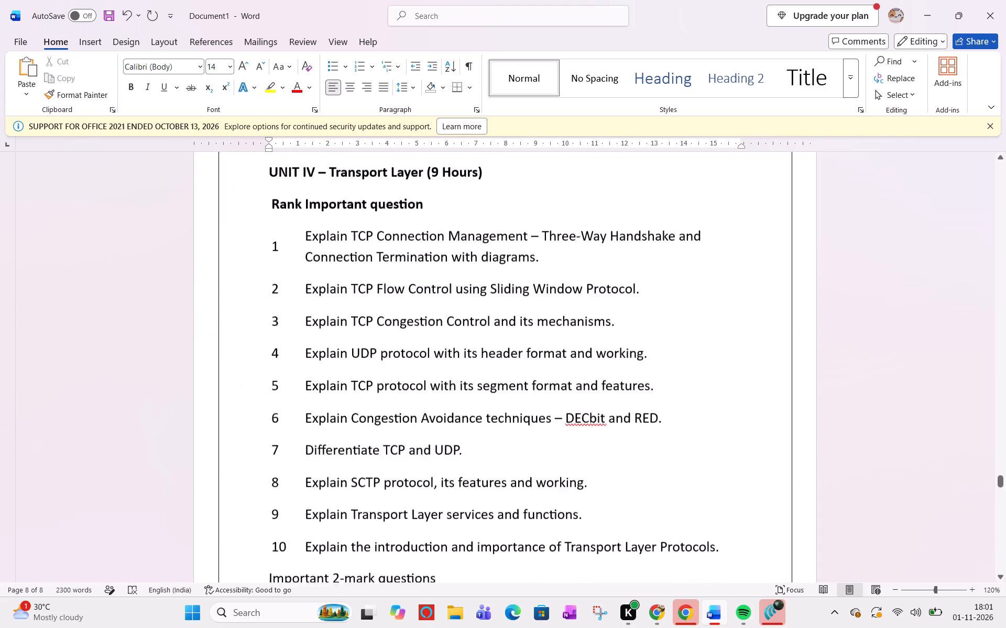
{"action": "scroll", "coordinate": [514, 506], "scroll_direction": "up", "scroll_amount": 5}
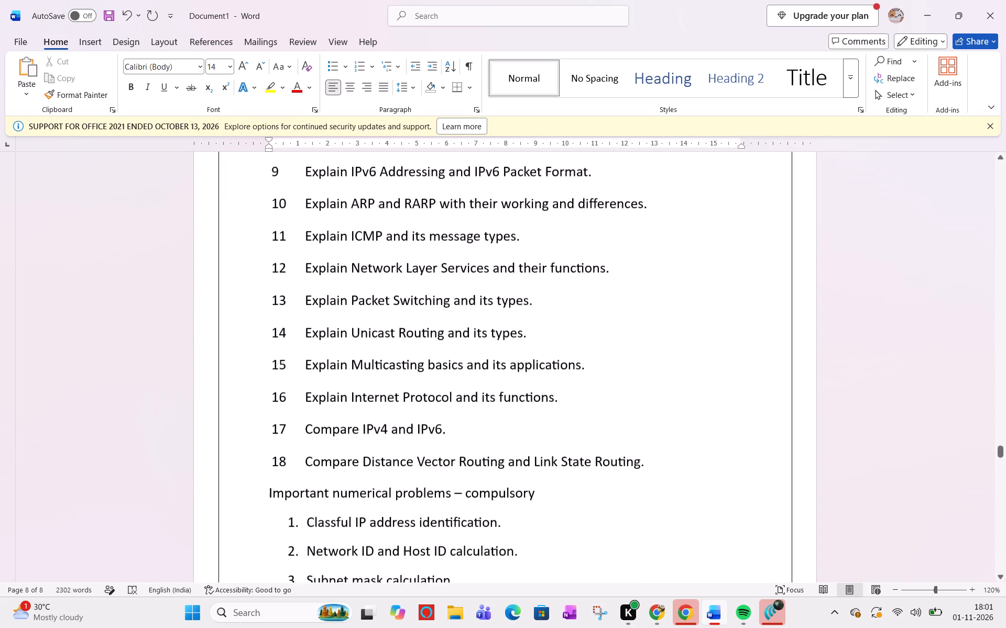
{"action": "scroll", "coordinate": [514, 506], "scroll_direction": "up", "scroll_amount": 8}
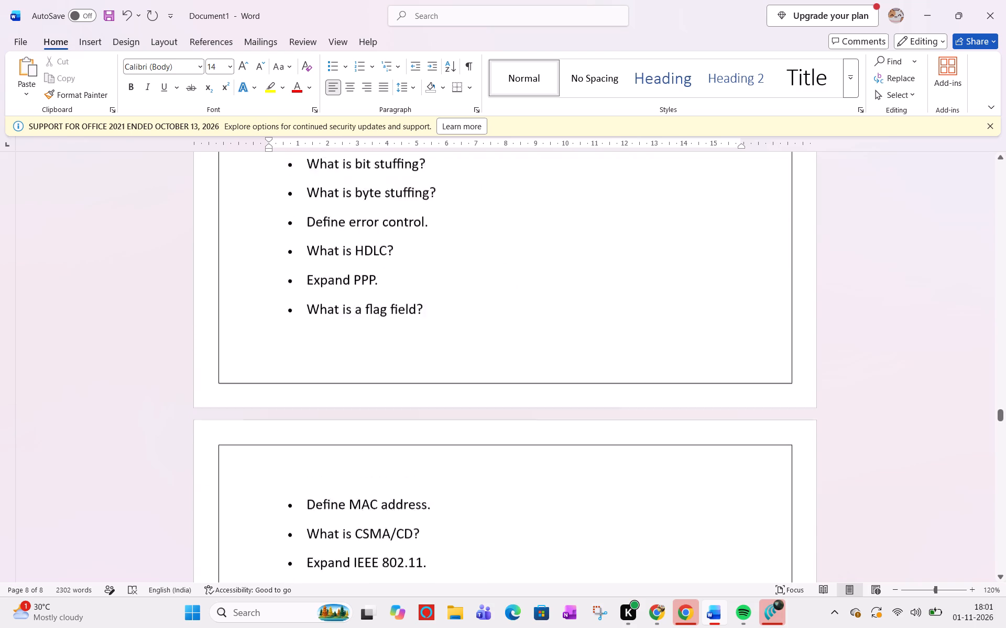
{"action": "scroll", "coordinate": [514, 506], "scroll_direction": "up", "scroll_amount": 7}
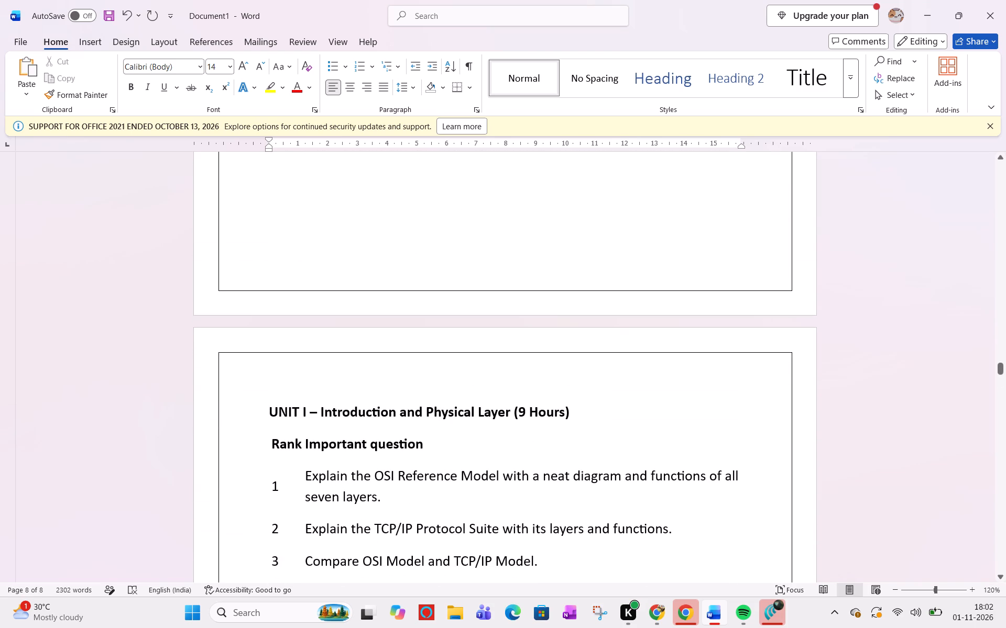
{"action": "left_click_drag", "start_coordinate": [431, 444], "coordinate": [277, 447]}
{"action": "key", "text": "BackSpace"}
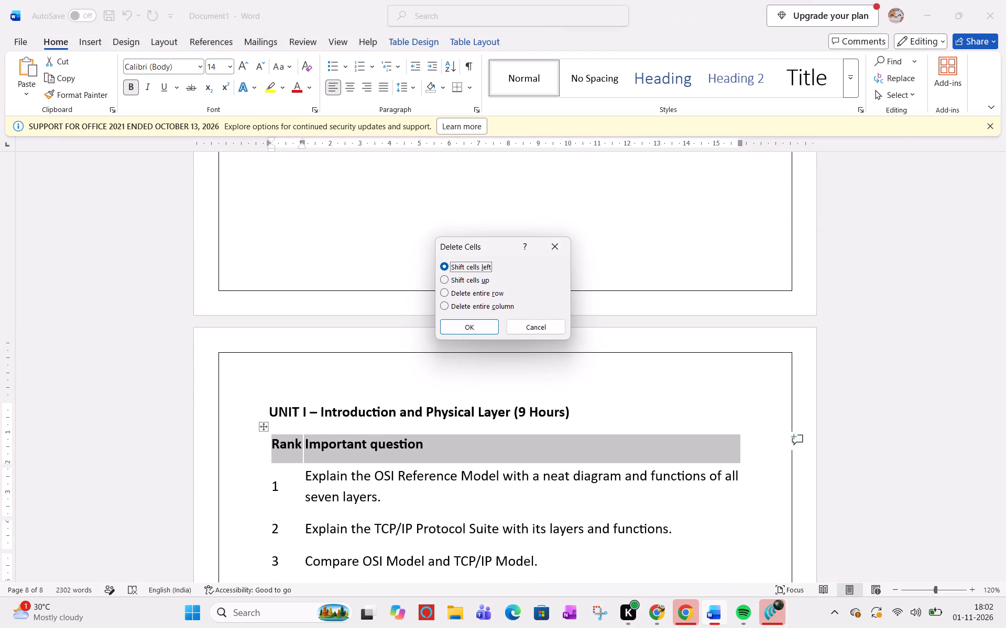
{"action": "left_click", "coordinate": [465, 330]}
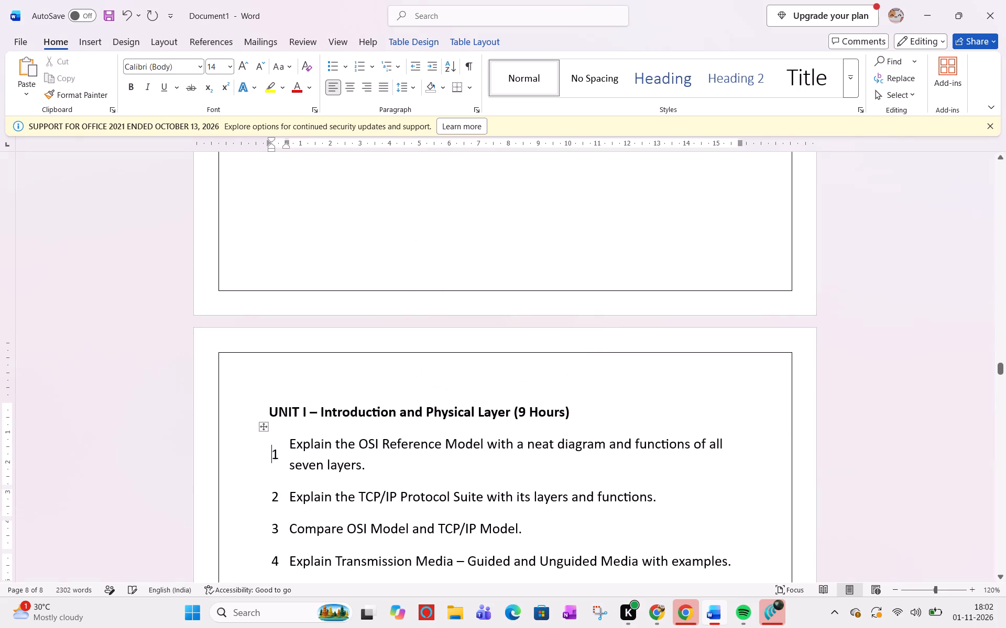
Remove "(9 Hours)" from the pasted "UNIT I – Introduction and Physical Layer" heading.
{"action": "scroll", "coordinate": [478, 410], "scroll_direction": "down", "scroll_amount": 1}
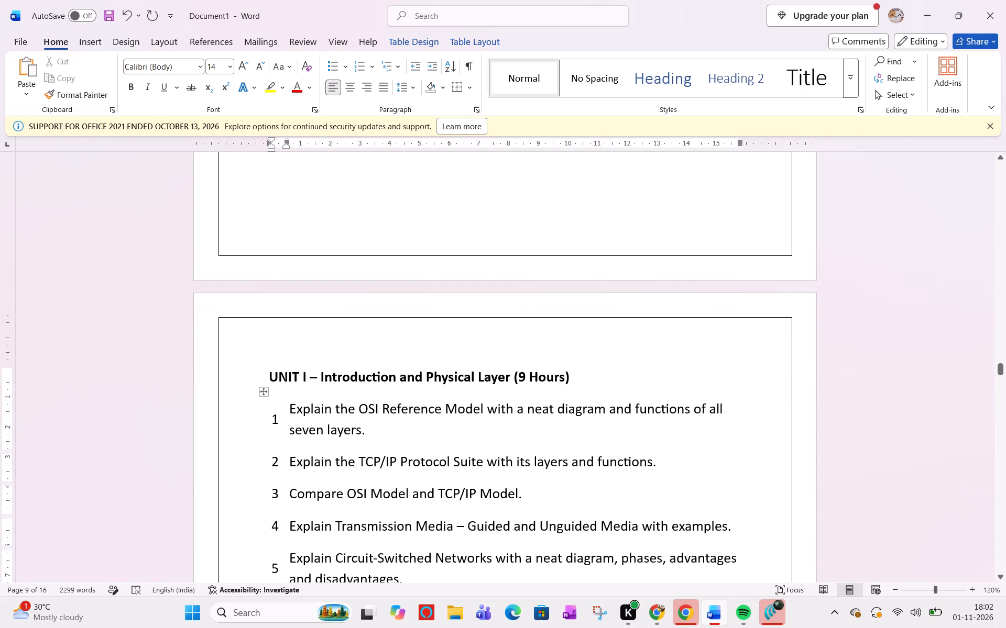
{"action": "left_click_drag", "start_coordinate": [576, 374], "coordinate": [517, 379]}
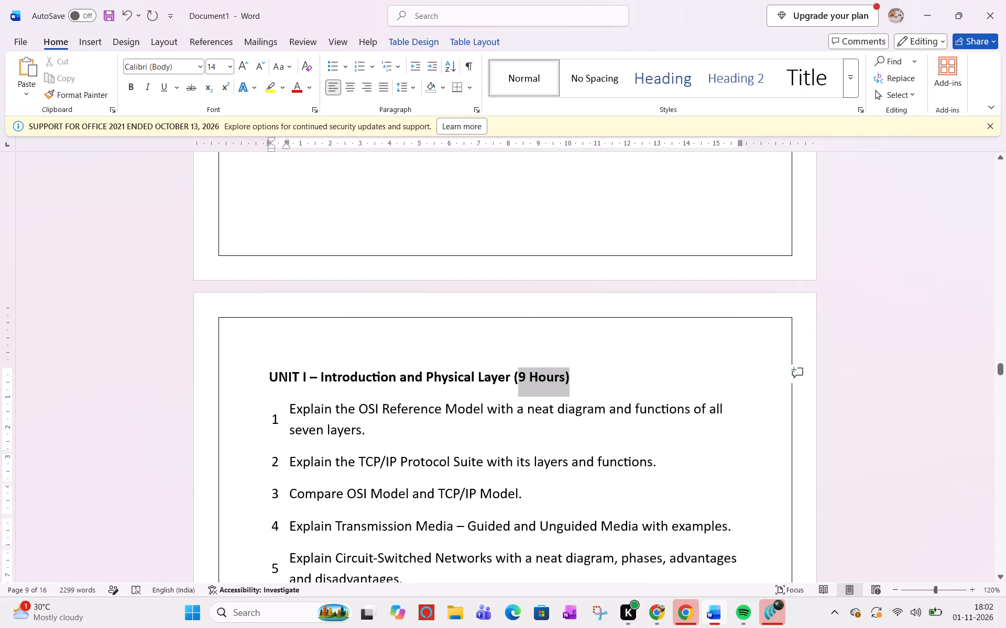
{"action": "left_click_drag", "start_coordinate": [517, 379], "coordinate": [515, 379]}
{"action": "key", "text": "BackSpace"}
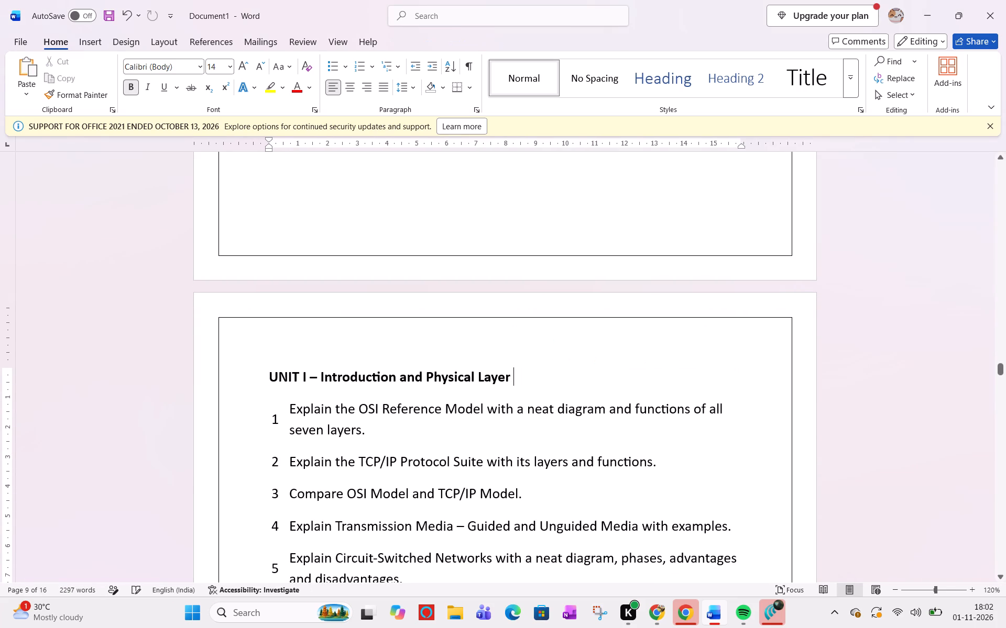
Delete the Unit II 2-mark section from the "Important 2-mark questions" line through "What is CSMA/CD?".
{"action": "scroll", "coordinate": [515, 379], "scroll_direction": "down", "scroll_amount": 3}
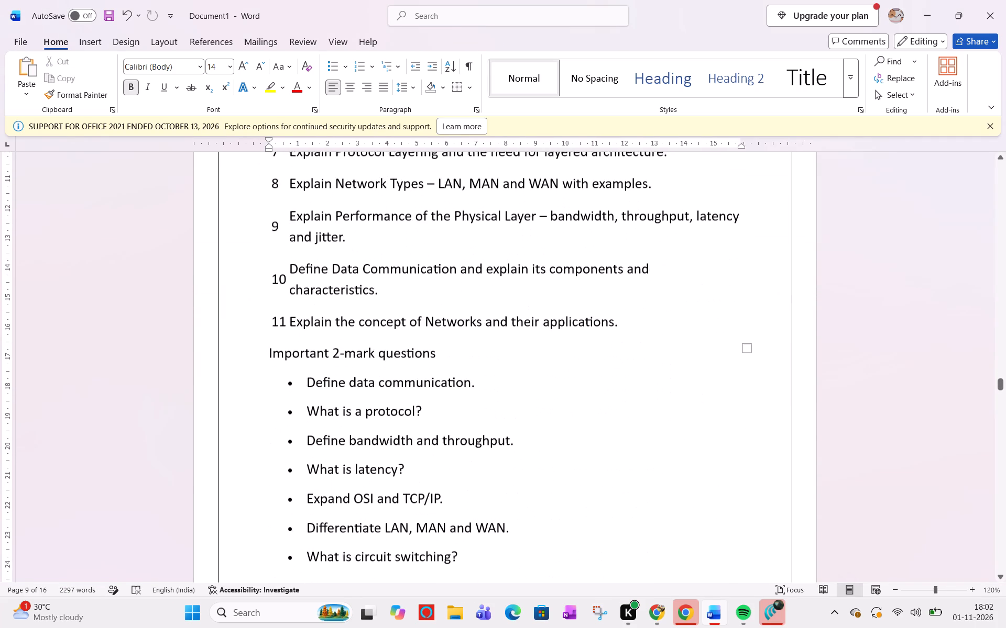
{"action": "scroll", "coordinate": [515, 379], "scroll_direction": "down", "scroll_amount": 3}
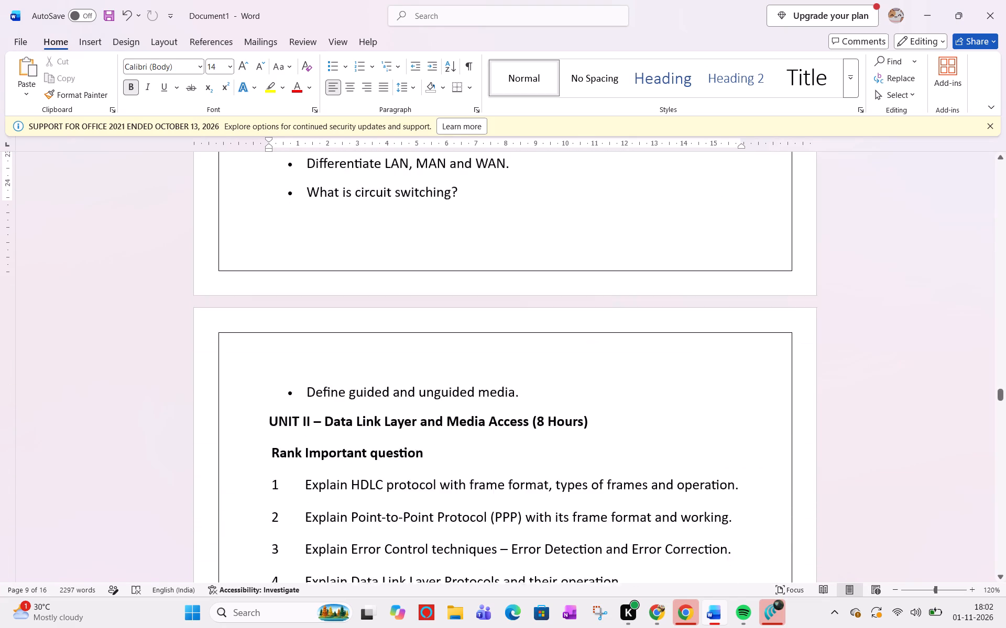
{"action": "scroll", "coordinate": [515, 379], "scroll_direction": "down", "scroll_amount": 3}
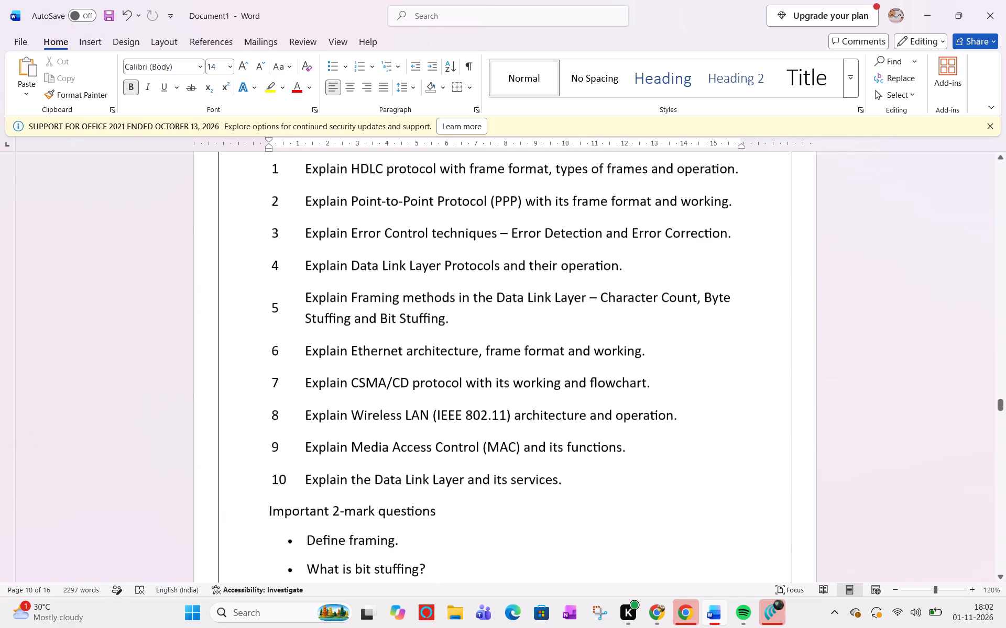
{"action": "scroll", "coordinate": [515, 379], "scroll_direction": "down", "scroll_amount": 4}
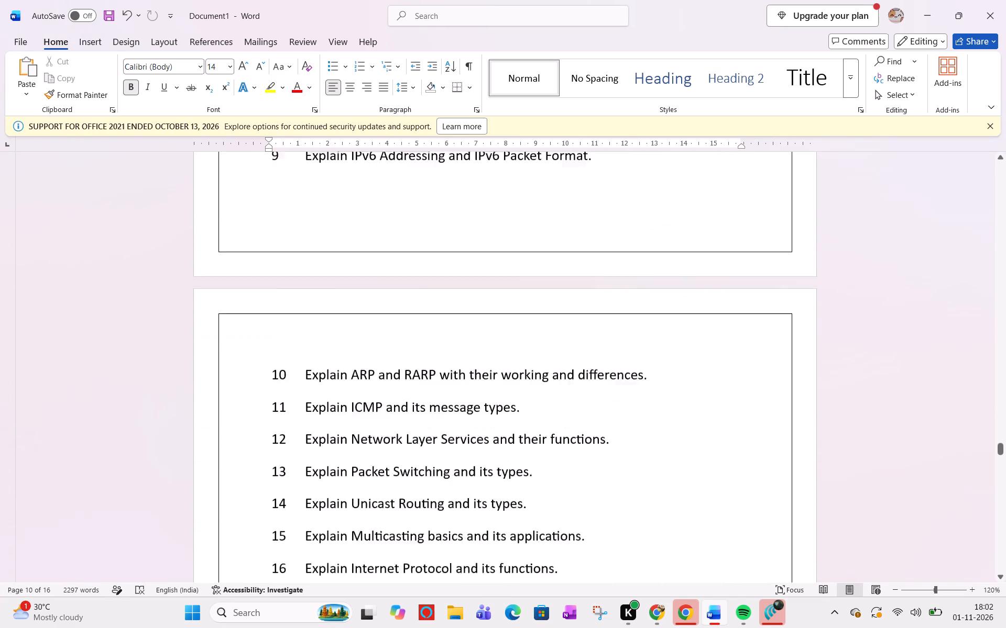
{"action": "scroll", "coordinate": [515, 379], "scroll_direction": "down", "scroll_amount": 2}
{"action": "scroll", "coordinate": [515, 379], "scroll_direction": "up", "scroll_amount": 6}
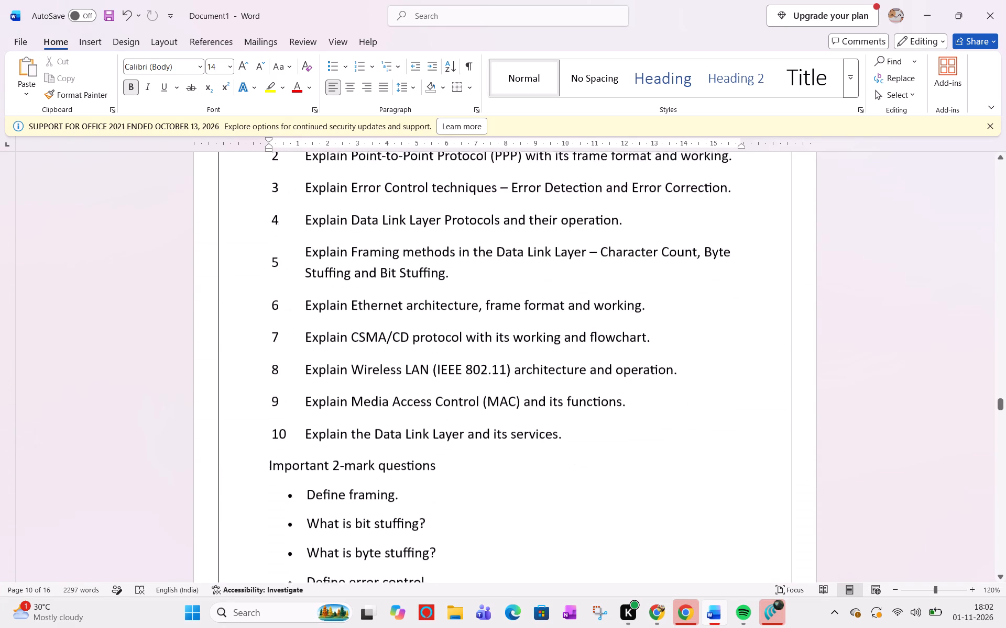
{"action": "scroll", "coordinate": [515, 379], "scroll_direction": "down", "scroll_amount": 1}
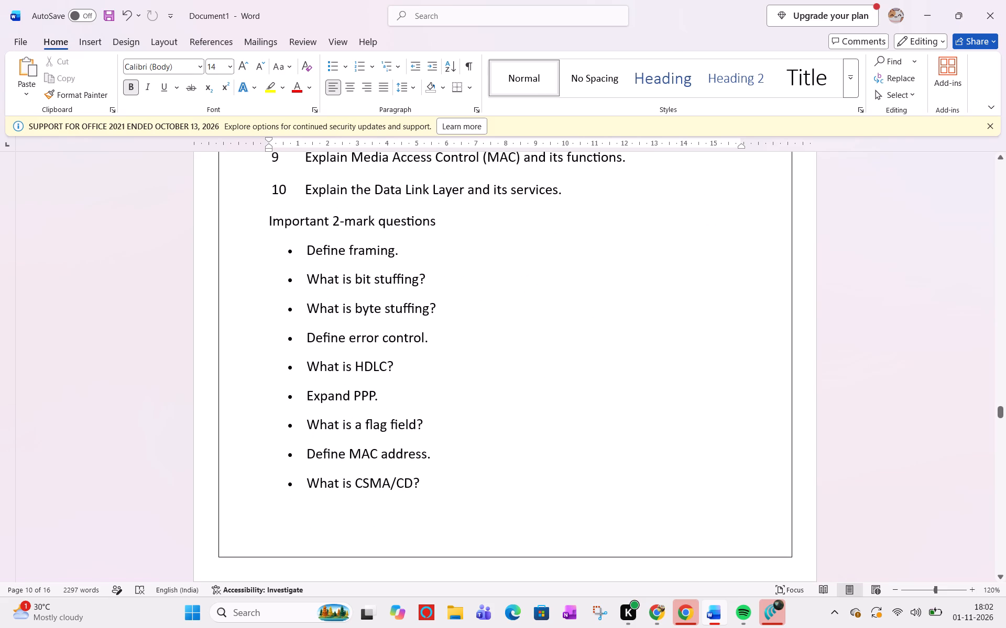
{"action": "left_click_drag", "start_coordinate": [453, 485], "coordinate": [247, 228]}
{"action": "key", "text": "BackSpace"}
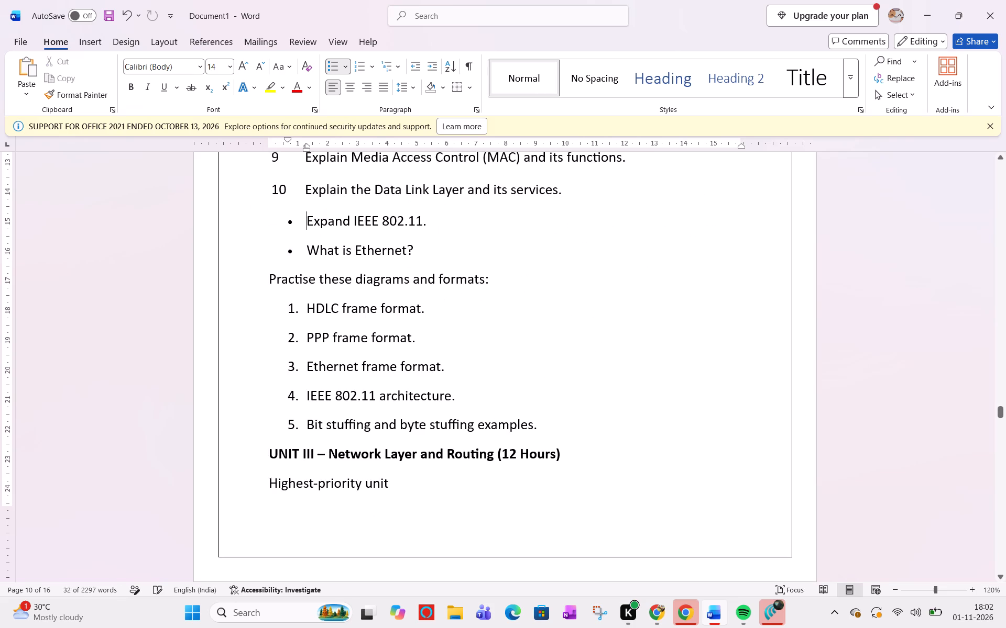
{"action": "key", "text": "ctrl+z"}
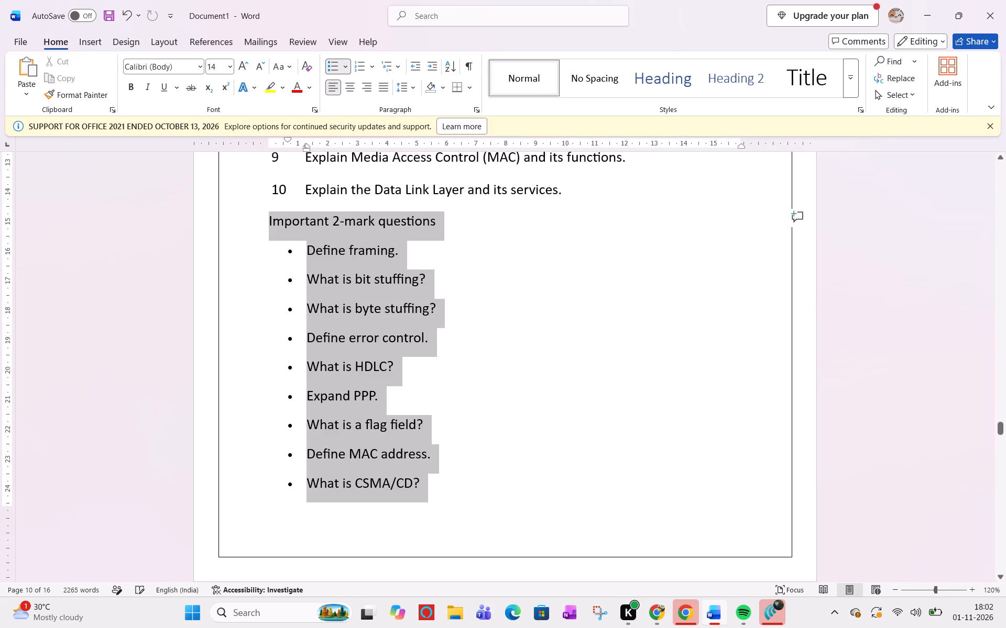
{"action": "scroll", "coordinate": [247, 228], "scroll_direction": "down", "scroll_amount": 2}
{"action": "key", "text": "BackSpace"}
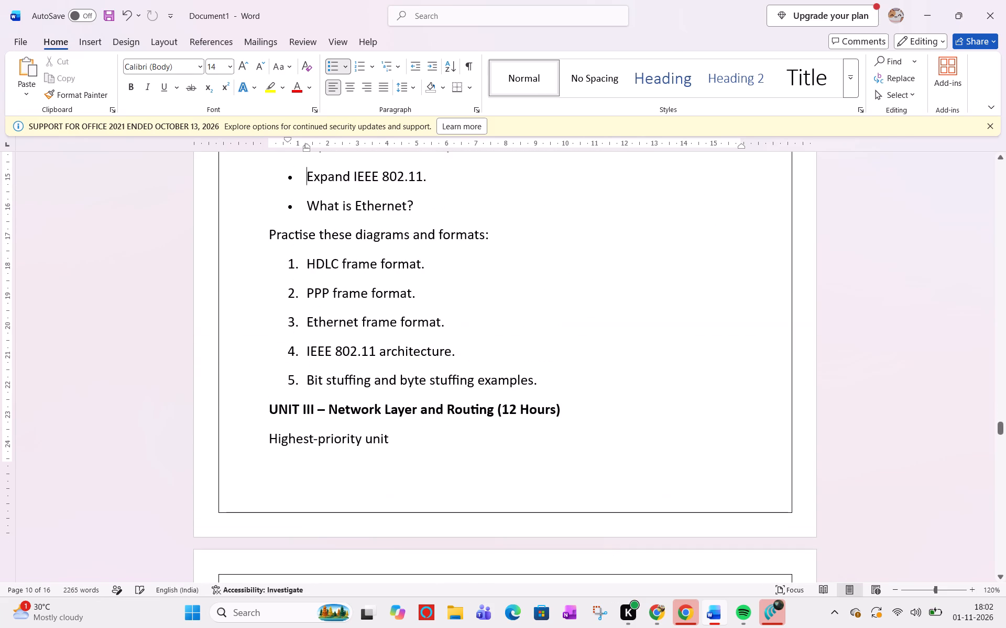
{"action": "scroll", "coordinate": [474, 311], "scroll_direction": "up", "scroll_amount": 1}
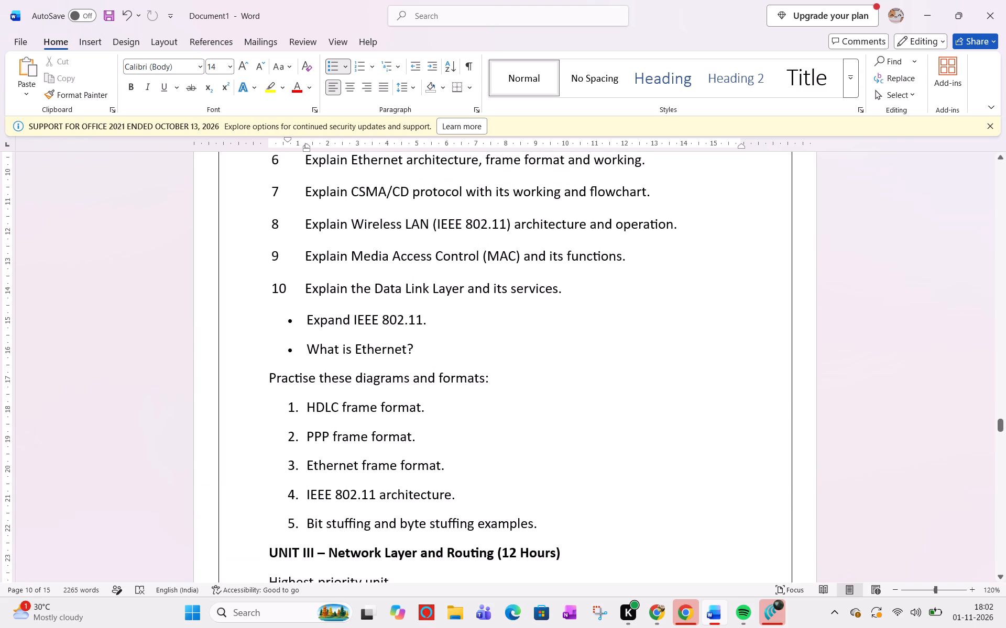
Delete the leftover Unit II bullets and practice list from "Expand IEEE 802.11." through "Bit stuffing and byte stuffing examples.".
{"action": "left_click_drag", "start_coordinate": [548, 524], "coordinate": [244, 327]}
{"action": "key", "text": "BackSpace"}
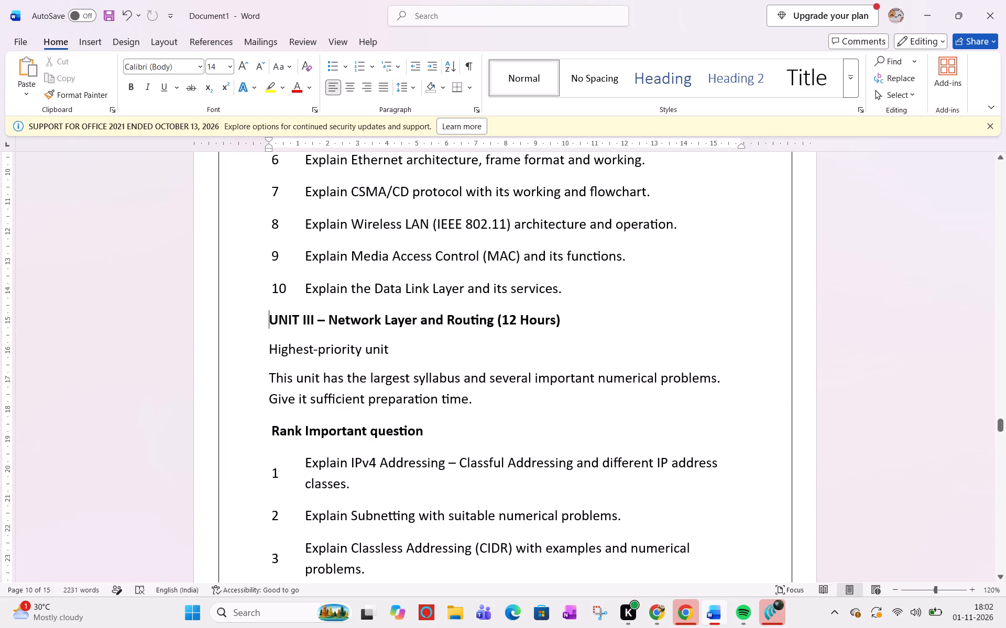
Delete the Unit I 2-mark section from the "Important 2-mark questions" line through "Define guided and unguided media.".
{"action": "scroll", "coordinate": [401, 350], "scroll_direction": "up", "scroll_amount": 3}
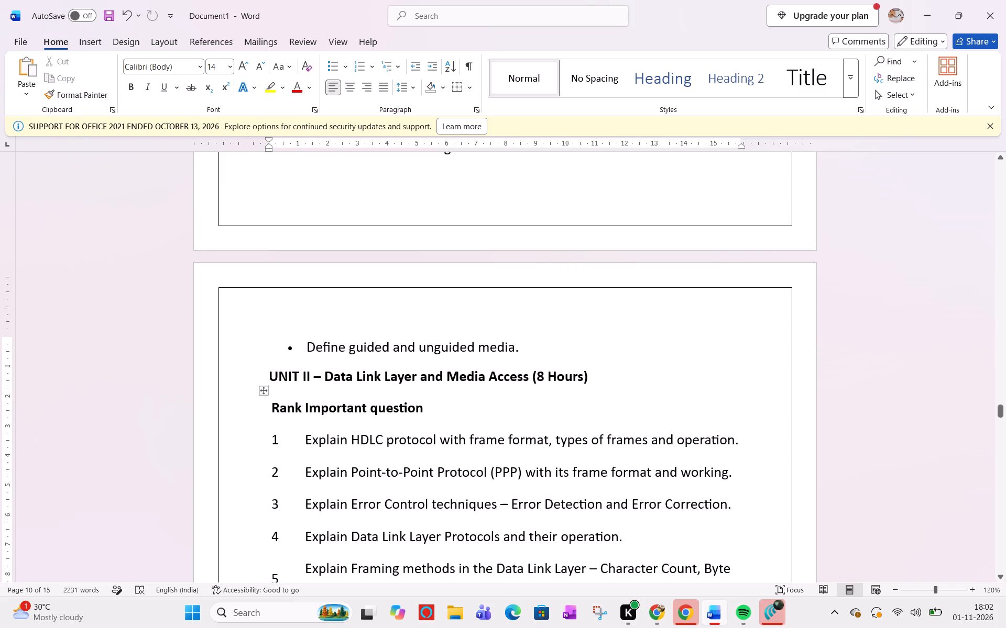
{"action": "scroll", "coordinate": [401, 350], "scroll_direction": "up", "scroll_amount": 2}
{"action": "scroll", "coordinate": [401, 350], "scroll_direction": "down", "scroll_amount": 1}
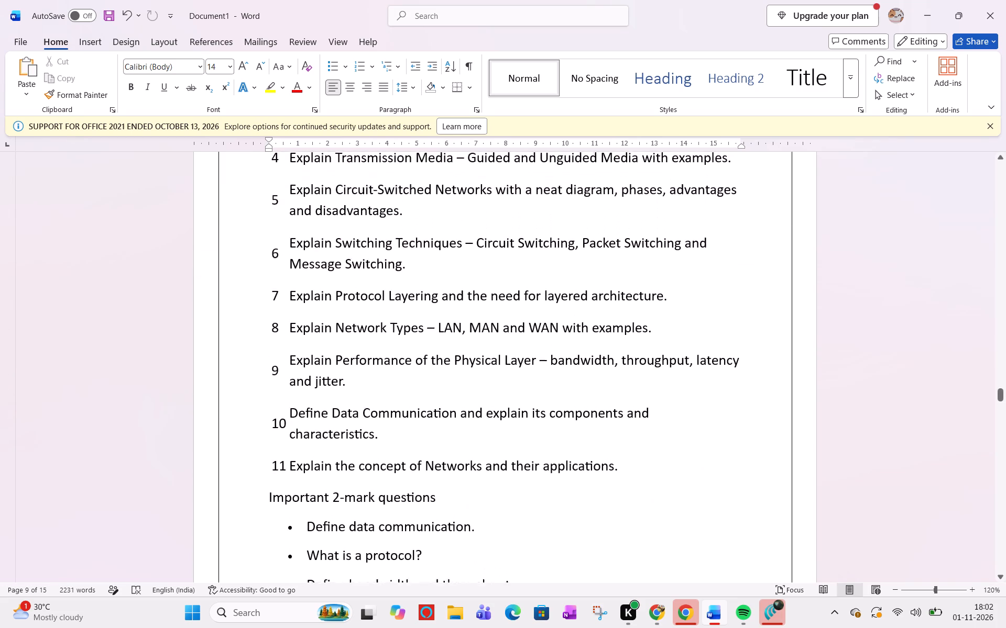
{"action": "scroll", "coordinate": [401, 350], "scroll_direction": "down", "scroll_amount": 1}
{"action": "left_click_drag", "start_coordinate": [476, 438], "coordinate": [290, 268]}
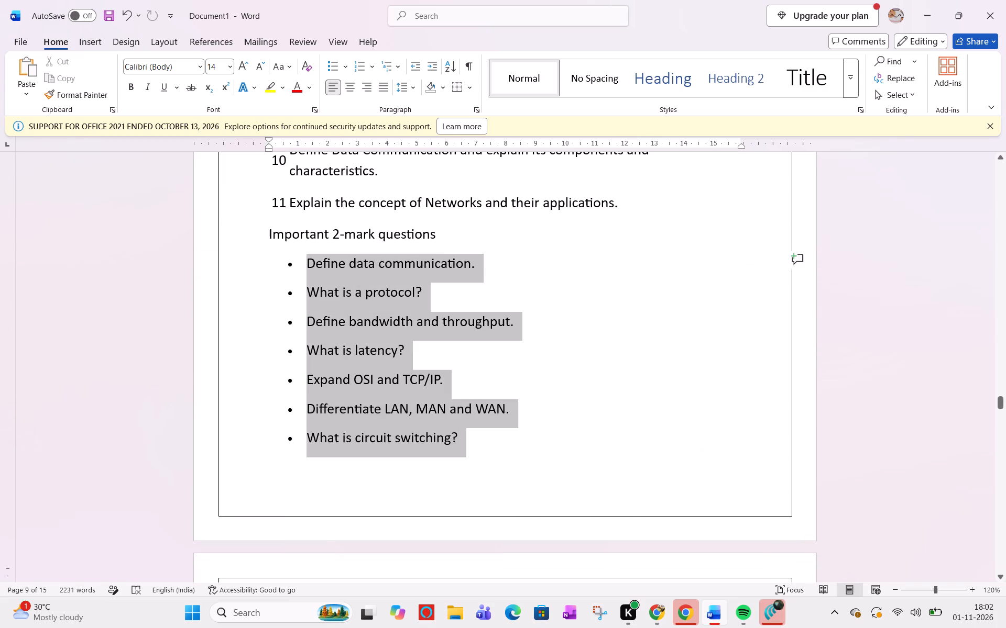
{"action": "left_click_drag", "start_coordinate": [290, 268], "coordinate": [258, 244]}
{"action": "key", "text": "BackSpace"}
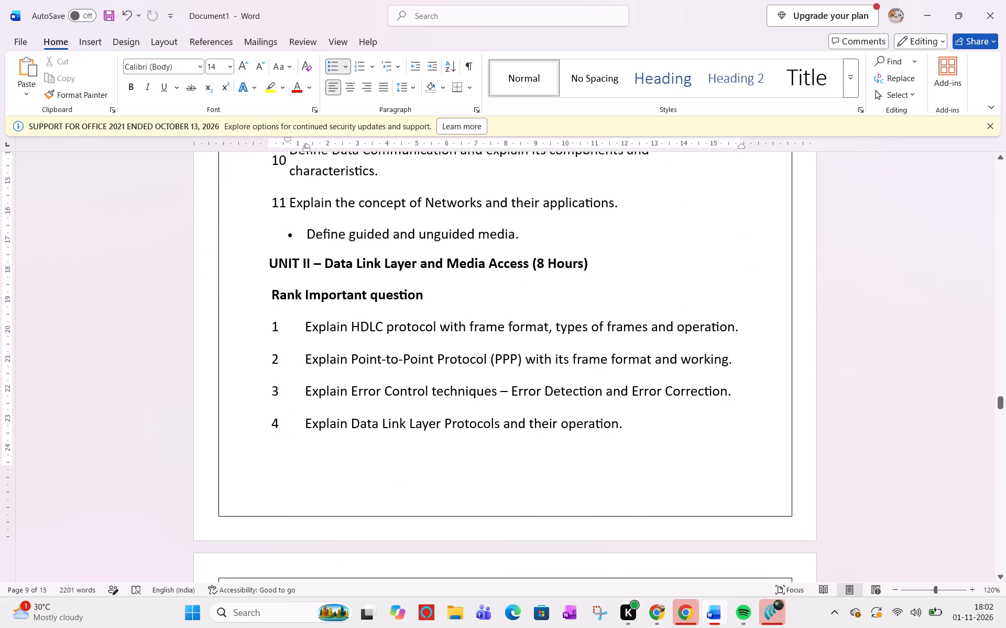
{"action": "left_click_drag", "start_coordinate": [532, 237], "coordinate": [305, 215]}
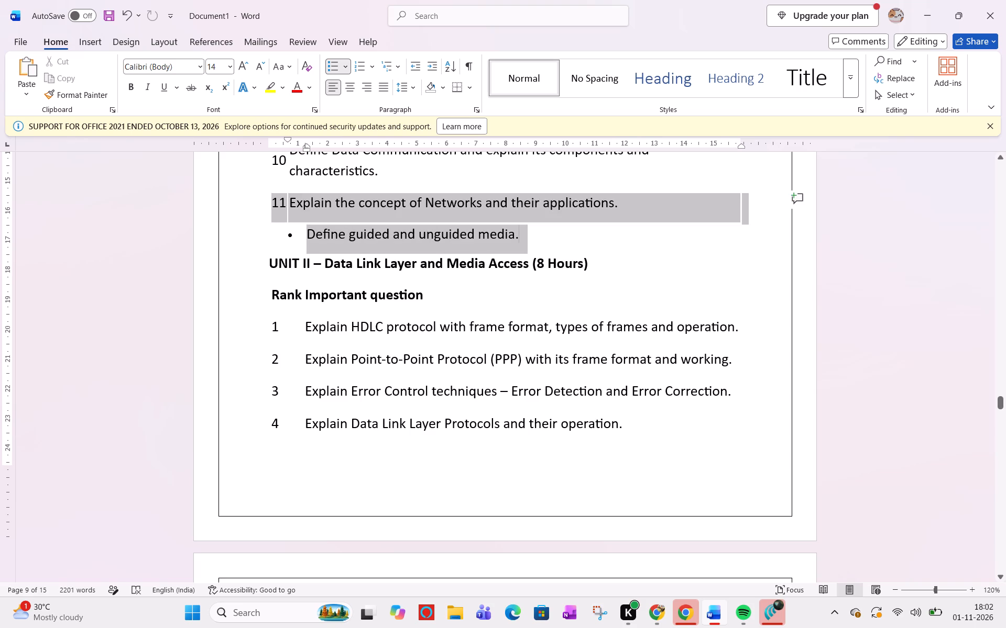
{"action": "left_click_drag", "start_coordinate": [305, 215], "coordinate": [251, 230]}
{"action": "key", "text": "BackSpace"}
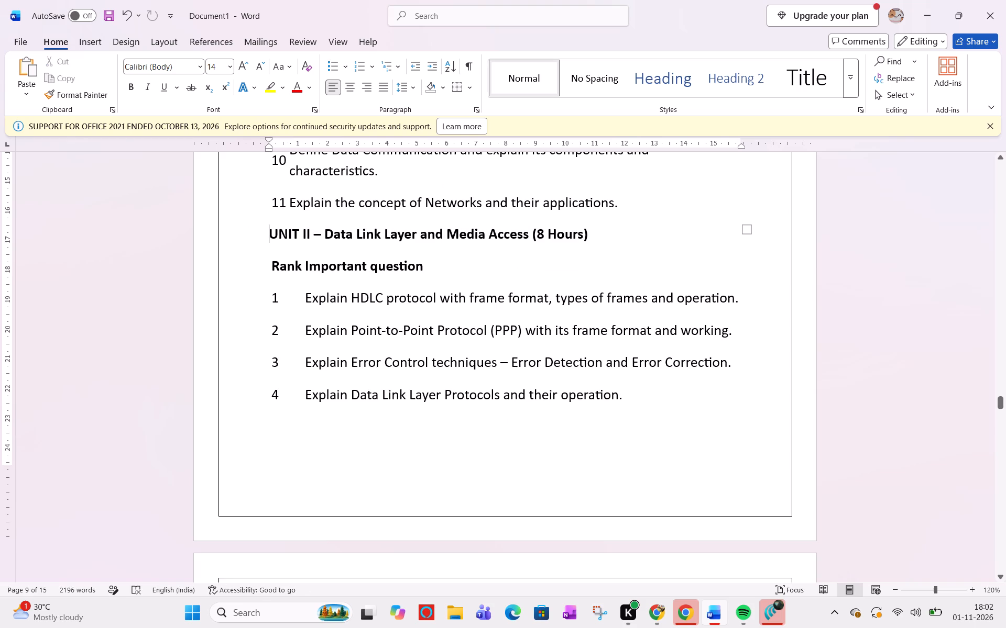
Remove "(8 Hours)" from the "UNIT II – Data Link Layer and Media Access" heading.
{"action": "left_click_drag", "start_coordinate": [598, 227], "coordinate": [526, 239]}
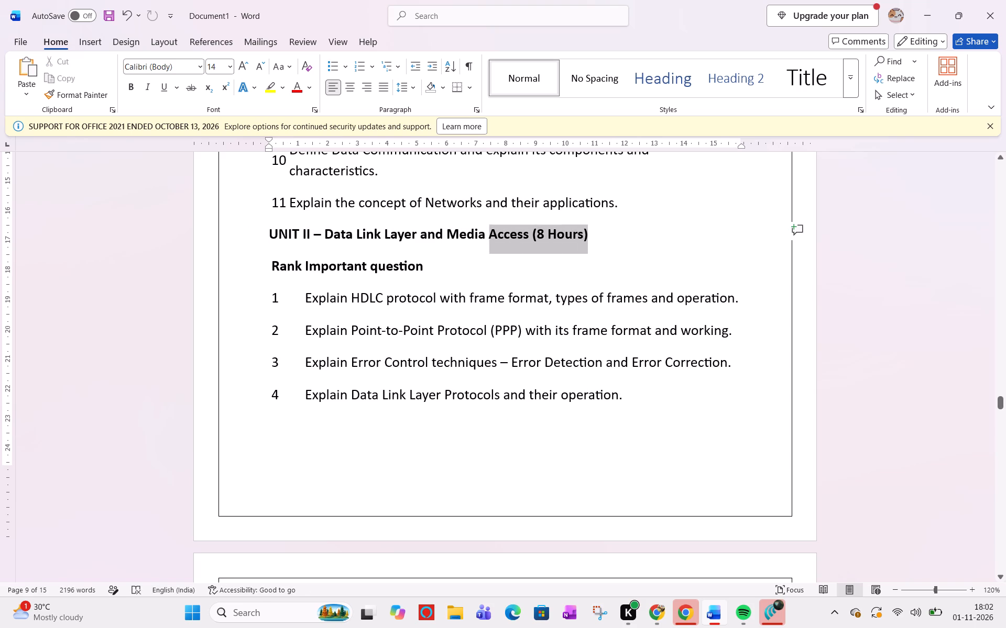
{"action": "left_click_drag", "start_coordinate": [526, 239], "coordinate": [532, 237]}
{"action": "key", "text": "BackSpace"}
Delete the "Rank" and "Important question" header row from the Unit II question table.
{"action": "scroll", "coordinate": [532, 237], "scroll_direction": "up", "scroll_amount": 1}
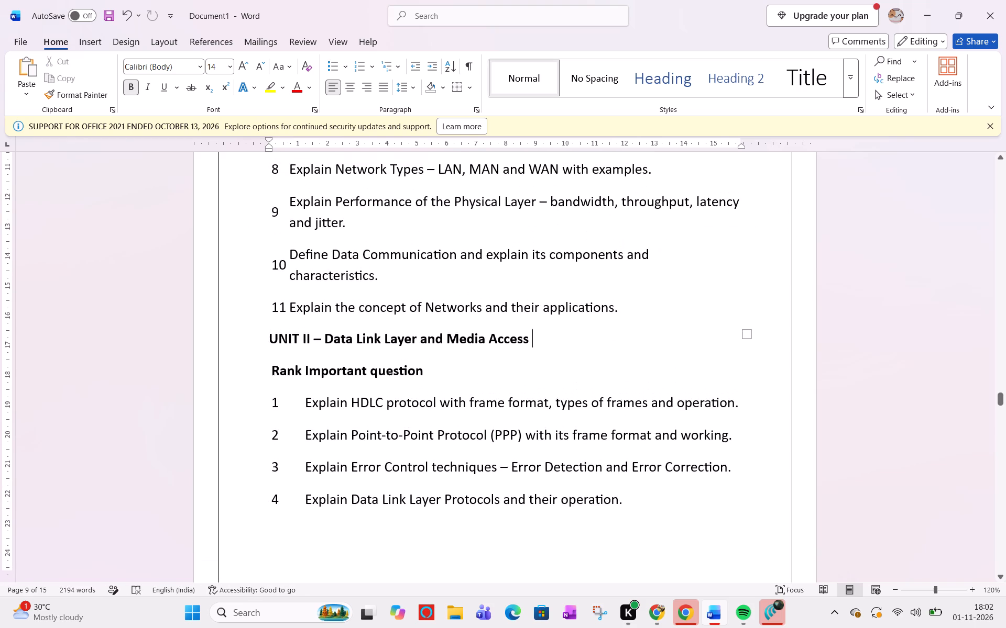
{"action": "right_click", "coordinate": [532, 237]}
{"action": "left_click", "coordinate": [449, 365]}
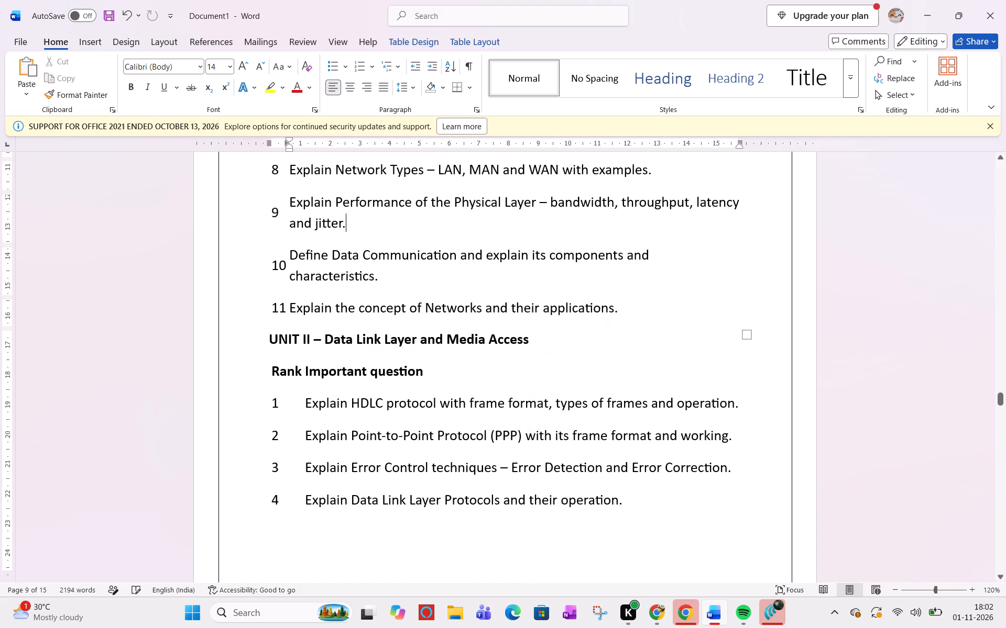
{"action": "scroll", "coordinate": [449, 365], "scroll_direction": "up", "scroll_amount": 1}
{"action": "left_click_drag", "start_coordinate": [435, 364], "coordinate": [301, 360]}
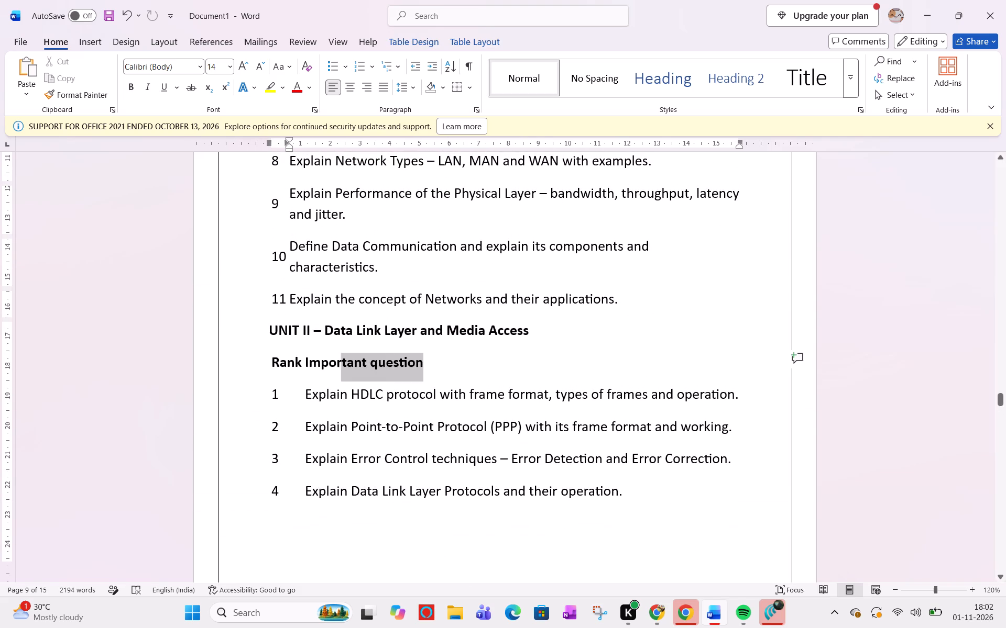
{"action": "left_click_drag", "start_coordinate": [301, 360], "coordinate": [272, 360]}
{"action": "key", "text": "Delete"}
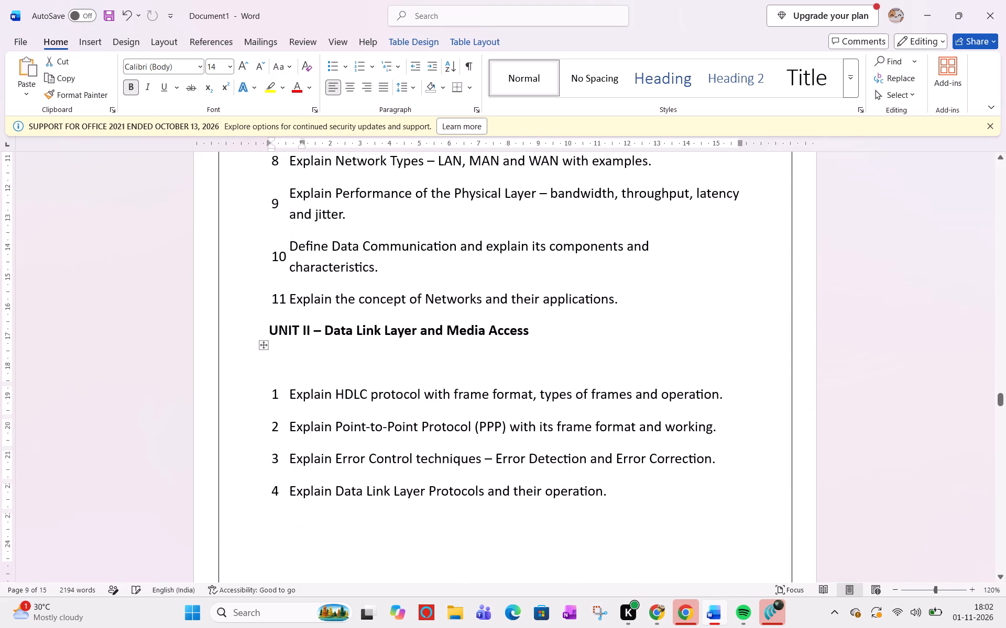
{"action": "key", "text": "BackSpace"}
{"action": "key", "text": "BackSpace"}
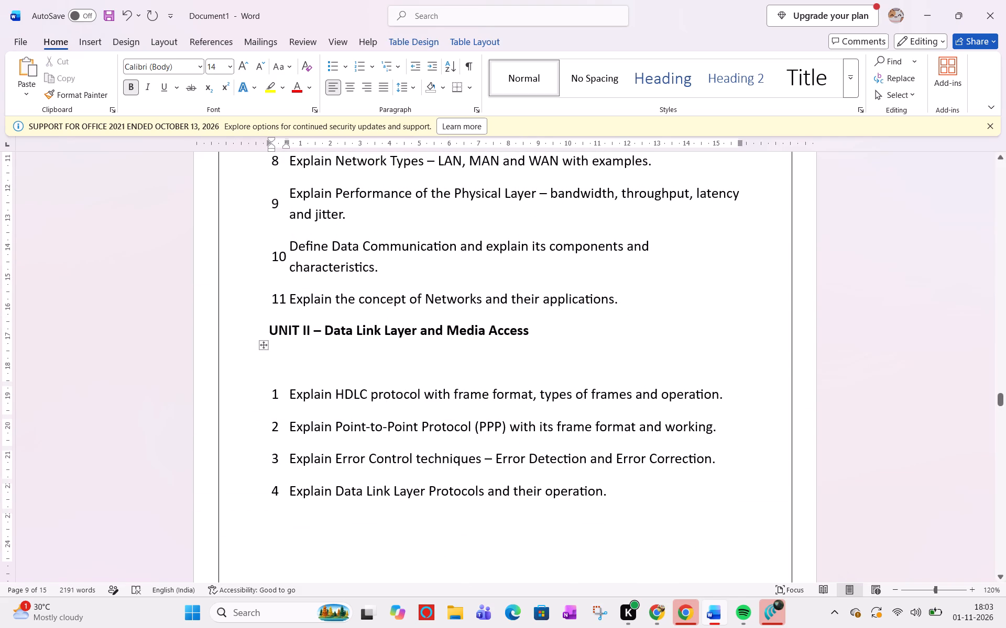
{"action": "left_click", "coordinate": [262, 365]}
{"action": "scroll", "coordinate": [262, 365], "scroll_direction": "up", "scroll_amount": 1}
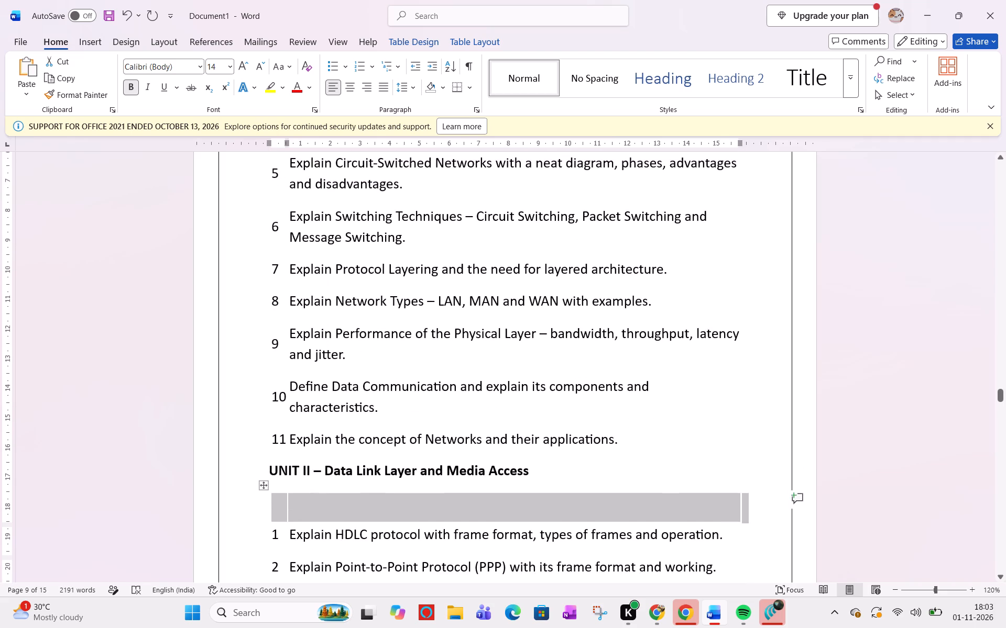
{"action": "key", "text": "BackSpace"}
Delete the "Highest-priority unit" line and the preparation-advice paragraph beneath the Unit III heading.
{"action": "scroll", "coordinate": [262, 365], "scroll_direction": "up", "scroll_amount": 1}
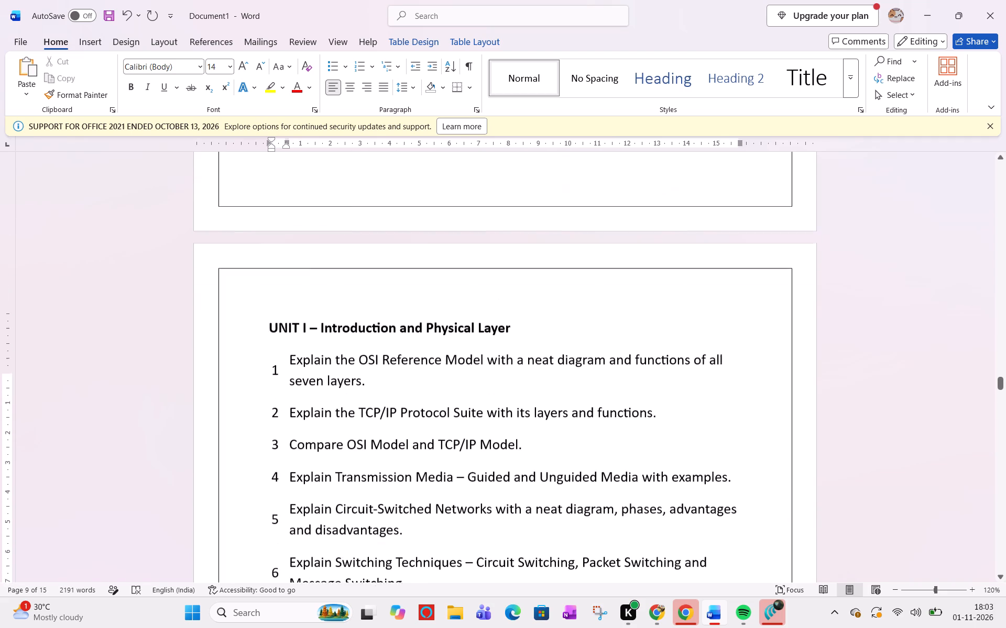
{"action": "scroll", "coordinate": [262, 365], "scroll_direction": "down", "scroll_amount": 2}
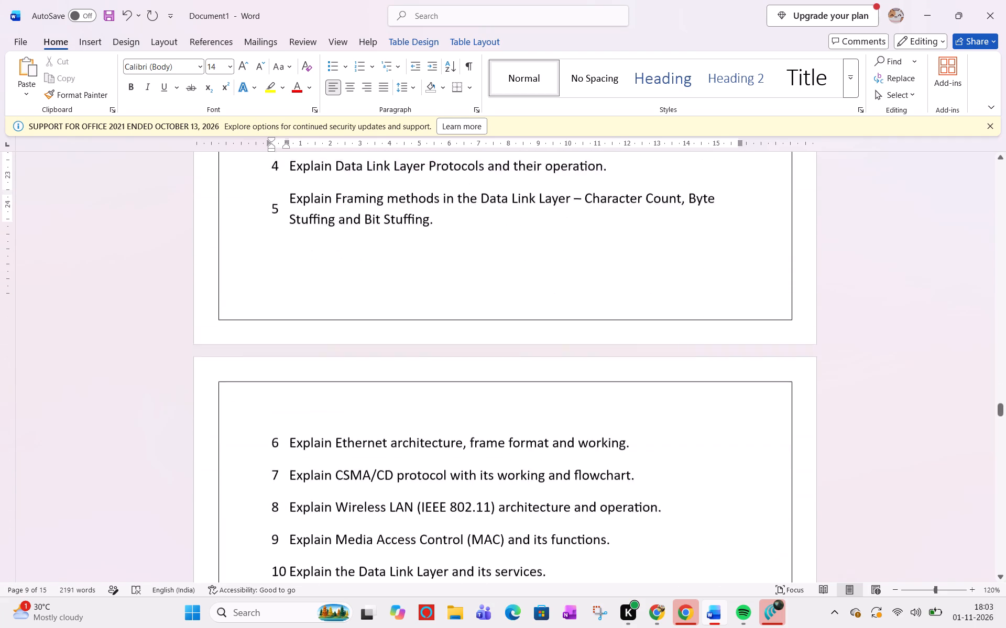
{"action": "scroll", "coordinate": [262, 365], "scroll_direction": "down", "scroll_amount": 2}
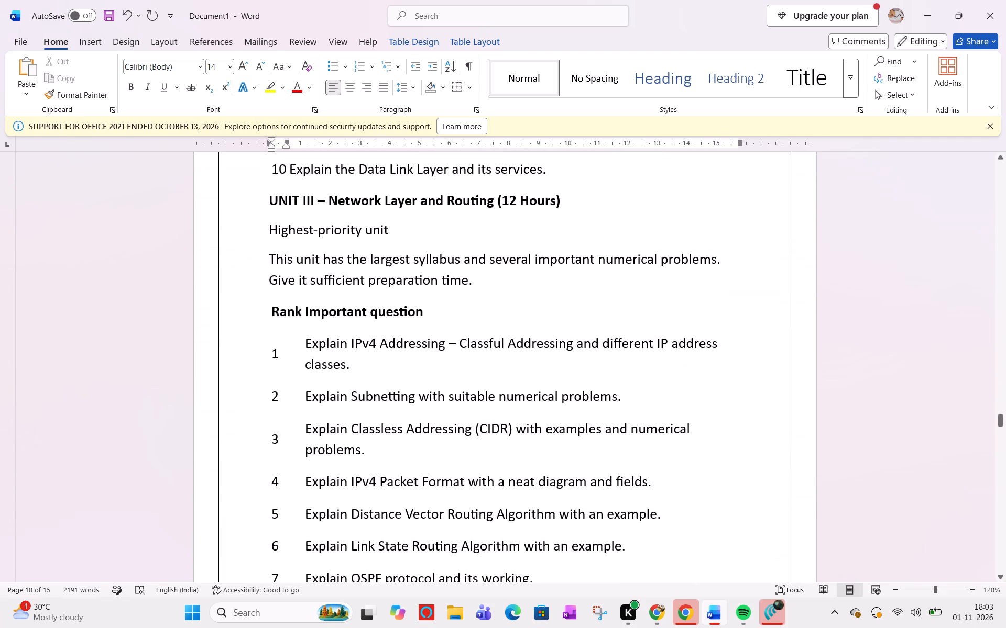
{"action": "left_click_drag", "start_coordinate": [482, 286], "coordinate": [245, 240]}
{"action": "key", "text": "BackSpace"}
{"action": "key", "text": "BackSpace"}
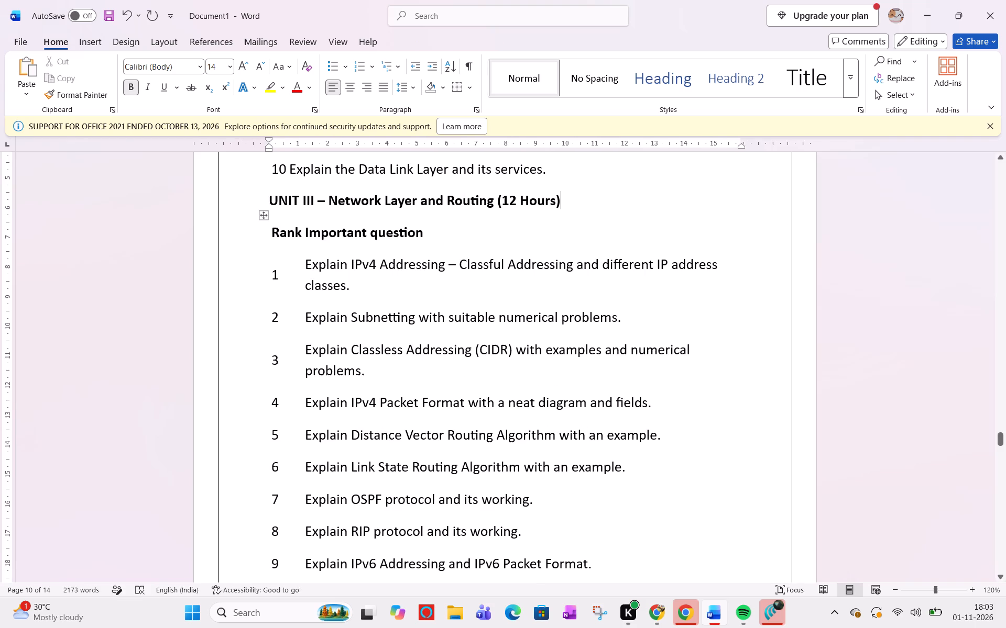
Clear the "Rank" and "Important question" header text from the Unit III question table.
{"action": "left_click_drag", "start_coordinate": [434, 228], "coordinate": [232, 244]}
{"action": "key", "text": "Delete"}
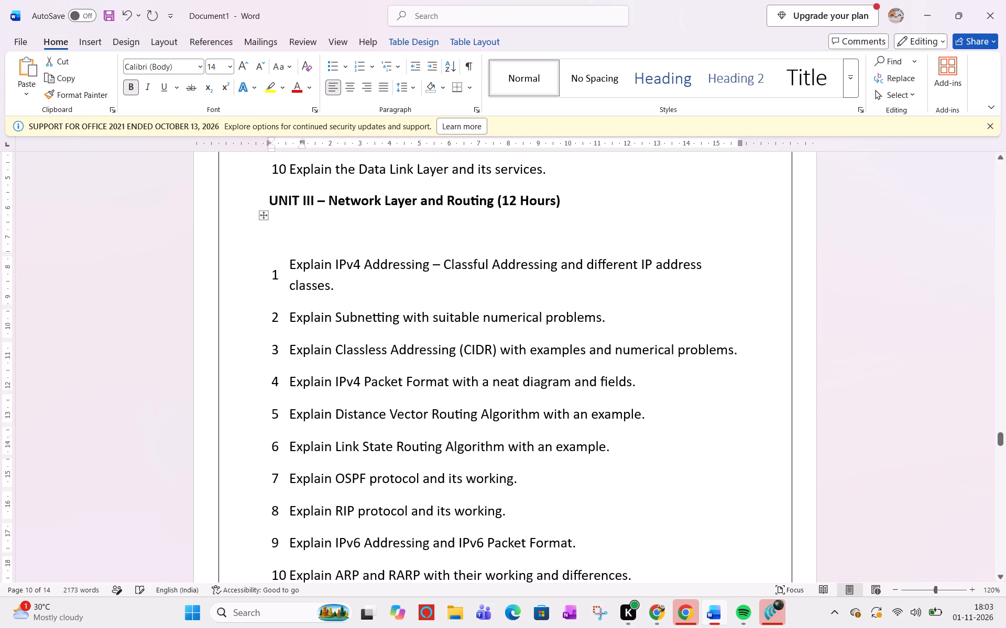
{"action": "key", "text": "Delete"}
{"action": "key", "text": "BackSpace"}
{"action": "key", "text": "BackSpace"}
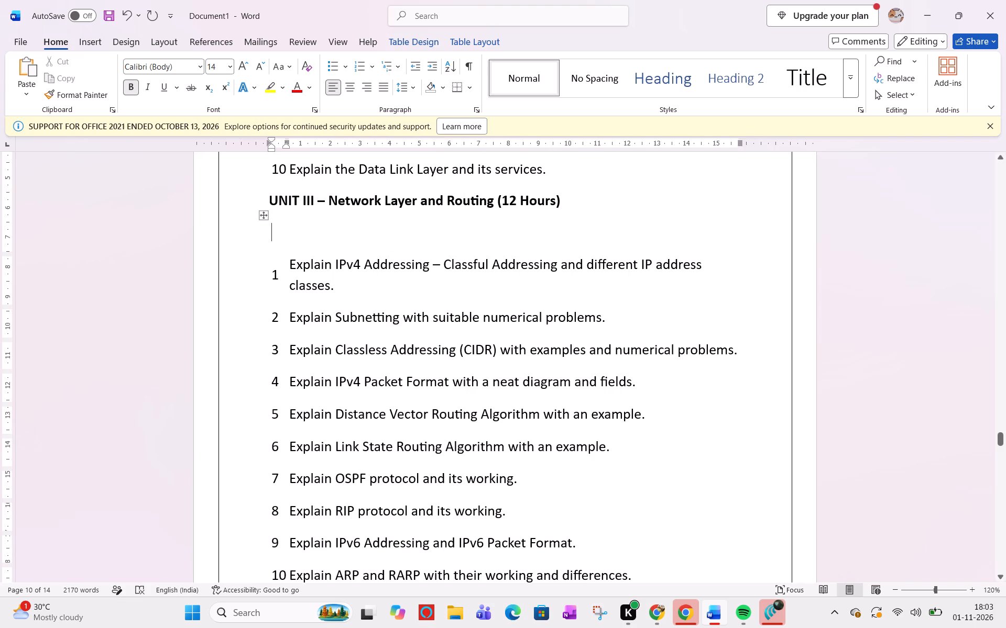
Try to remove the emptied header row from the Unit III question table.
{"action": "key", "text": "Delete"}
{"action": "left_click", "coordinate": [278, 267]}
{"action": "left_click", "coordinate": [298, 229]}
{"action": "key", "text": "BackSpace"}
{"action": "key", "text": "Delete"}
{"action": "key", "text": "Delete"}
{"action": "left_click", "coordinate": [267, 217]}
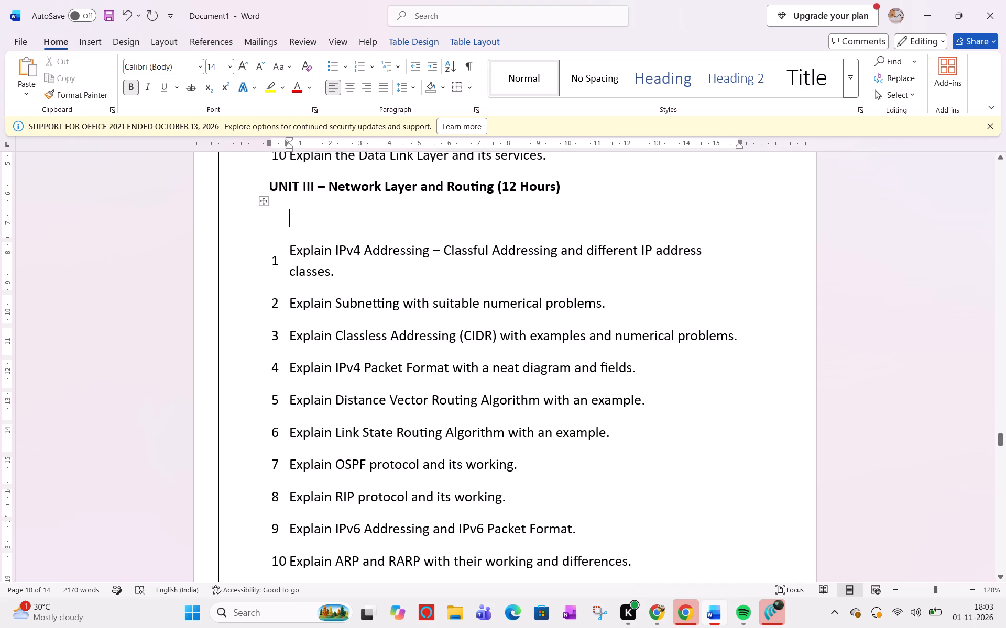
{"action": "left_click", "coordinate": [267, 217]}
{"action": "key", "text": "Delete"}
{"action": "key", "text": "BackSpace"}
Delete the Unit IV 2-mark section from the "Important 2-mark questions" line through "Expand SCTP.".
{"action": "scroll", "coordinate": [333, 315], "scroll_direction": "down", "scroll_amount": 2}
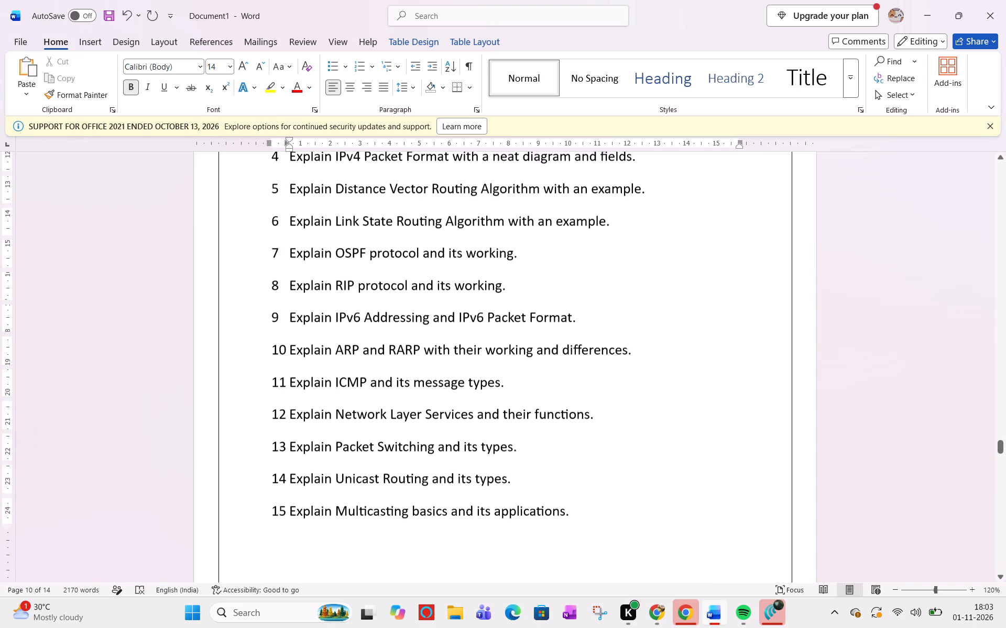
{"action": "scroll", "coordinate": [333, 315], "scroll_direction": "down", "scroll_amount": 4}
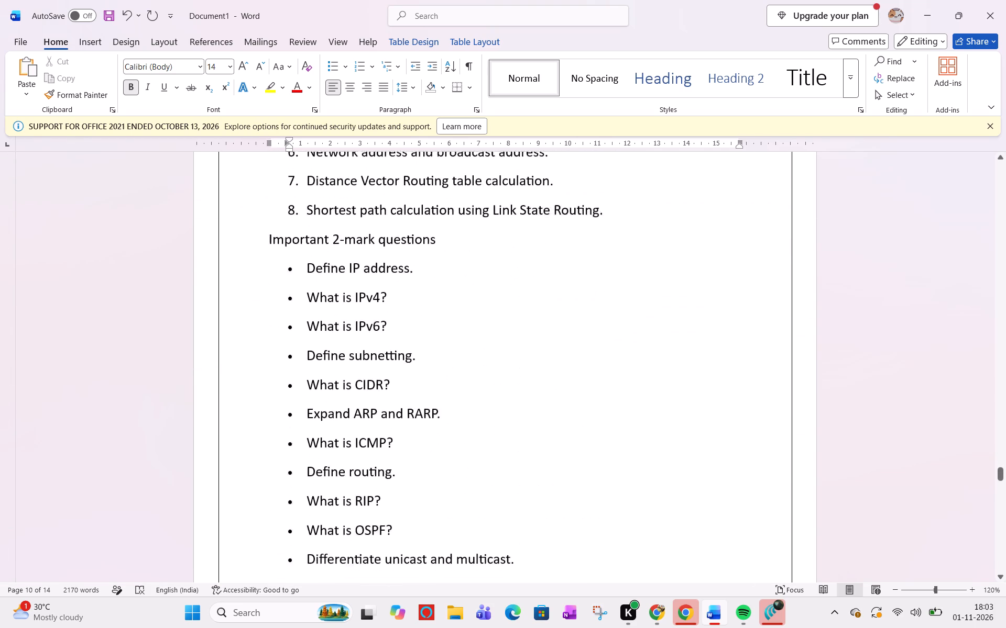
{"action": "scroll", "coordinate": [333, 315], "scroll_direction": "down", "scroll_amount": 4}
{"action": "scroll", "coordinate": [333, 315], "scroll_direction": "up", "scroll_amount": 1}
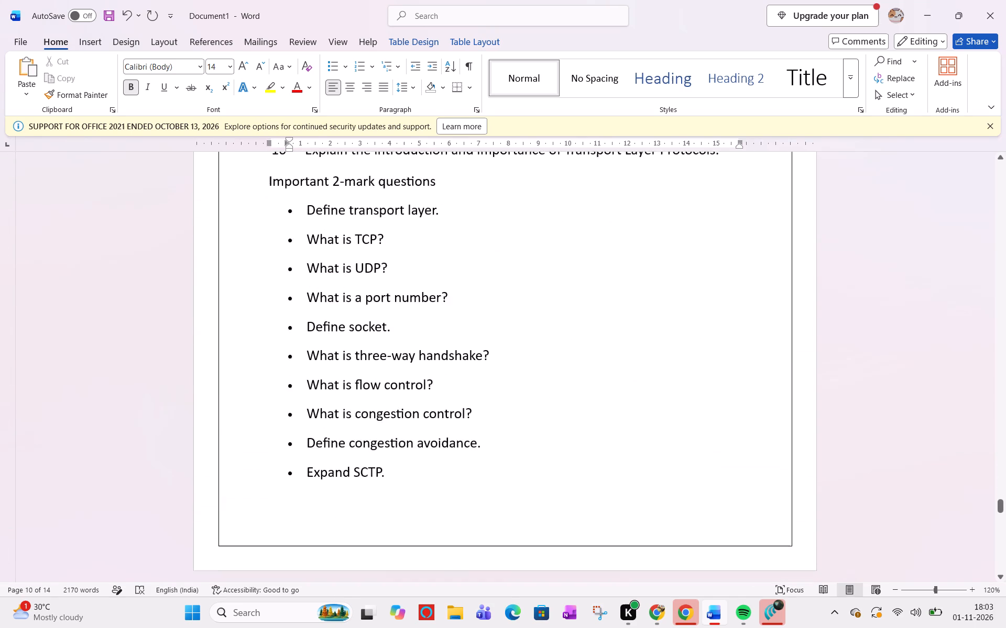
{"action": "scroll", "coordinate": [333, 315], "scroll_direction": "up", "scroll_amount": 1}
{"action": "scroll", "coordinate": [333, 315], "scroll_direction": "down", "scroll_amount": 1}
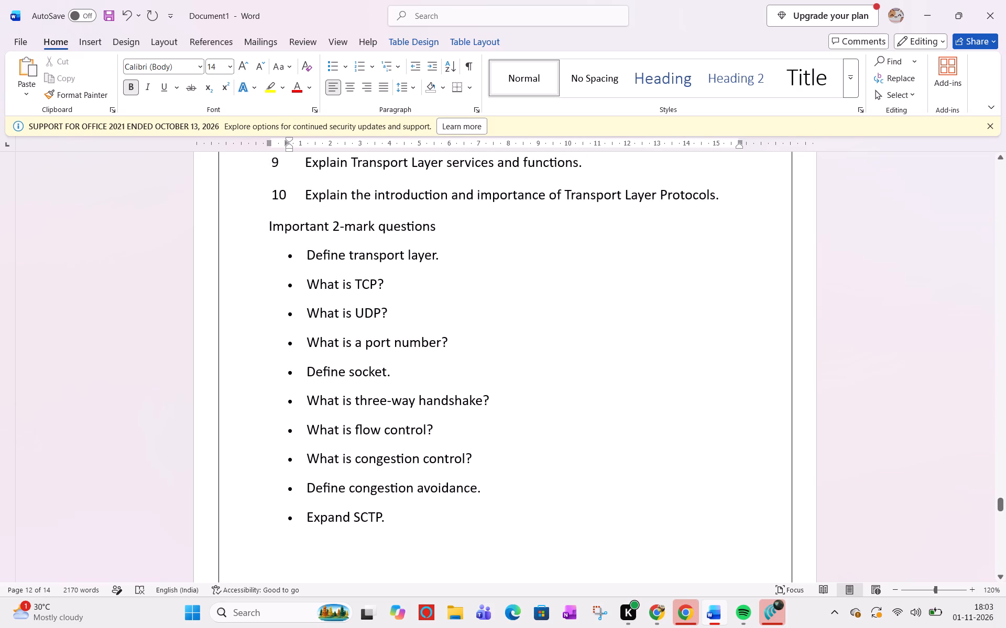
{"action": "left_click_drag", "start_coordinate": [391, 513], "coordinate": [235, 242]}
{"action": "key", "text": "BackSpace"}
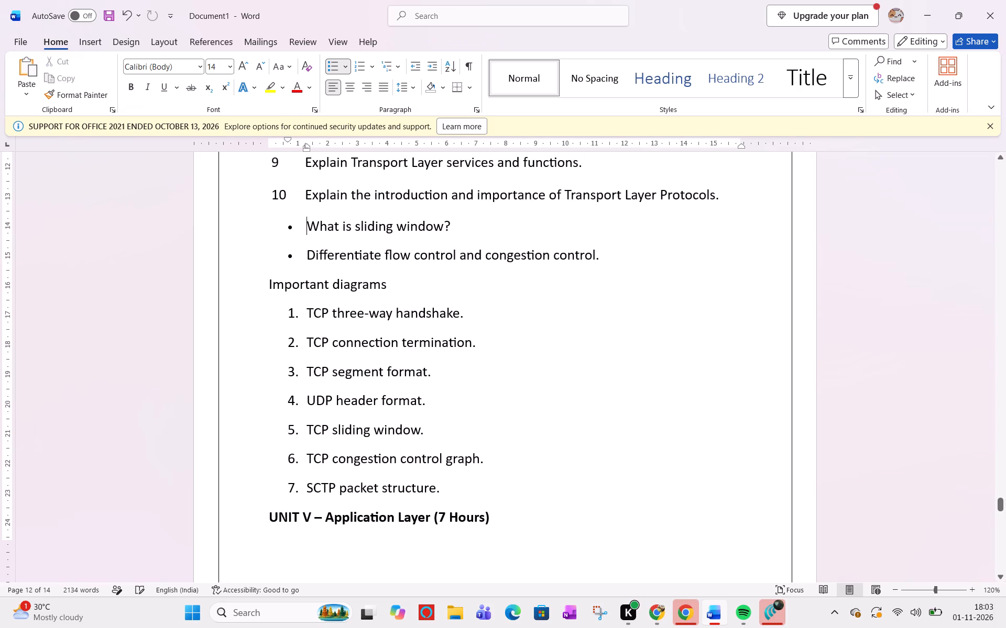
Delete the Unit IV "Important diagrams" line and its list through "SCTP packet structure", and remove the remaining list number.
{"action": "left_click_drag", "start_coordinate": [436, 492], "coordinate": [360, 486]}
{"action": "left_click_drag", "start_coordinate": [360, 486], "coordinate": [199, 296]}
{"action": "key", "text": "BackSpace"}
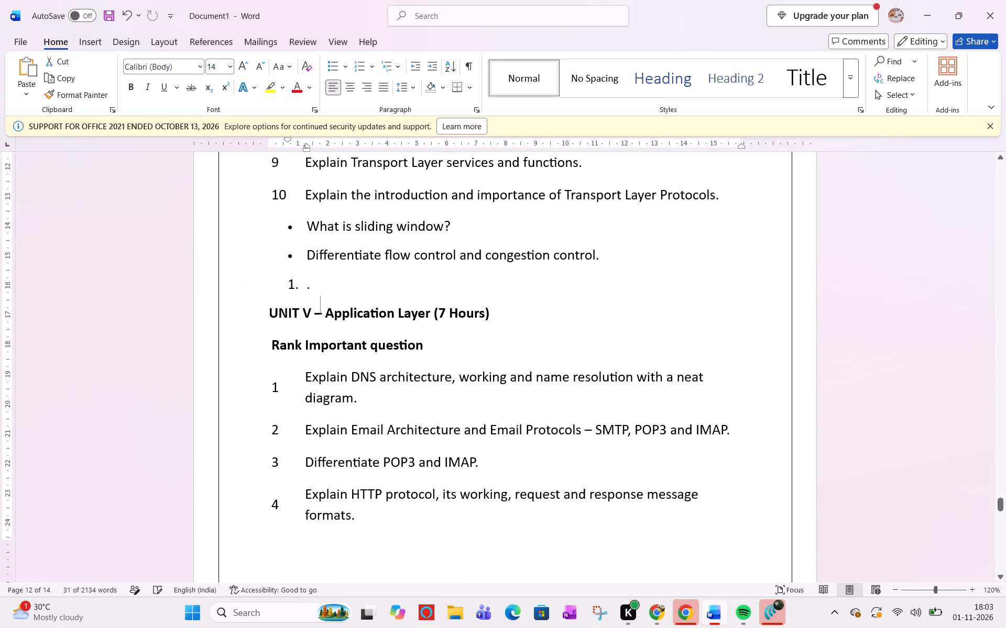
{"action": "key", "text": "BackSpace"}
Delete the leftover "What is sliding window?" and "Differentiate flow control and congestion control." bullets and the stray period above the Unit V heading.
{"action": "scroll", "coordinate": [199, 296], "scroll_direction": "up", "scroll_amount": 1}
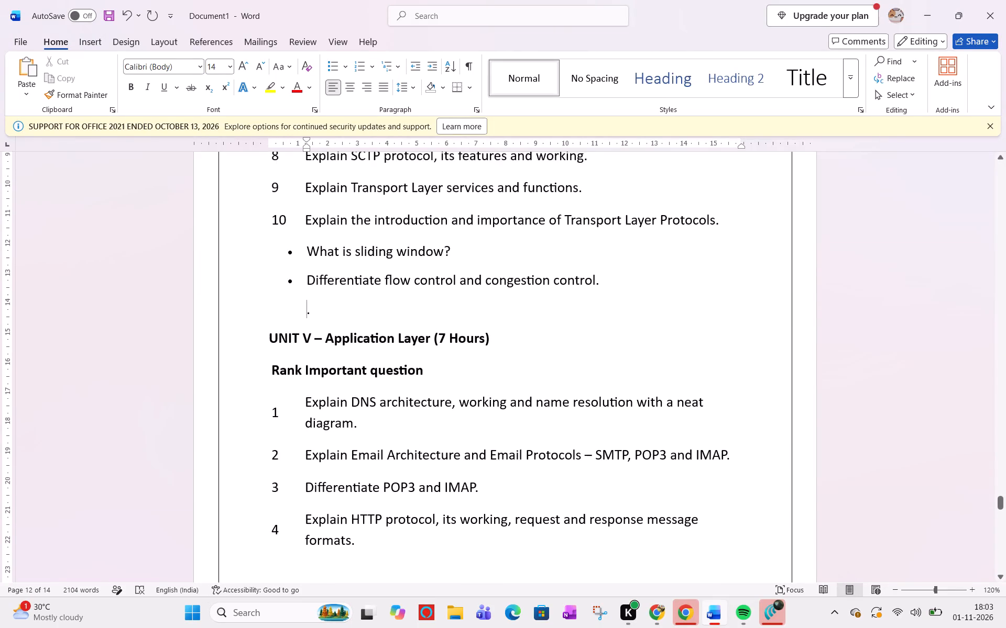
{"action": "scroll", "coordinate": [199, 296], "scroll_direction": "up", "scroll_amount": 1}
{"action": "scroll", "coordinate": [489, 357], "scroll_direction": "down", "scroll_amount": 1}
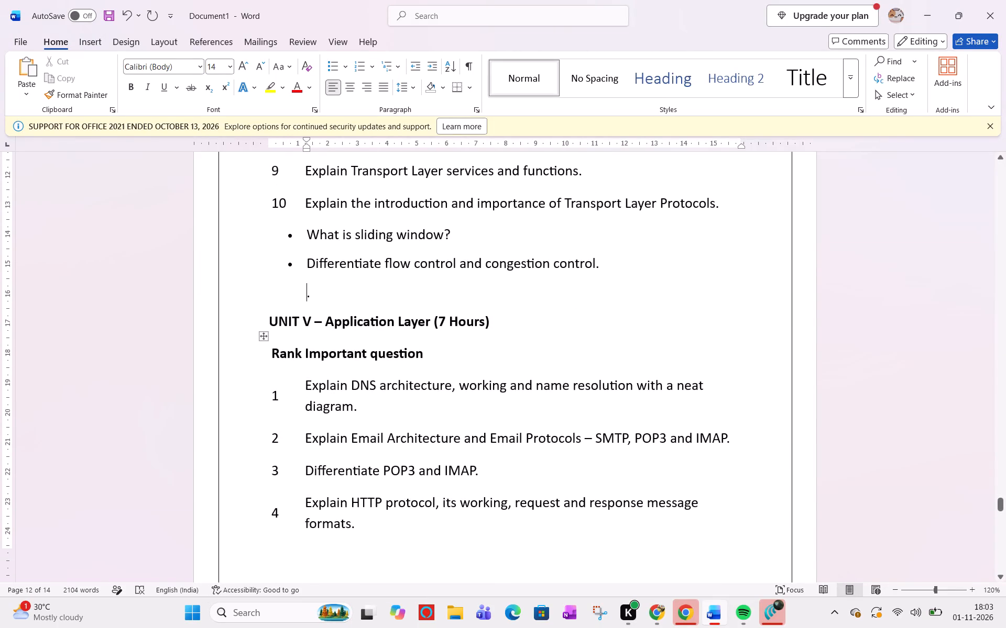
{"action": "scroll", "coordinate": [506, 330], "scroll_direction": "up", "scroll_amount": 1}
{"action": "left_click_drag", "start_coordinate": [615, 394], "coordinate": [497, 394]}
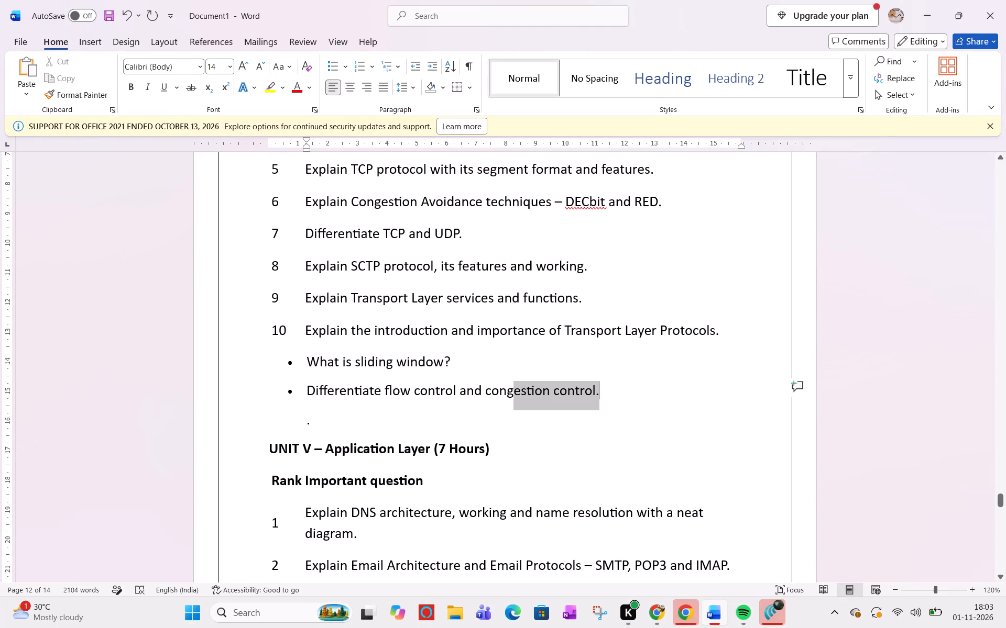
{"action": "left_click_drag", "start_coordinate": [497, 394], "coordinate": [285, 358]}
{"action": "key", "text": "BackSpace"}
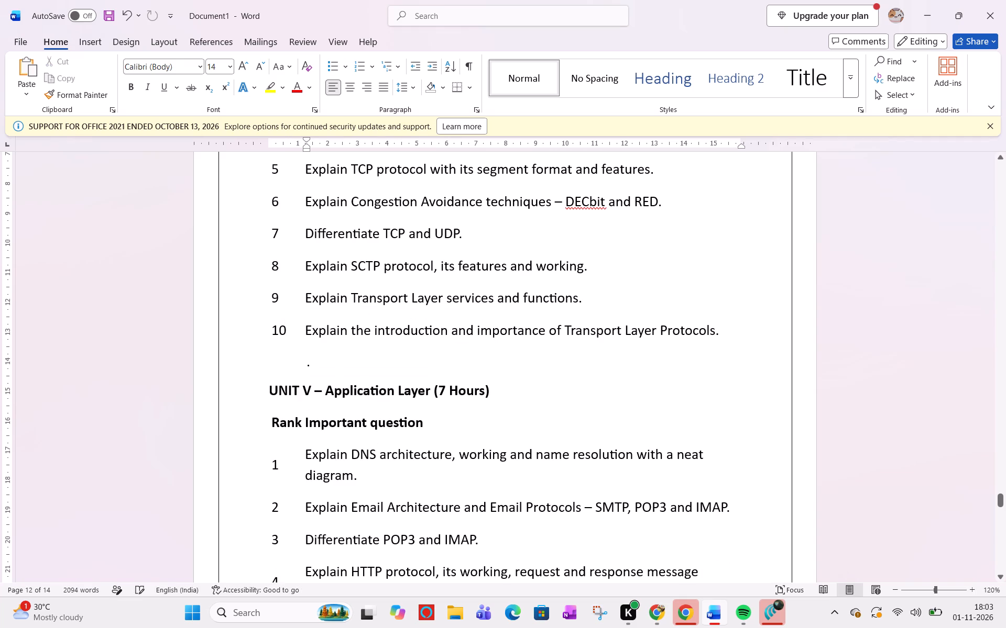
{"action": "key", "text": "BackSpace"}
{"action": "key", "text": "BackSpace"}
{"action": "key", "text": "Right"}
{"action": "key", "text": "BackSpace"}
{"action": "key", "text": "BackSpace"}
{"action": "key", "text": "BackSpace"}
Delete the Unit V extras from the "Important 2-mark questions" line through "Client-server architecture." in the diagrams list.
{"action": "scroll", "coordinate": [285, 358], "scroll_direction": "down", "scroll_amount": 1}
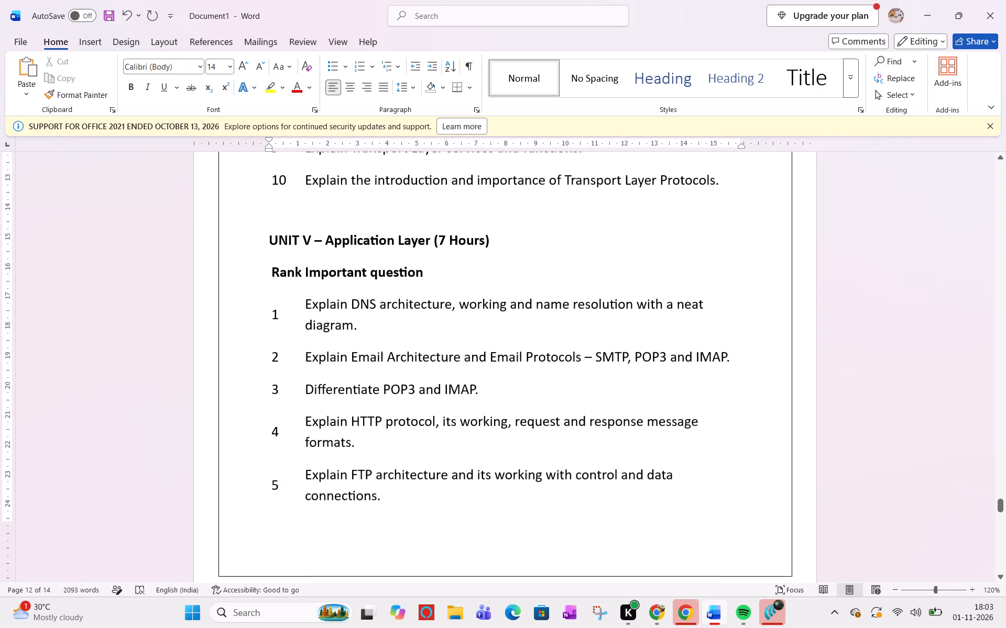
{"action": "scroll", "coordinate": [285, 358], "scroll_direction": "down", "scroll_amount": 3}
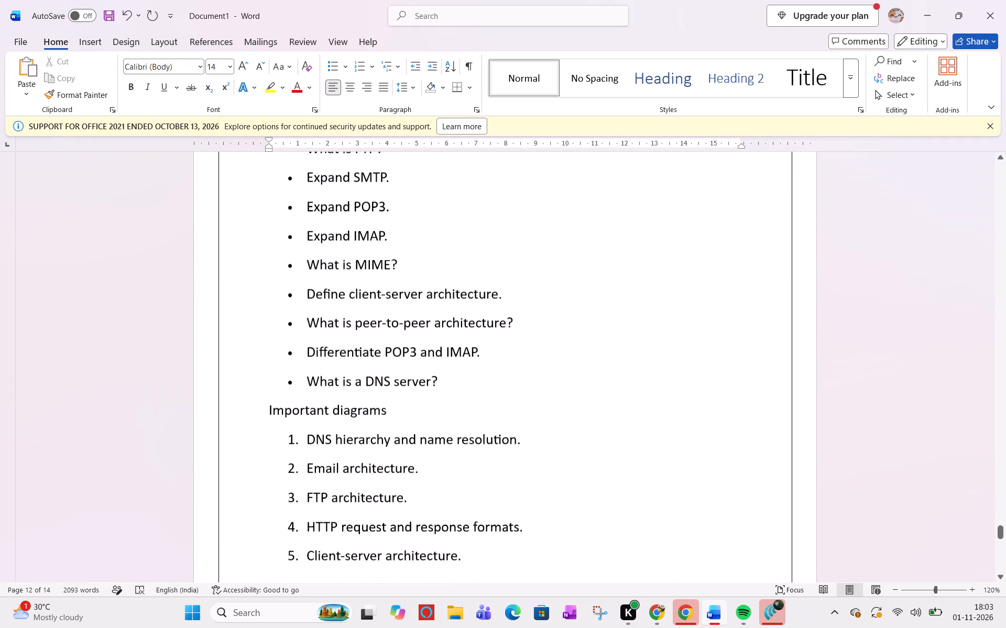
{"action": "scroll", "coordinate": [285, 358], "scroll_direction": "down", "scroll_amount": 1}
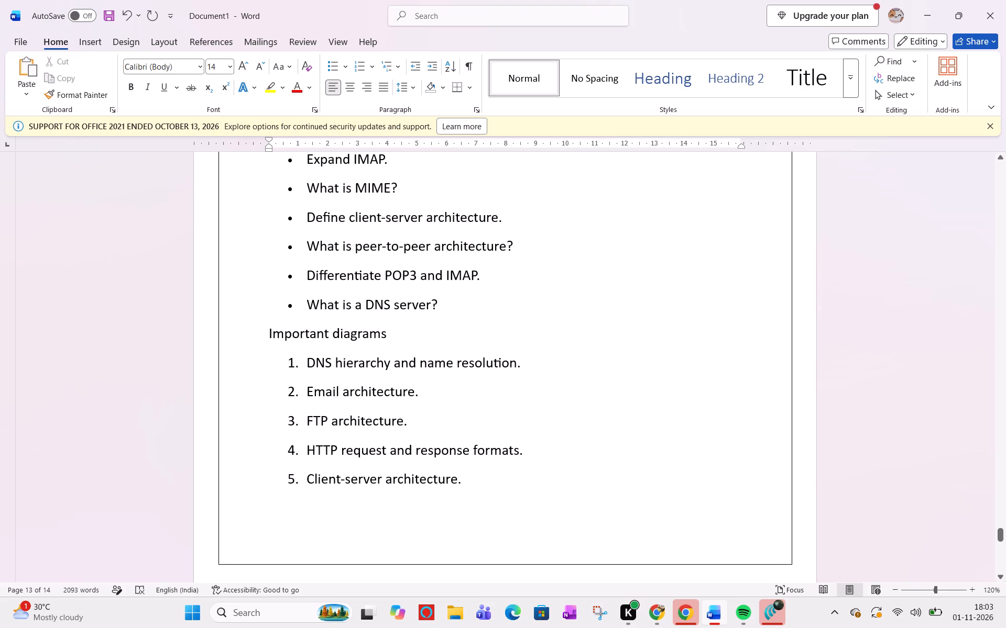
{"action": "left_click_drag", "start_coordinate": [466, 478], "coordinate": [236, 146]}
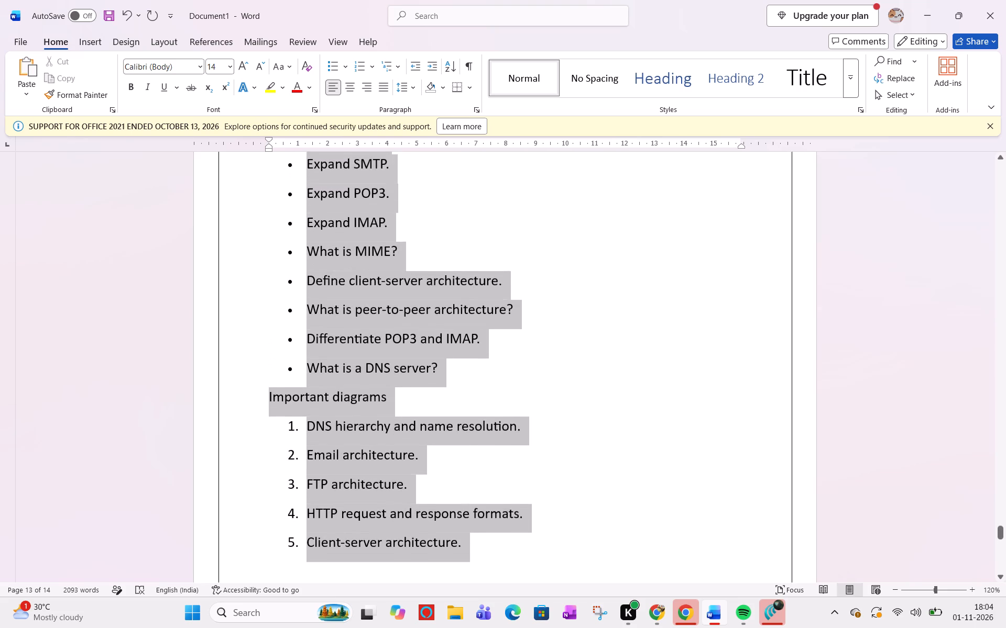
{"action": "left_click_drag", "start_coordinate": [236, 146], "coordinate": [251, 353]}
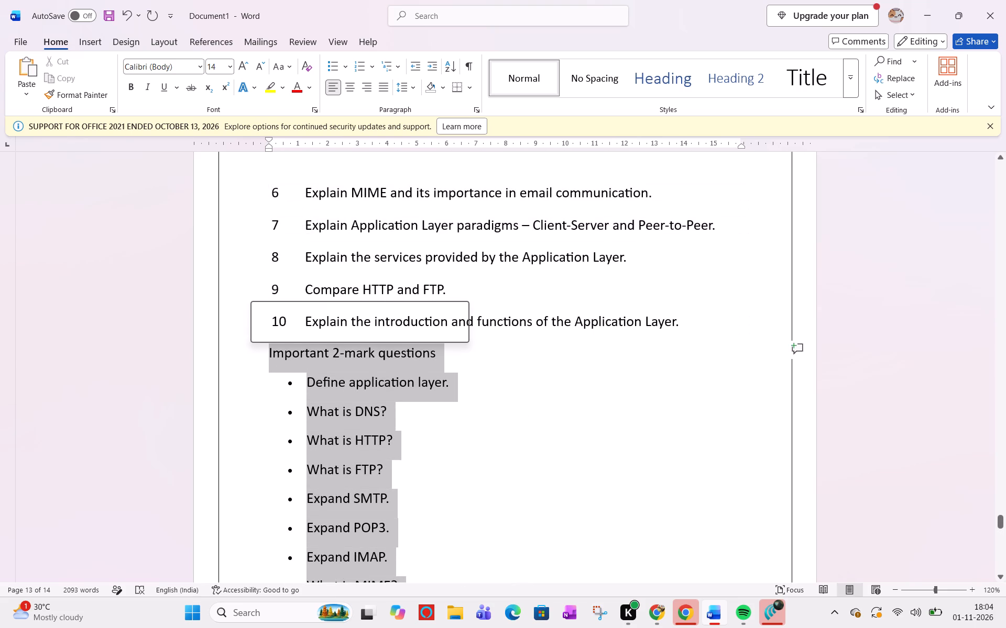
{"action": "key", "text": "BackSpace"}
Delete the "Rank" and "Important question" header cells from the Unit V question table.
{"action": "scroll", "coordinate": [251, 353], "scroll_direction": "up", "scroll_amount": 3}
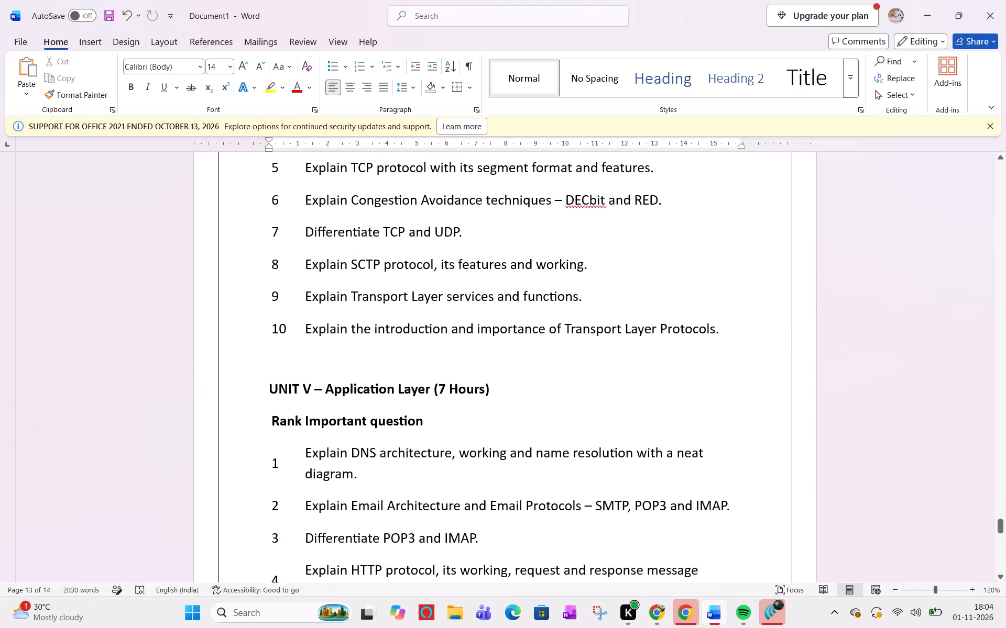
{"action": "left_click_drag", "start_coordinate": [427, 428], "coordinate": [214, 397]}
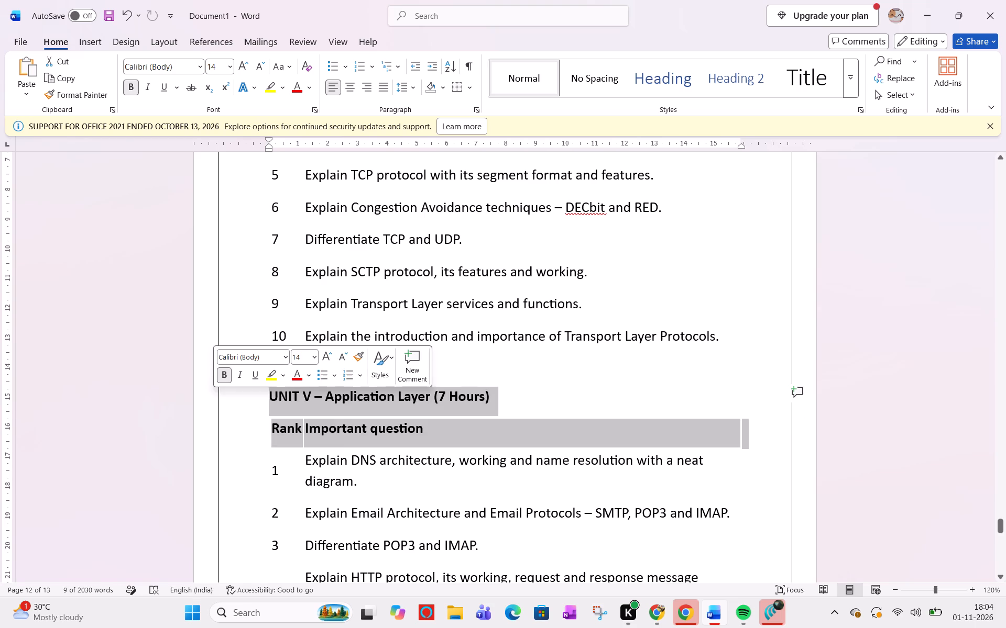
{"action": "left_click", "coordinate": [448, 440]}
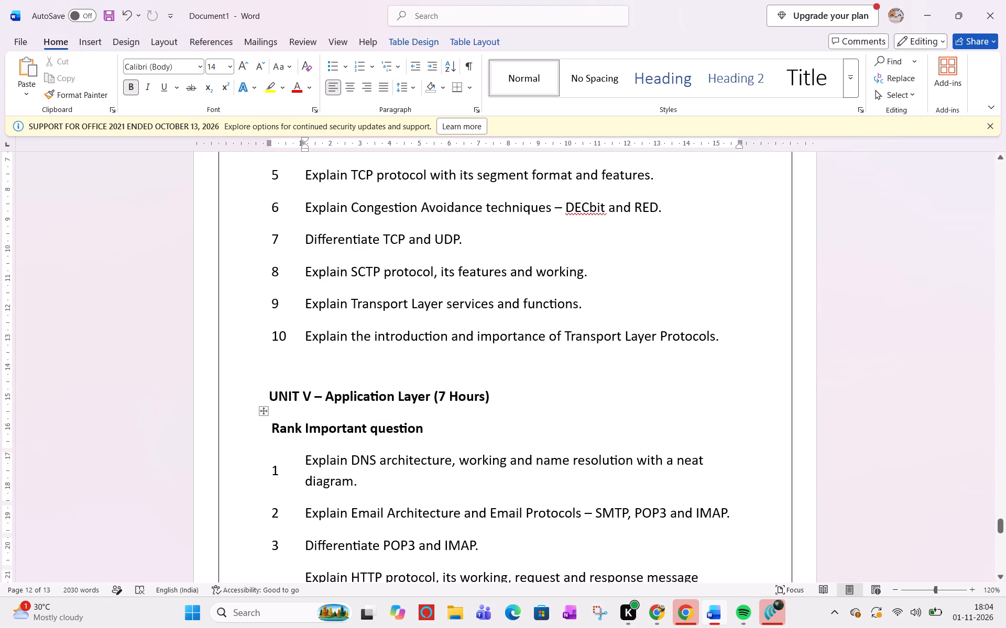
{"action": "left_click_drag", "start_coordinate": [431, 426], "coordinate": [266, 430]}
{"action": "key", "text": "BackSpace"}
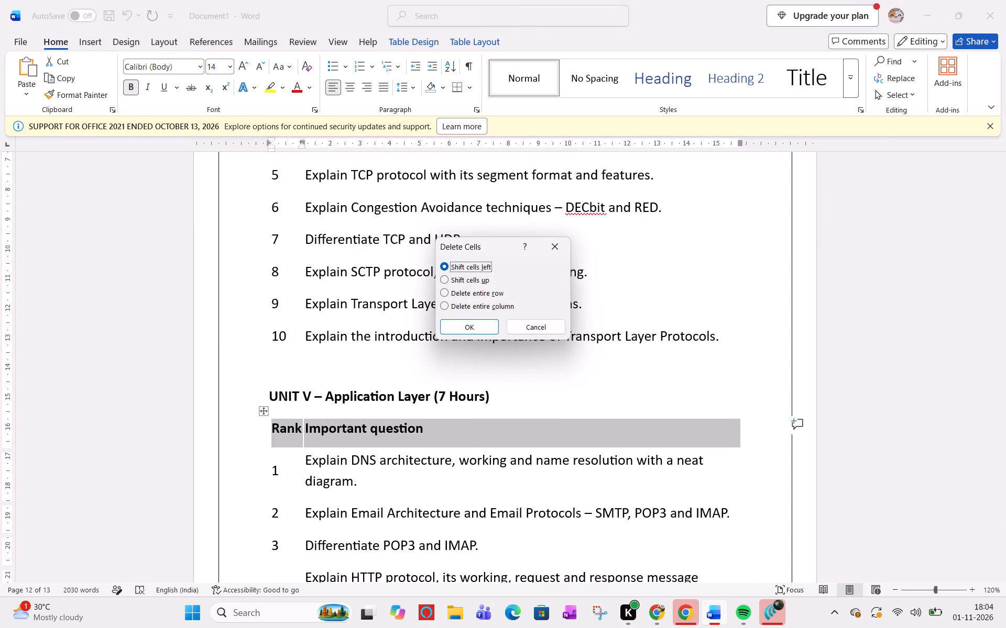
{"action": "key", "text": "shift+Return"}
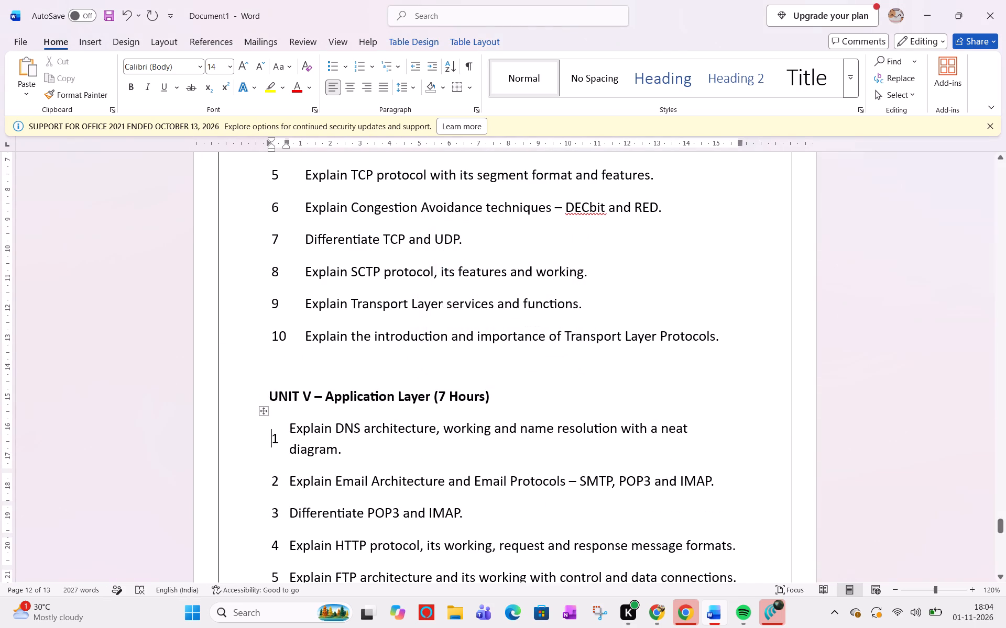
Clear the "Rank" and "Important question" header text from the Unit IV question table and try to remove the emptied row.
{"action": "scroll", "coordinate": [266, 430], "scroll_direction": "up", "scroll_amount": 2}
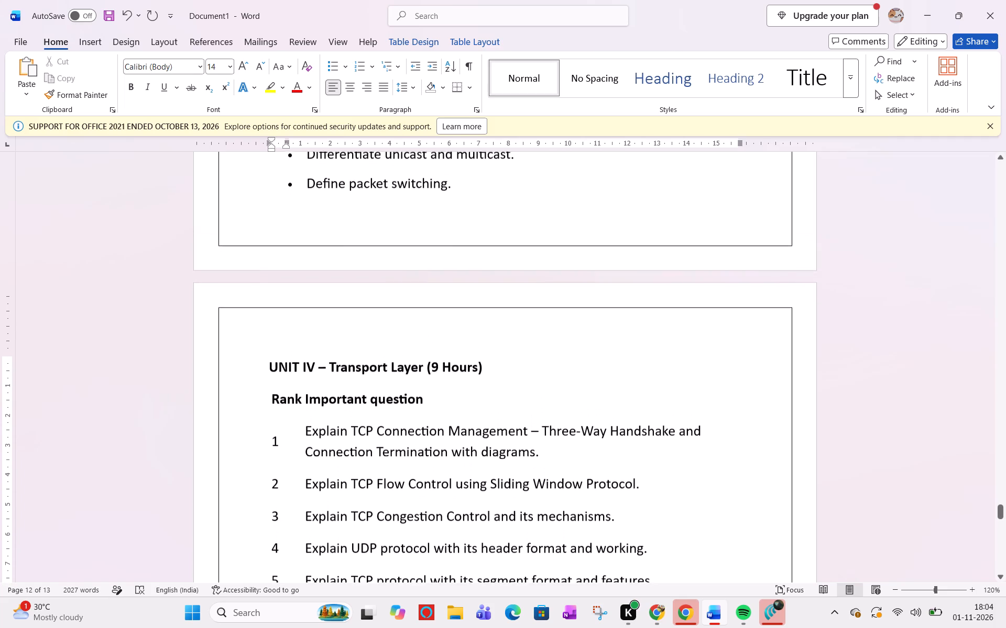
{"action": "left_click_drag", "start_coordinate": [436, 398], "coordinate": [238, 409]}
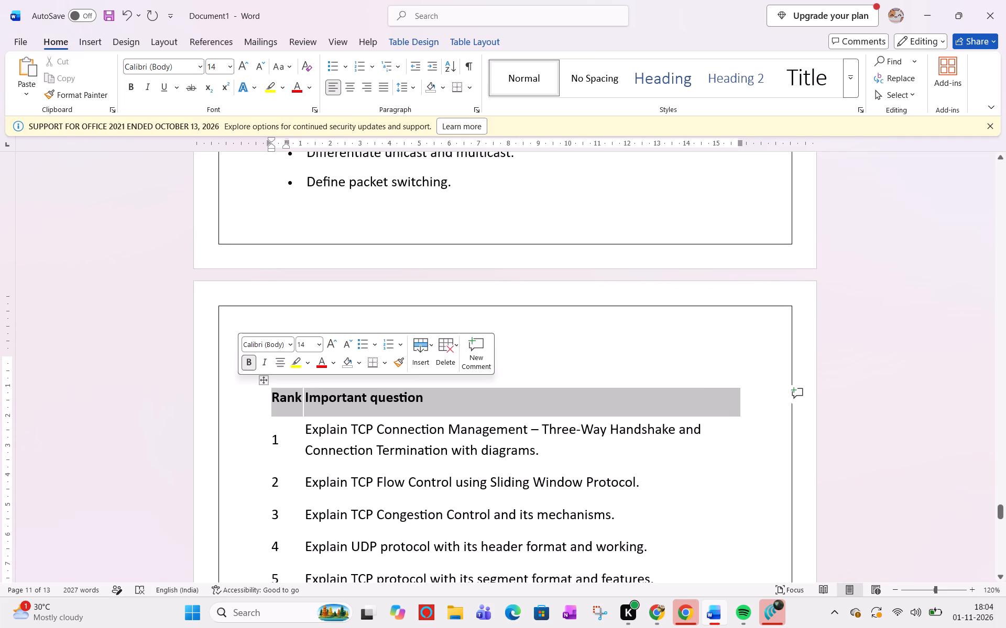
{"action": "key", "text": "Delete"}
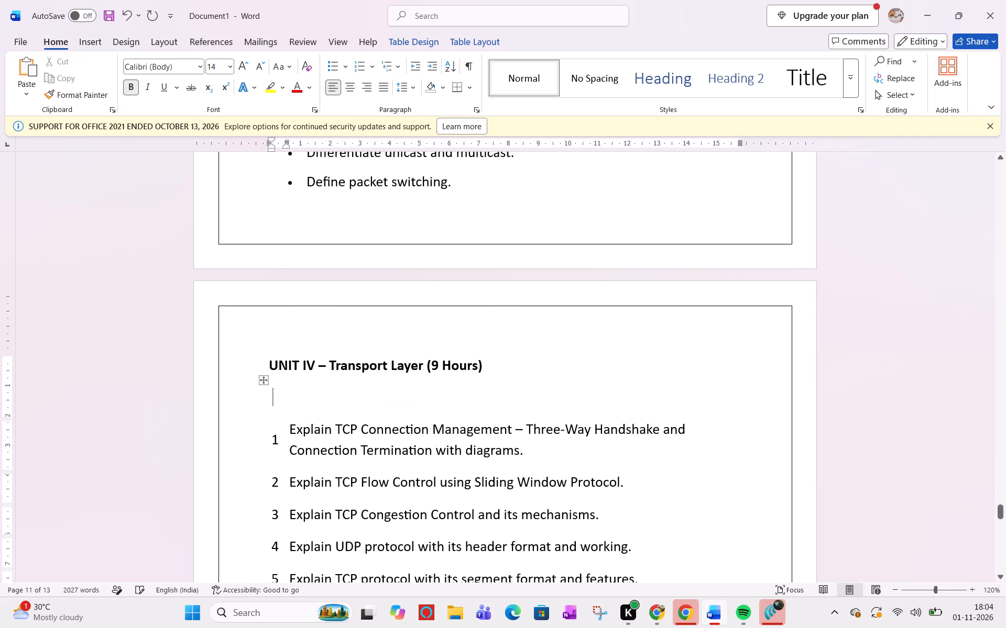
{"action": "key", "text": "BackSpace"}
{"action": "key", "text": "Delete"}
{"action": "key", "text": "BackSpace"}
{"action": "key", "text": "BackSpace"}
{"action": "key", "text": "BackSpace"}
Delete the Unit III 2-mark section from the "Important 2-mark questions" line through "Define packet switching.".
{"action": "scroll", "coordinate": [259, 380], "scroll_direction": "down", "scroll_amount": 2}
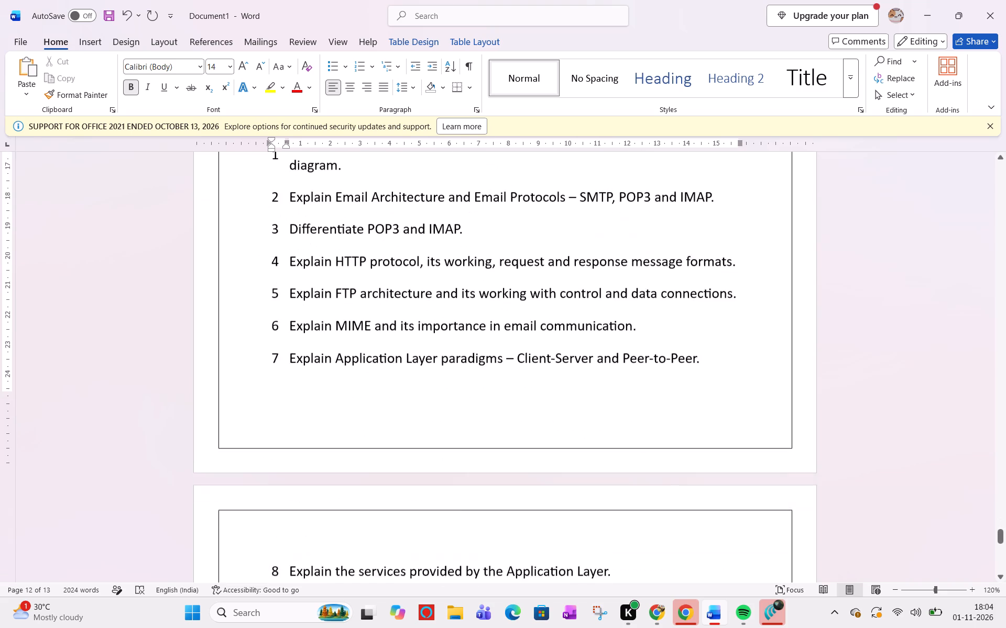
{"action": "scroll", "coordinate": [259, 380], "scroll_direction": "down", "scroll_amount": 2}
{"action": "scroll", "coordinate": [259, 380], "scroll_direction": "up", "scroll_amount": 4}
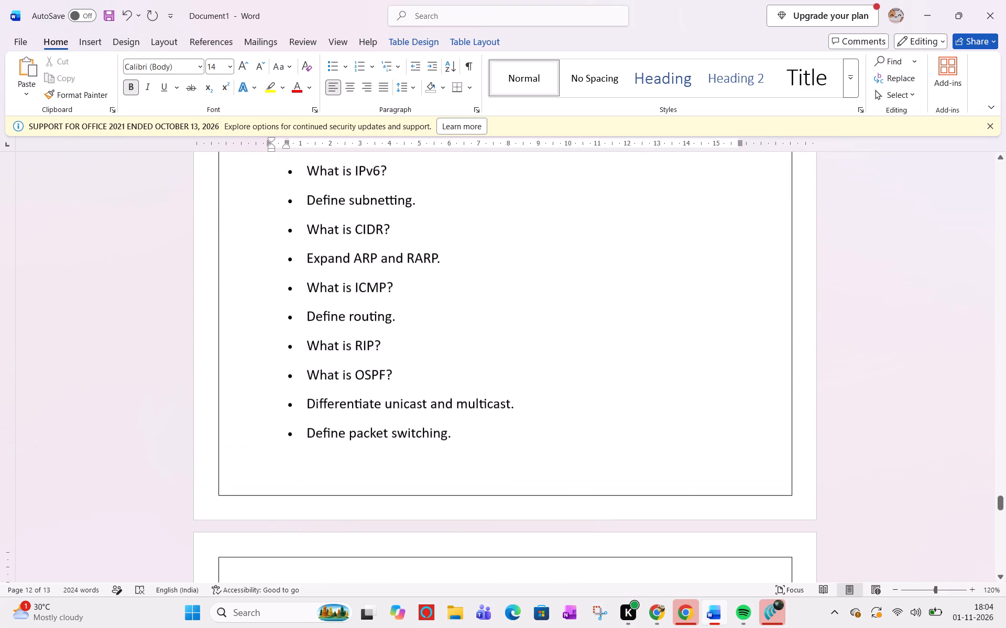
{"action": "scroll", "coordinate": [259, 380], "scroll_direction": "up", "scroll_amount": 2}
{"action": "scroll", "coordinate": [259, 380], "scroll_direction": "down", "scroll_amount": 1}
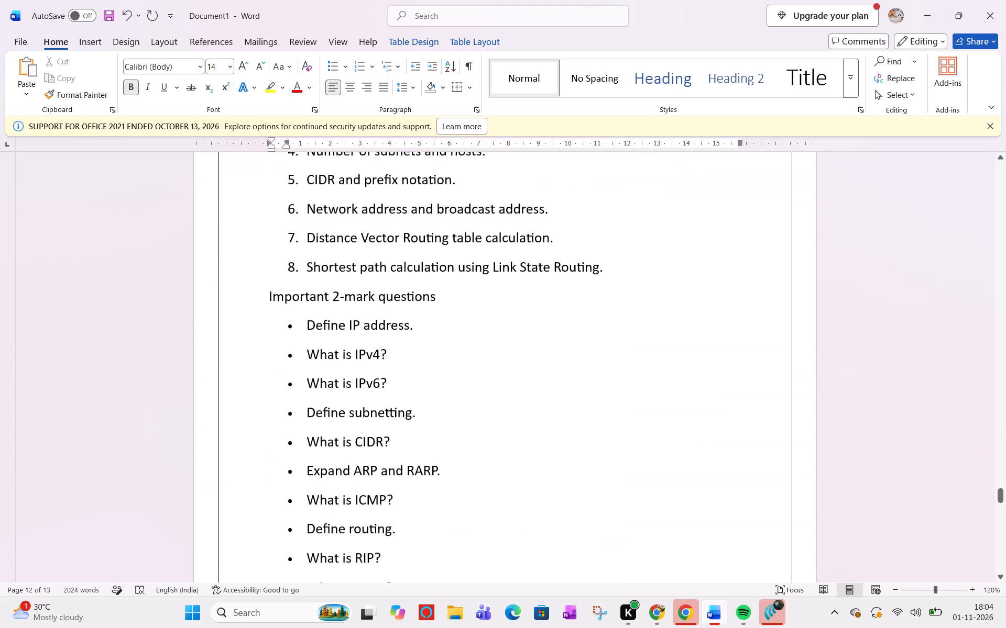
{"action": "scroll", "coordinate": [357, 489], "scroll_direction": "down", "scroll_amount": 1}
{"action": "left_click_drag", "start_coordinate": [455, 432], "coordinate": [348, 342]}
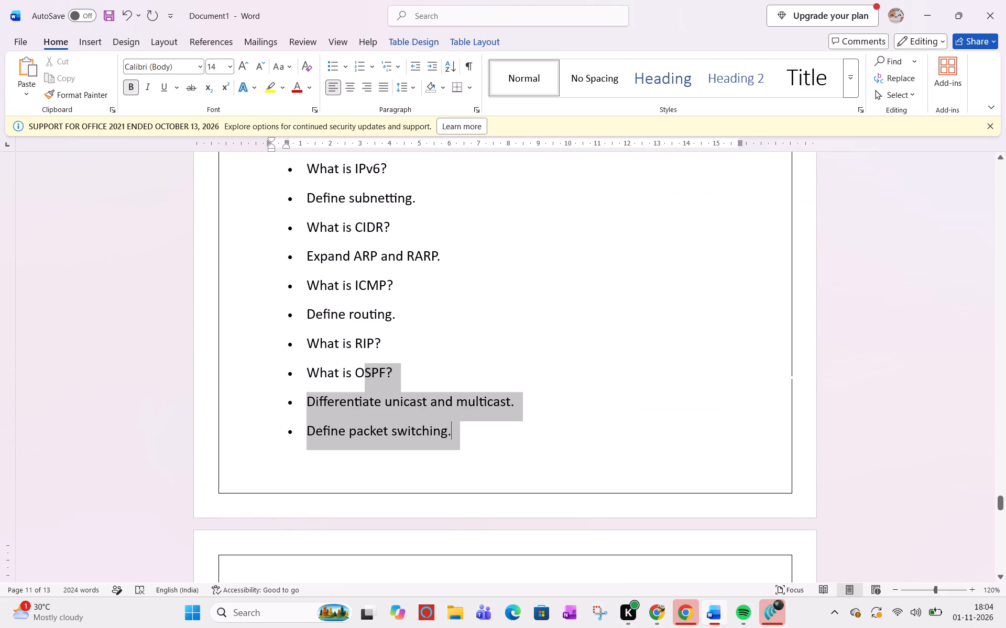
{"action": "left_click_drag", "start_coordinate": [348, 342], "coordinate": [271, 156]}
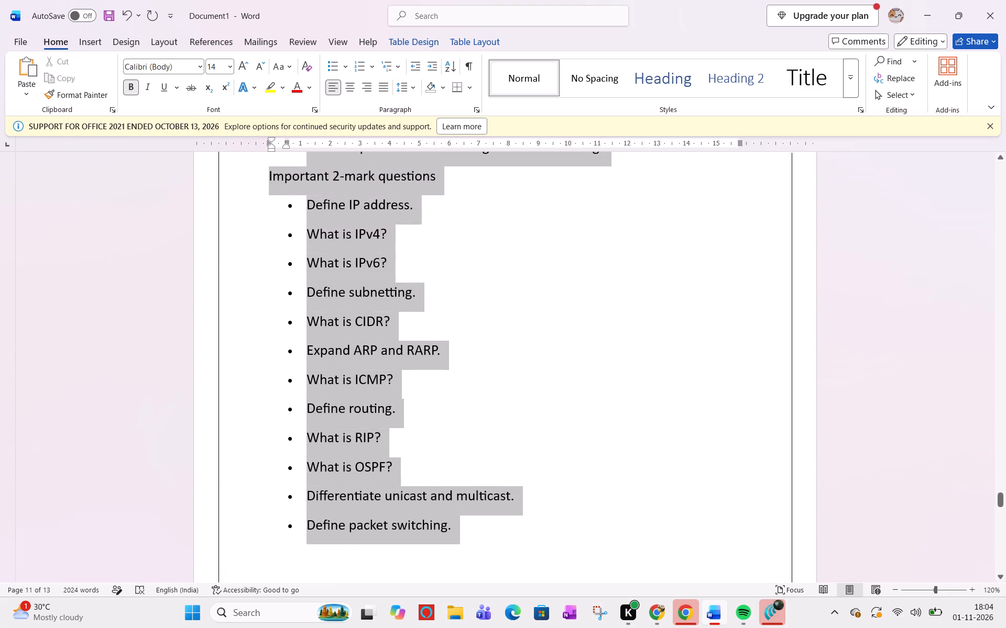
{"action": "left_click_drag", "start_coordinate": [271, 156], "coordinate": [259, 172]}
{"action": "key", "text": "BackSpace"}
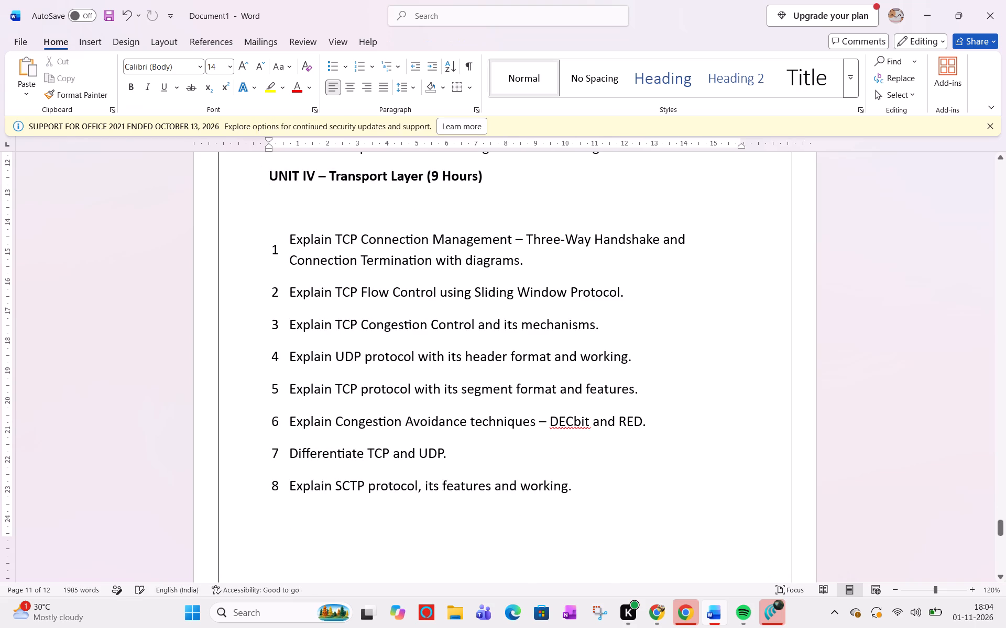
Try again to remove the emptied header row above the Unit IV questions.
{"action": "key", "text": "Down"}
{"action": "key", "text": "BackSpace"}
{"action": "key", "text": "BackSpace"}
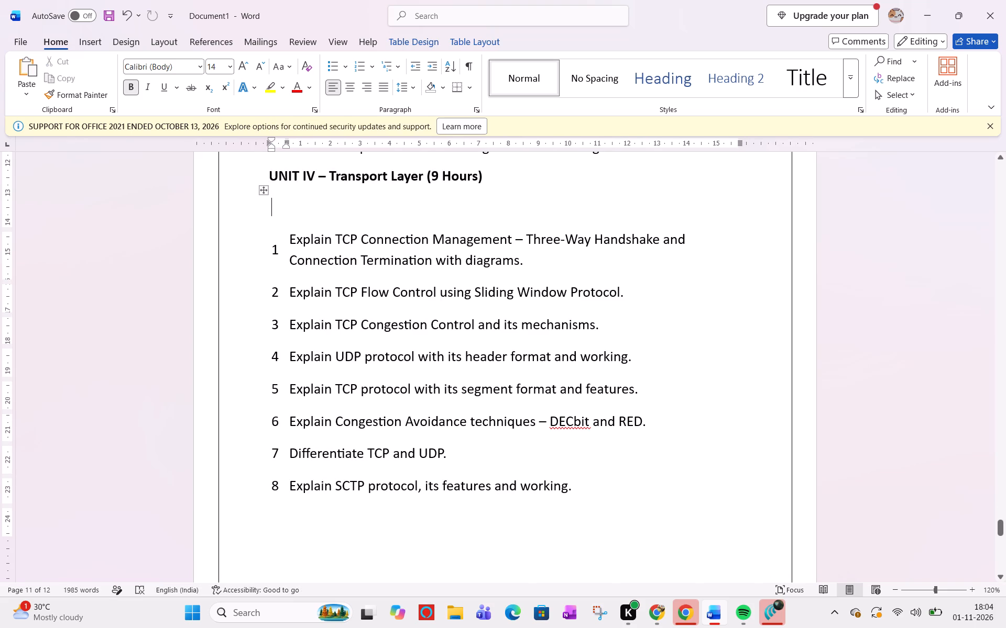
Delete the Unit III "Important numerical problems – compulsory" line and its list through the Link State Routing item, and remove the remaining list number.
{"action": "scroll", "coordinate": [259, 172], "scroll_direction": "up", "scroll_amount": 3}
{"action": "scroll", "coordinate": [259, 172], "scroll_direction": "down", "scroll_amount": 1}
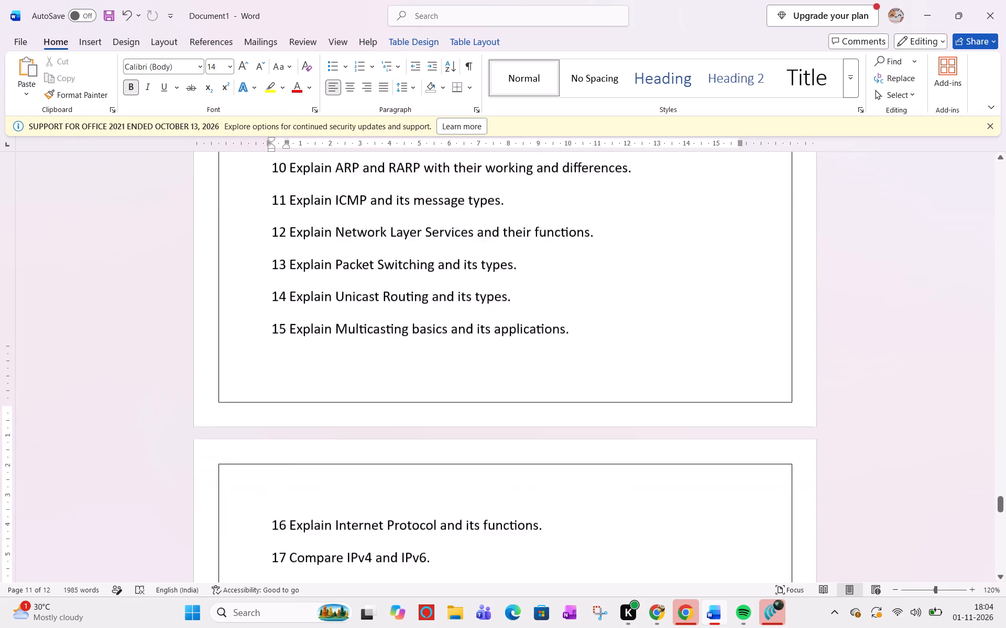
{"action": "scroll", "coordinate": [259, 172], "scroll_direction": "down", "scroll_amount": 1}
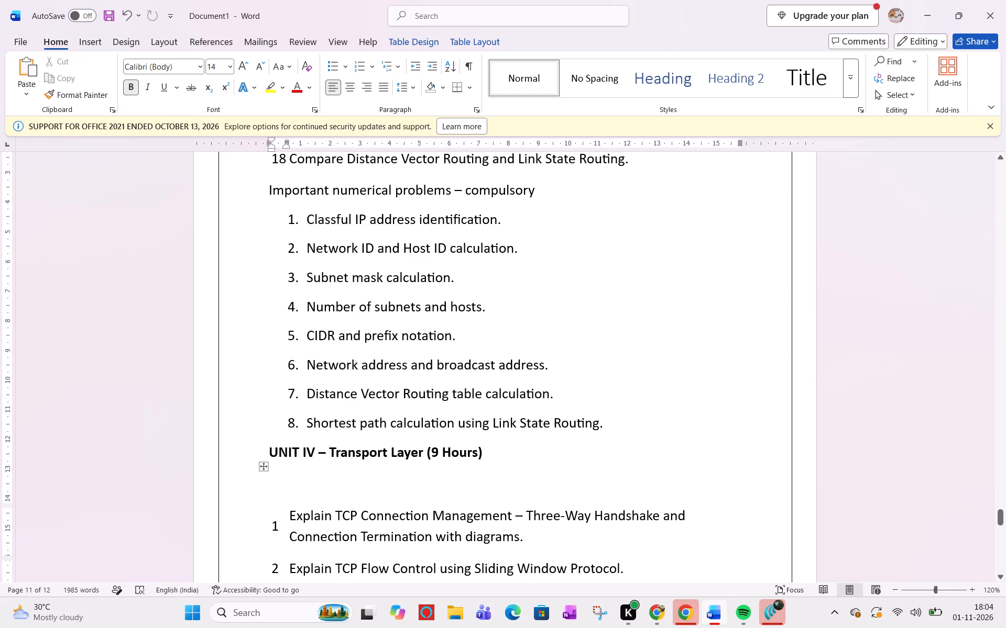
{"action": "left_click_drag", "start_coordinate": [269, 189], "coordinate": [597, 415]}
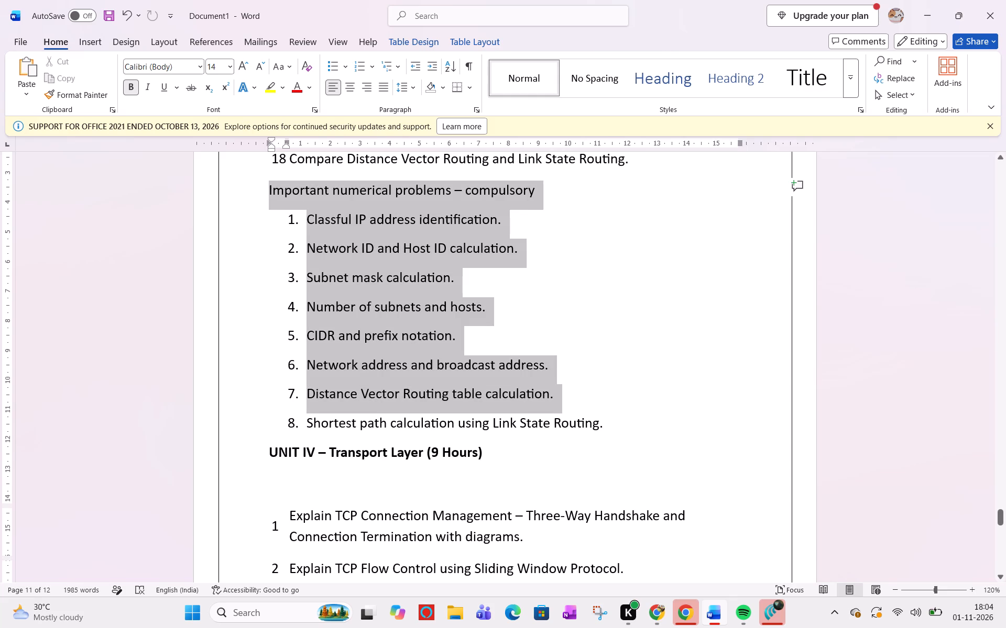
{"action": "left_click_drag", "start_coordinate": [597, 415], "coordinate": [599, 419]}
{"action": "key", "text": "BackSpace"}
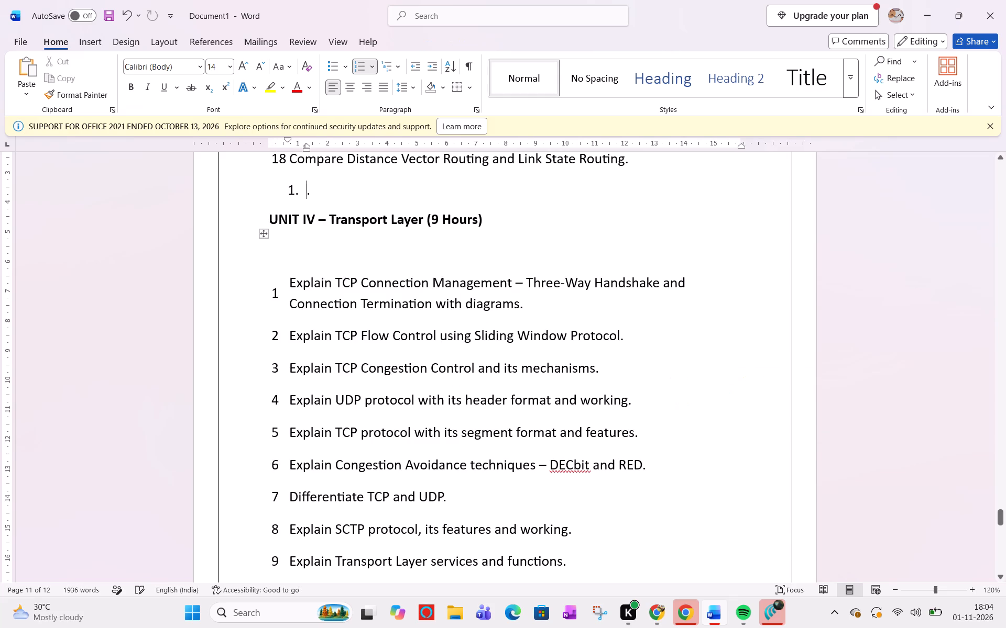
{"action": "key", "text": "BackSpace"}
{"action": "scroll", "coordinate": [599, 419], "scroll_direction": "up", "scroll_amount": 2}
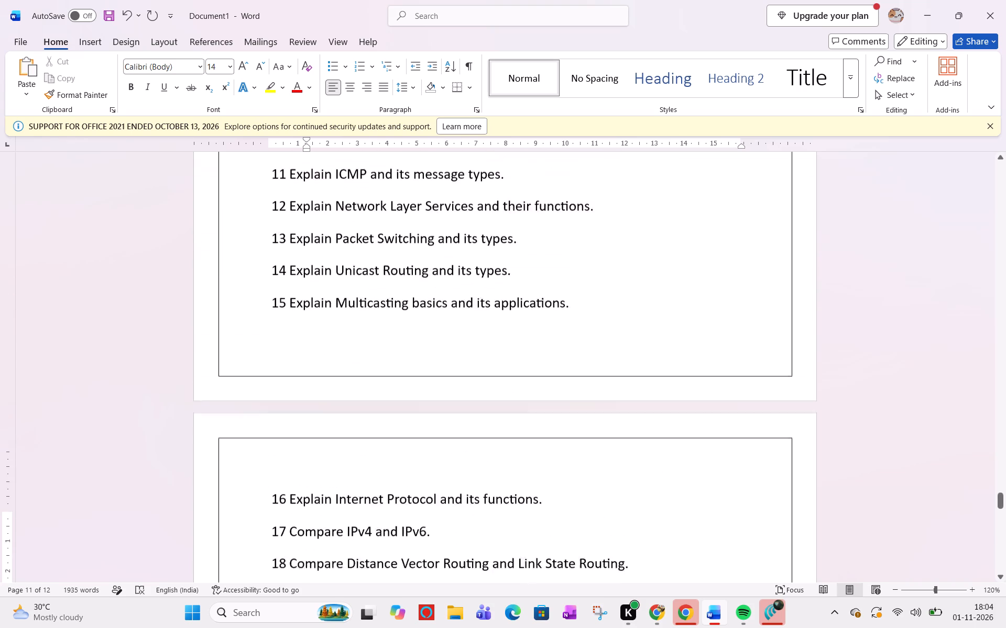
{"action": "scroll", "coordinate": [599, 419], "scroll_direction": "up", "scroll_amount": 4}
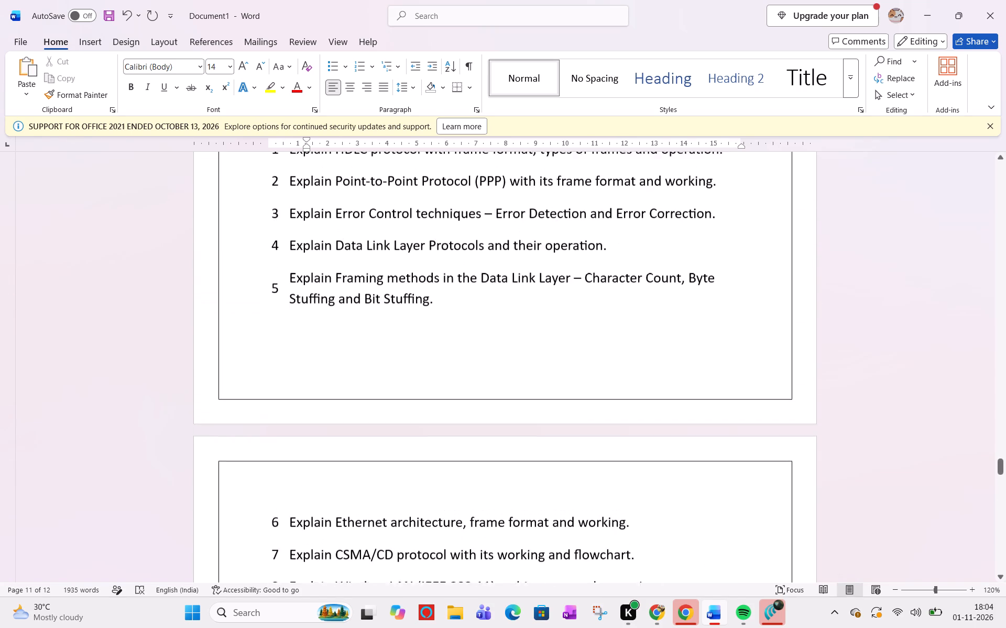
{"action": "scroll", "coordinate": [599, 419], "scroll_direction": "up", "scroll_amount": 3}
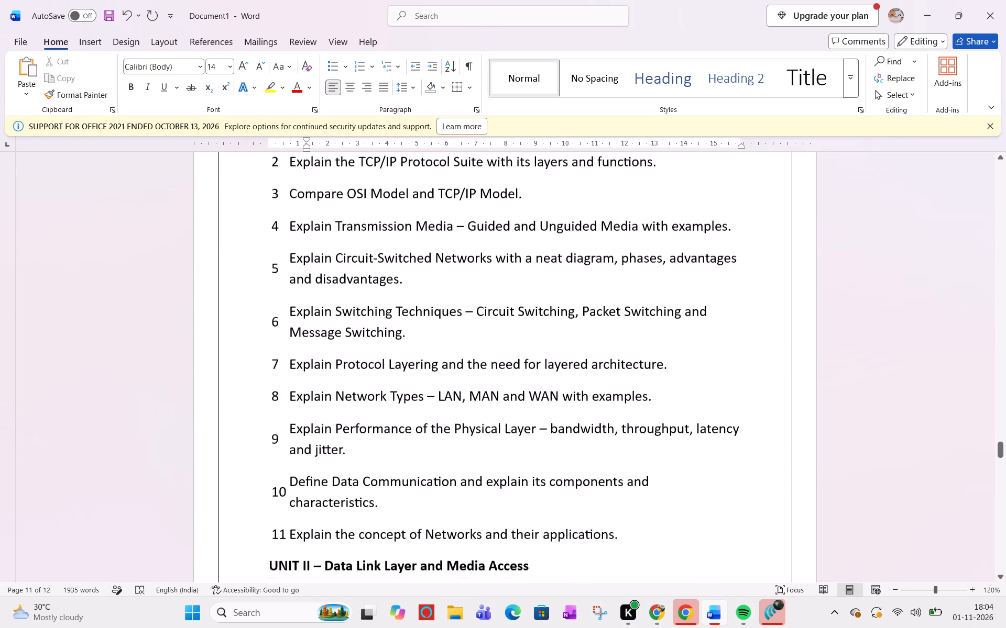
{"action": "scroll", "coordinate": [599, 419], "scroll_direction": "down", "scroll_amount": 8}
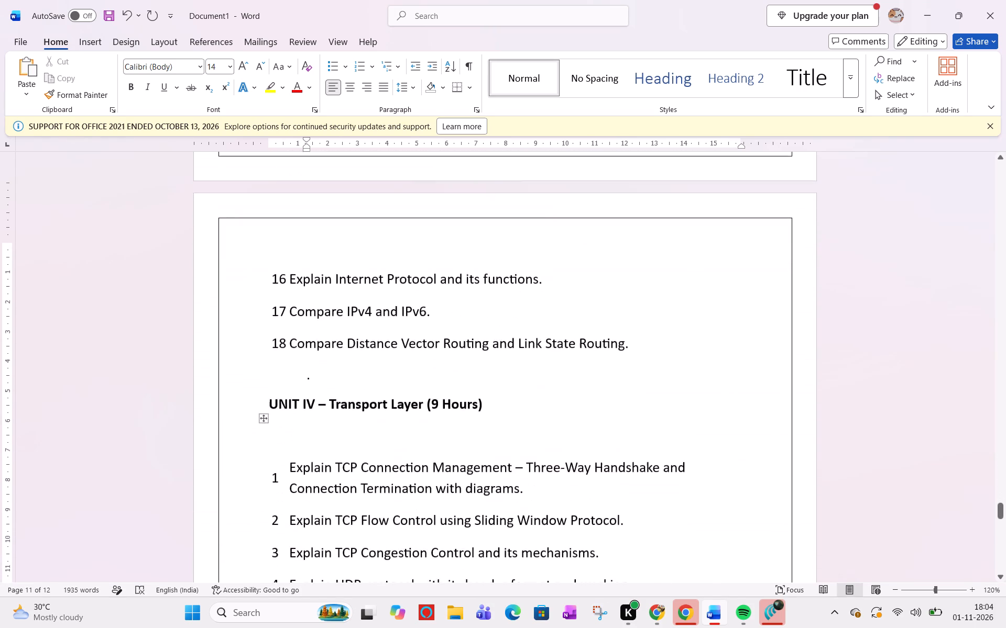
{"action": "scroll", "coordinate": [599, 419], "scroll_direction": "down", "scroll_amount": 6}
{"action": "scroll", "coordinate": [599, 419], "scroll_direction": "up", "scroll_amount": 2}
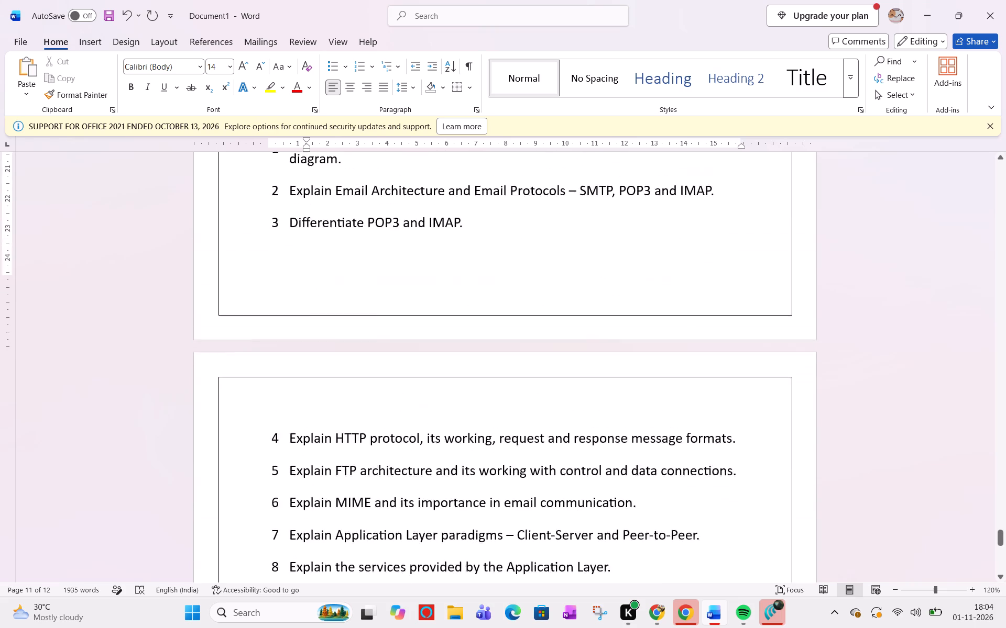
Set the font size of all Computer Networks questions, from the UNIT I heading through the last Unit V question, to 12.
{"action": "scroll", "coordinate": [599, 419], "scroll_direction": "up", "scroll_amount": 2}
{"action": "left_click", "coordinate": [310, 536]}
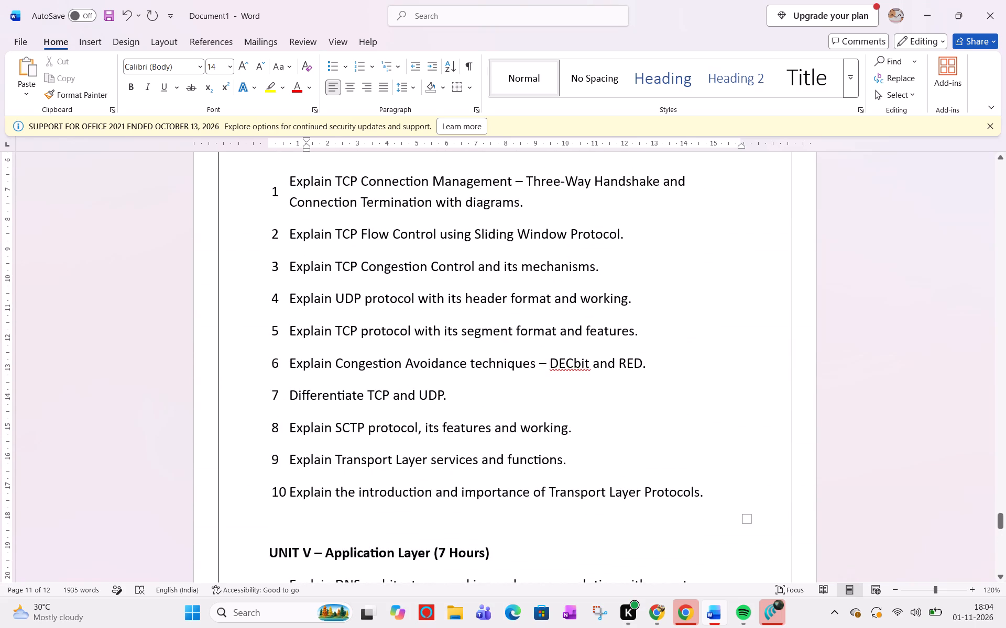
{"action": "scroll", "coordinate": [310, 536], "scroll_direction": "up", "scroll_amount": 3}
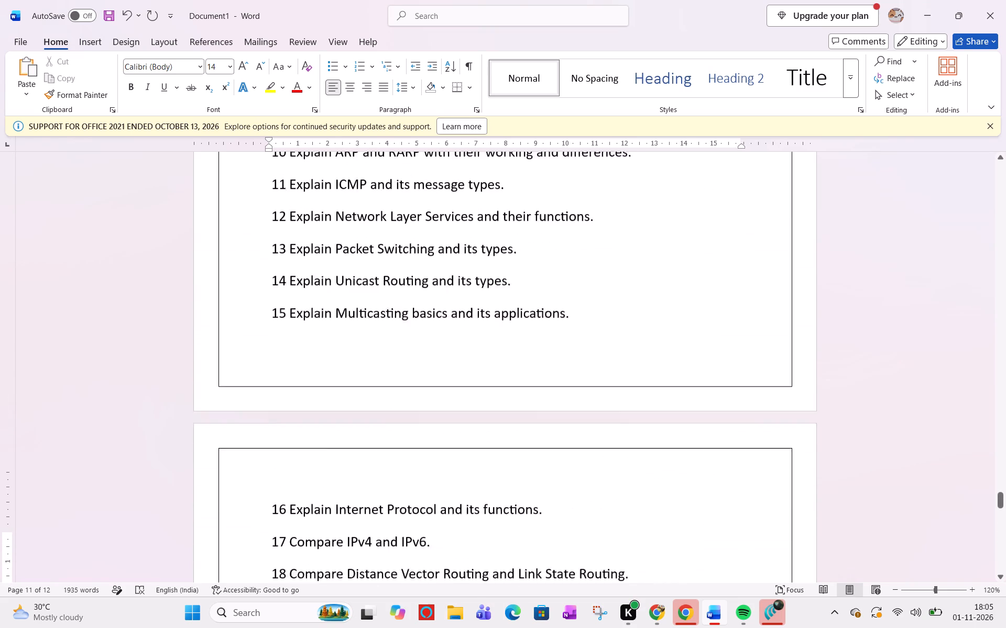
{"action": "left_click", "coordinate": [284, 519]}
{"action": "scroll", "coordinate": [284, 519], "scroll_direction": "up", "scroll_amount": 1}
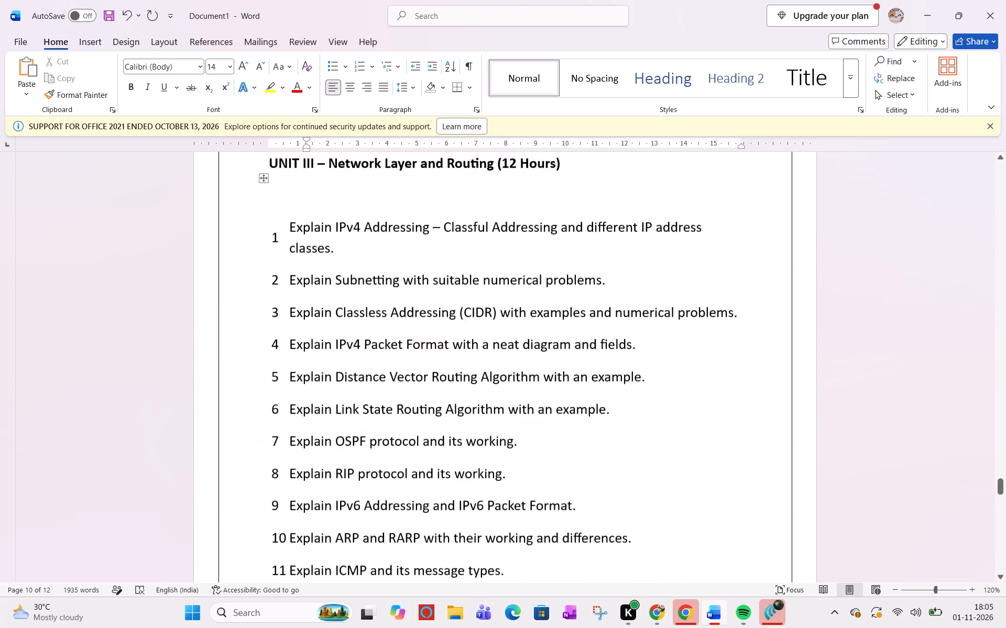
{"action": "scroll", "coordinate": [284, 519], "scroll_direction": "up", "scroll_amount": 3}
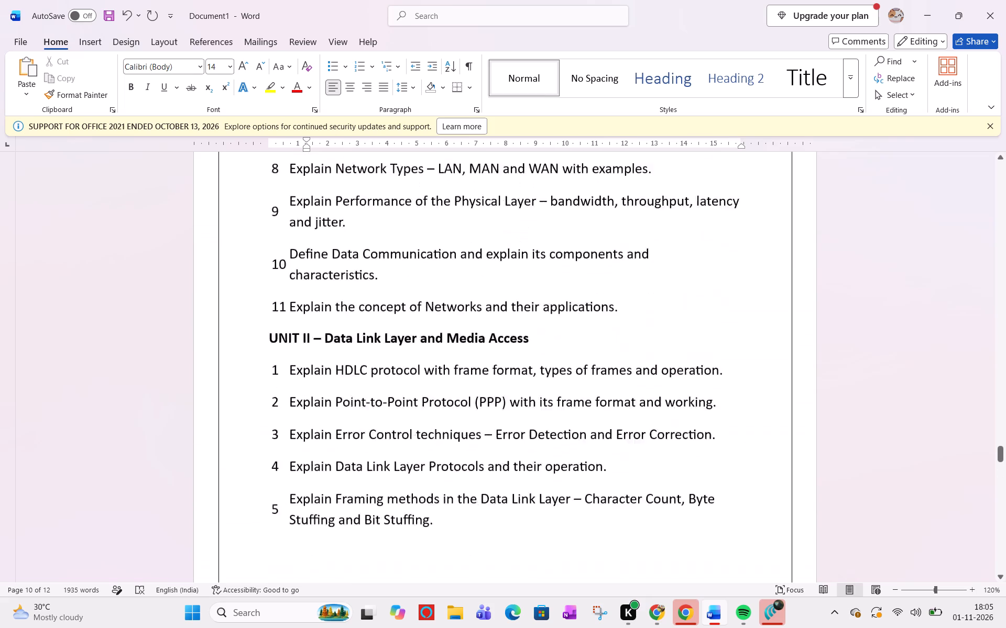
{"action": "scroll", "coordinate": [284, 519], "scroll_direction": "up", "scroll_amount": 2}
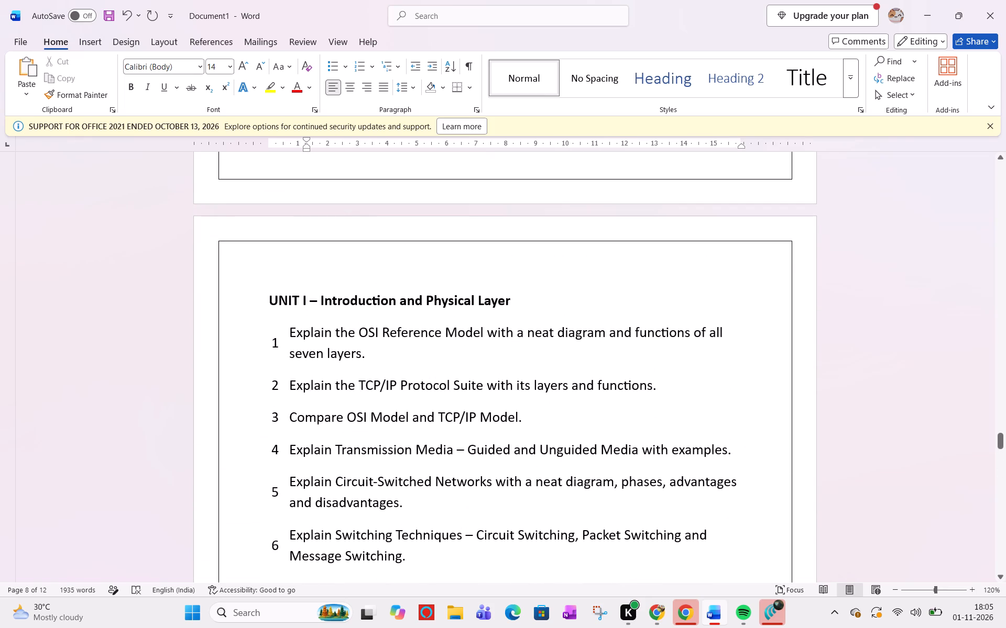
{"action": "left_click_drag", "start_coordinate": [270, 293], "coordinate": [419, 625]}
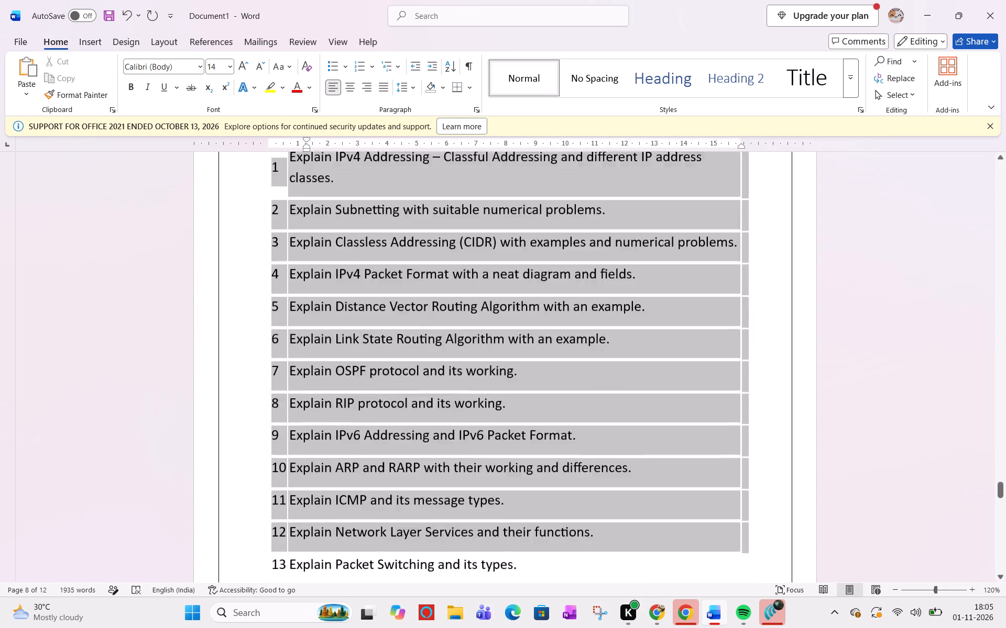
{"action": "left_click_drag", "start_coordinate": [419, 625], "coordinate": [460, 612]}
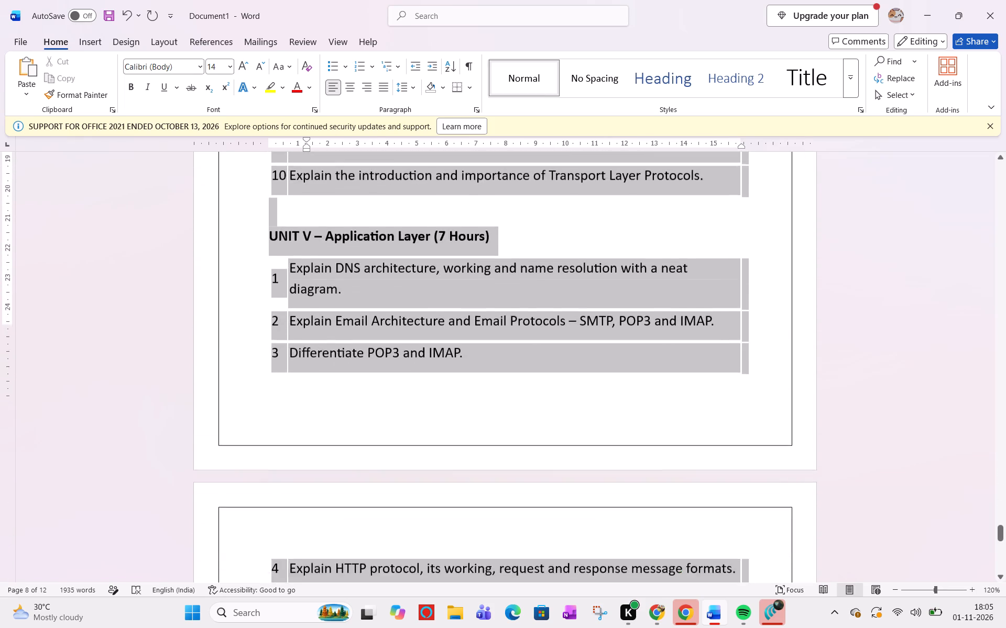
{"action": "left_click_drag", "start_coordinate": [460, 612], "coordinate": [483, 576]}
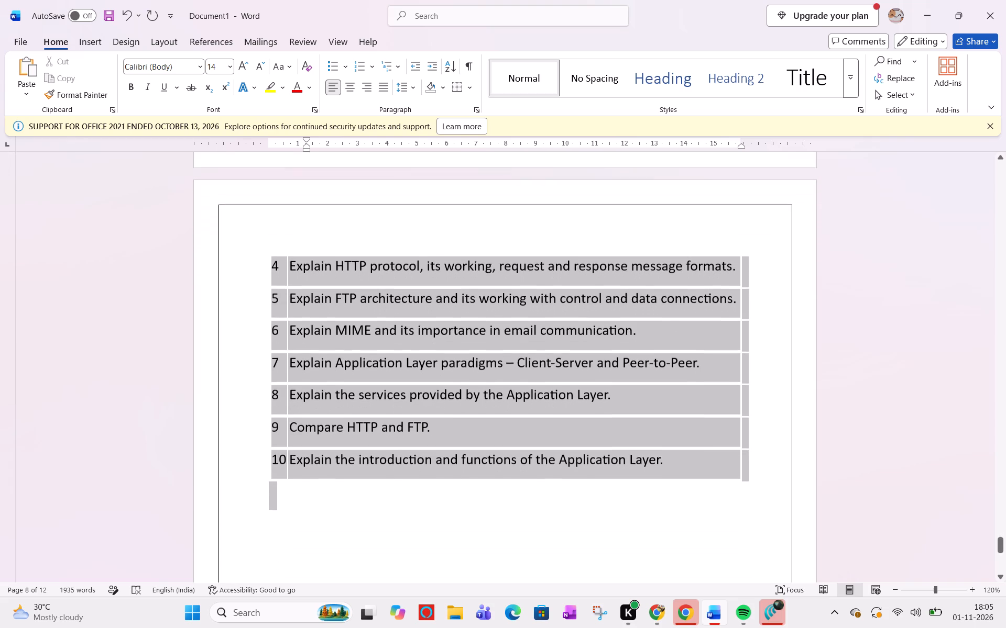
{"action": "left_click_drag", "start_coordinate": [483, 576], "coordinate": [556, 484]}
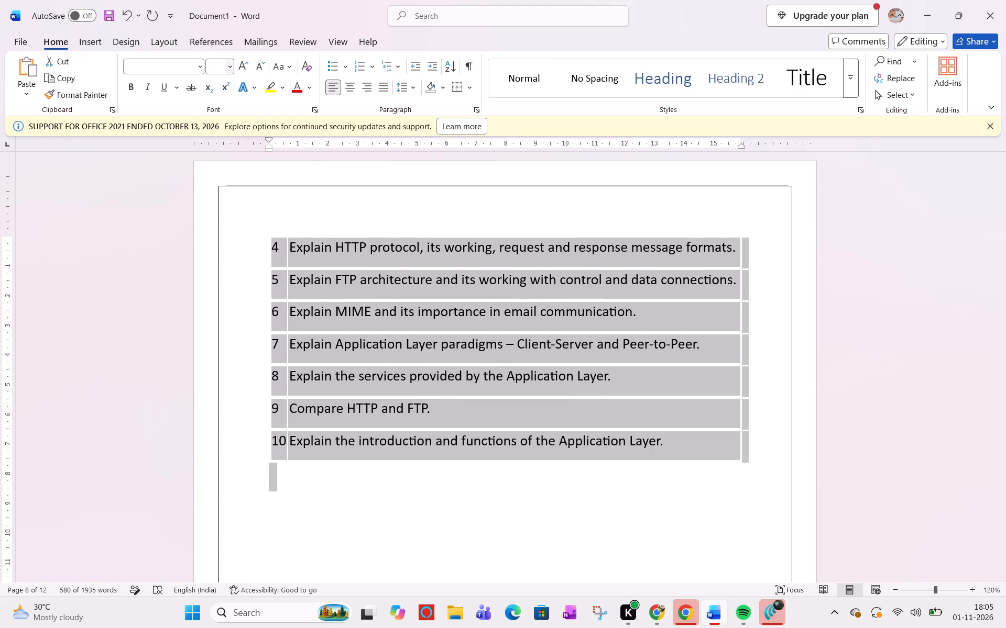
{"action": "left_click", "coordinate": [232, 71]}
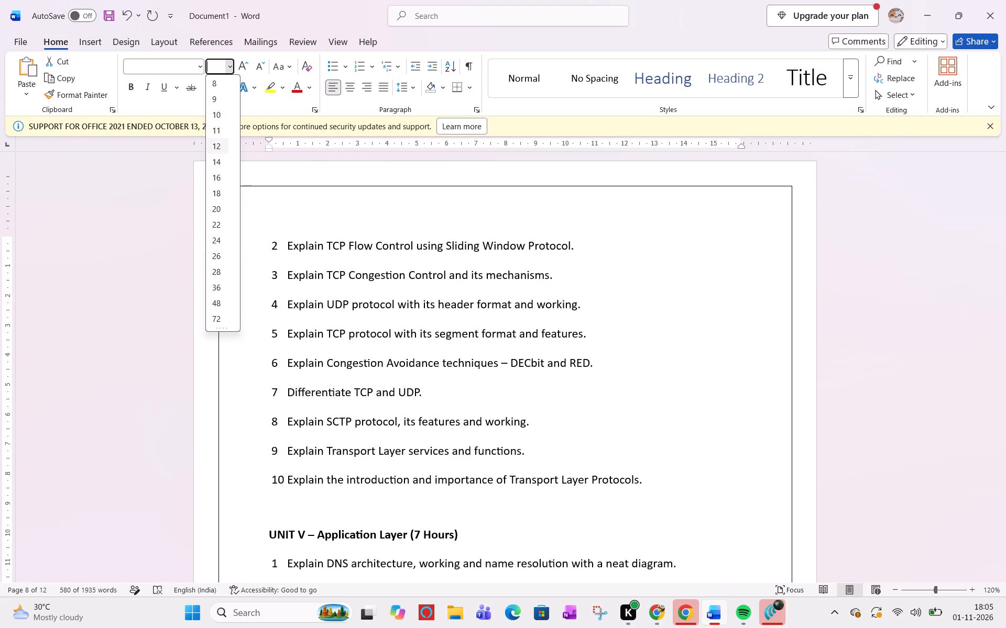
{"action": "left_click", "coordinate": [220, 147]}
Try to remove the empty header row above the Unit III questions, including with Delete Cells.
{"action": "scroll", "coordinate": [274, 351], "scroll_direction": "down", "scroll_amount": 7}
{"action": "scroll", "coordinate": [274, 351], "scroll_direction": "up", "scroll_amount": 1}
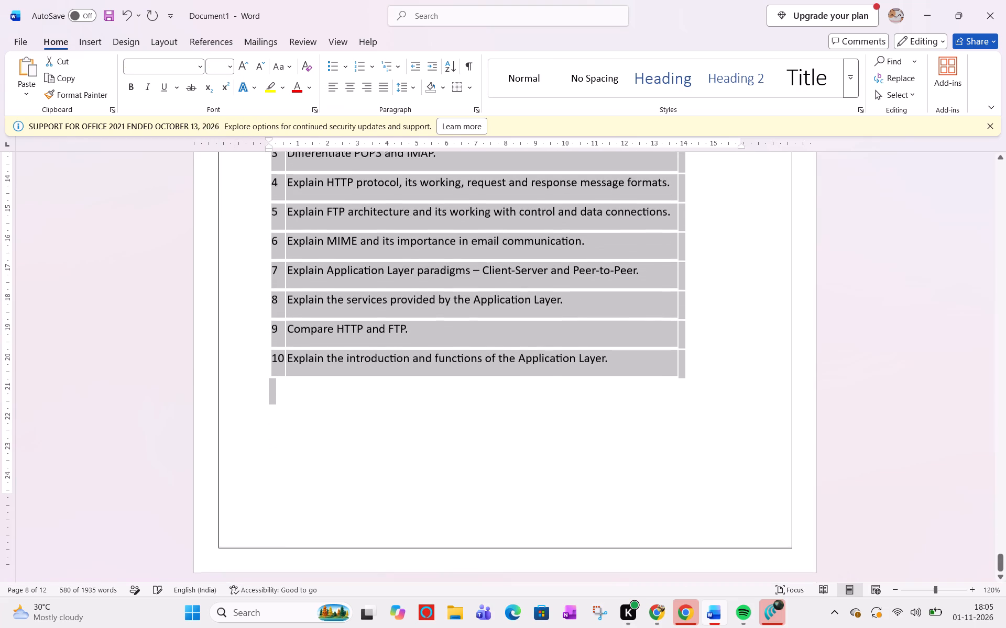
{"action": "scroll", "coordinate": [274, 351], "scroll_direction": "up", "scroll_amount": 4}
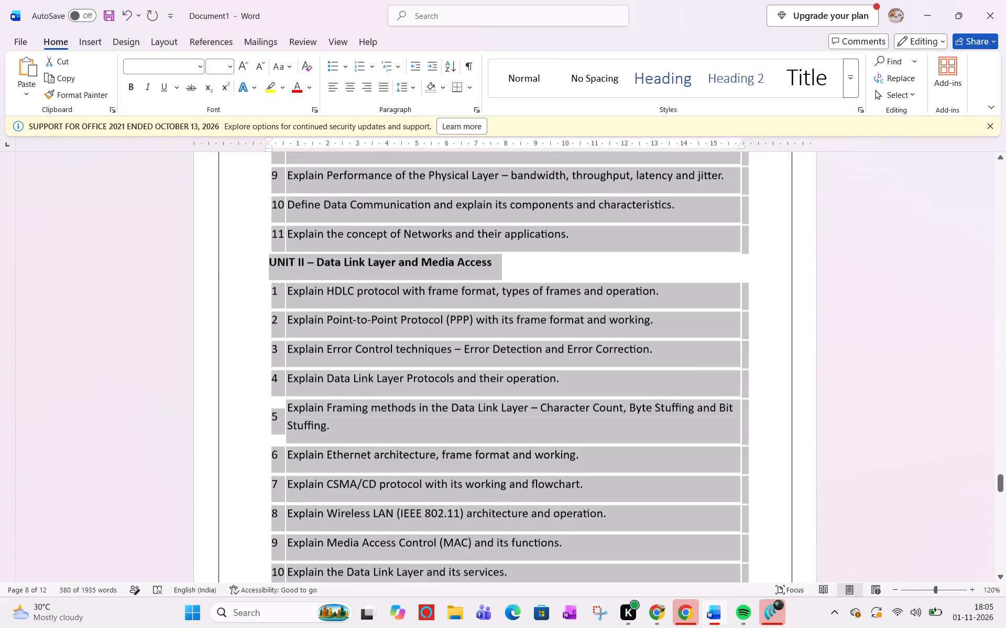
{"action": "scroll", "coordinate": [274, 351], "scroll_direction": "up", "scroll_amount": 2}
{"action": "scroll", "coordinate": [274, 351], "scroll_direction": "down", "scroll_amount": 2}
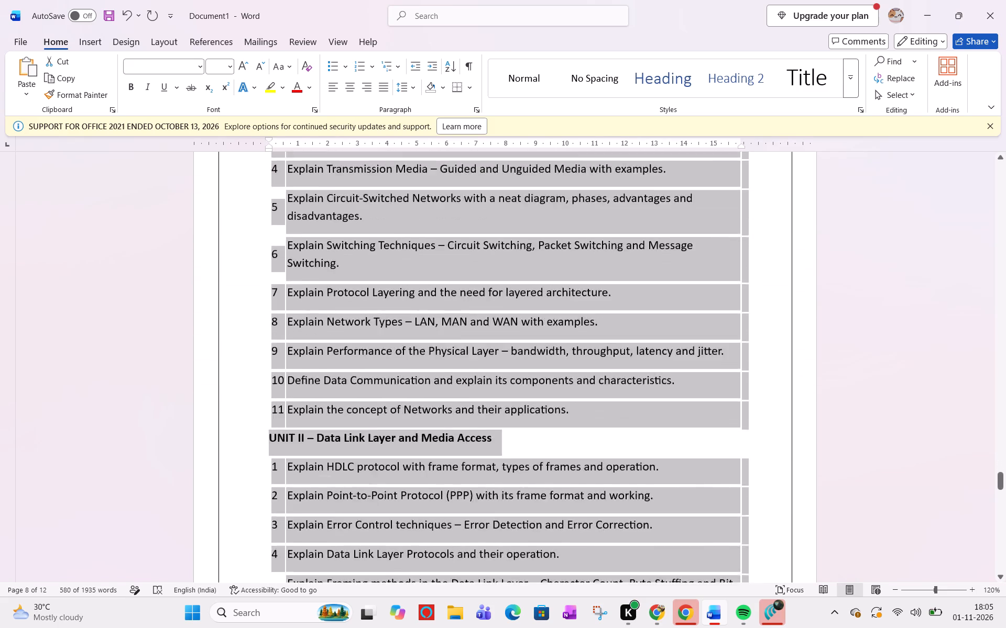
{"action": "scroll", "coordinate": [274, 351], "scroll_direction": "down", "scroll_amount": 3}
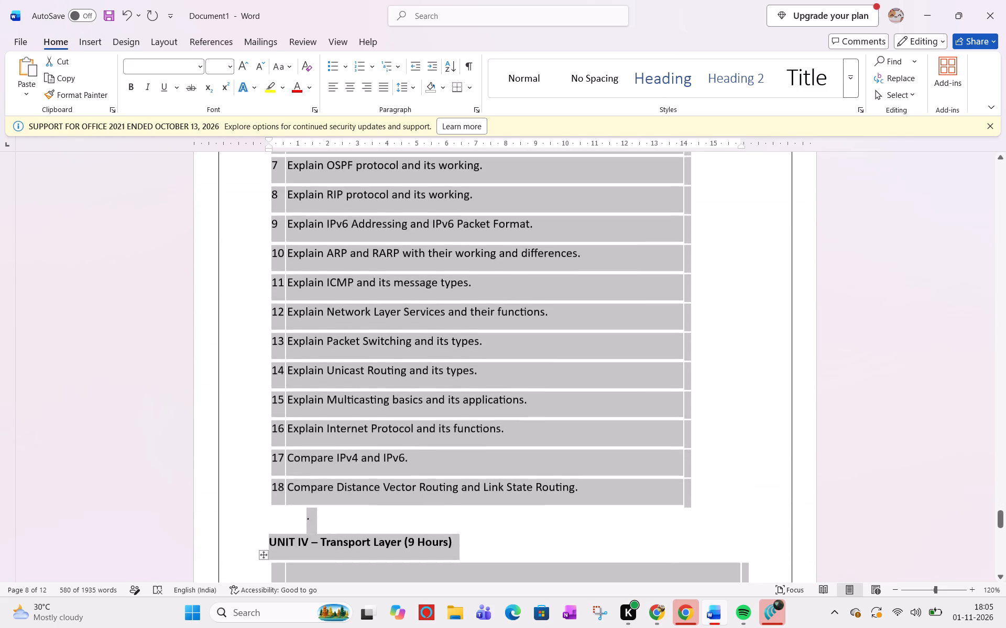
{"action": "scroll", "coordinate": [274, 351], "scroll_direction": "up", "scroll_amount": 2}
{"action": "left_click", "coordinate": [277, 362]}
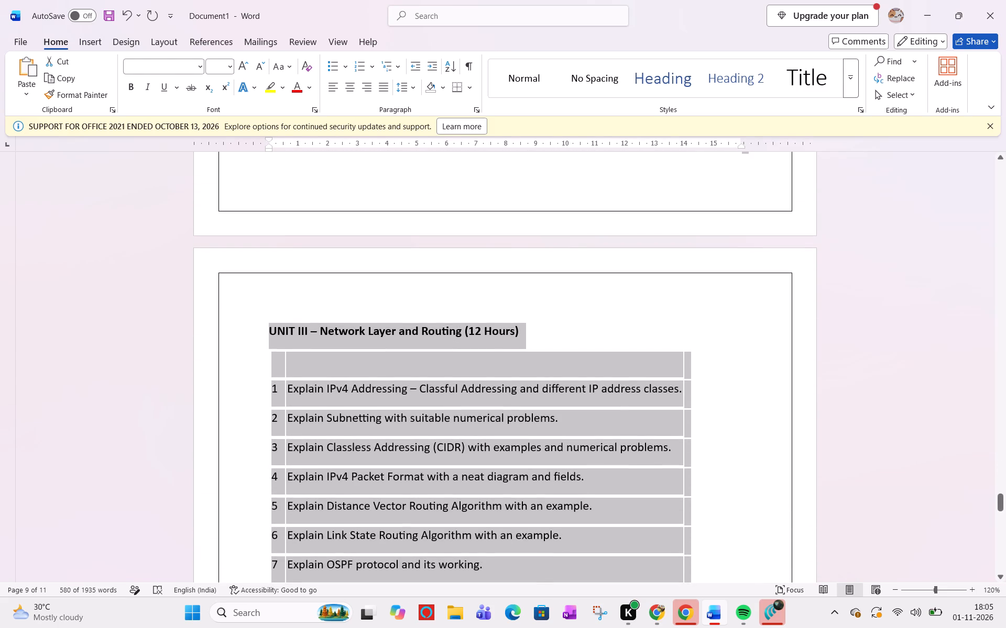
{"action": "key", "text": "BackSpace"}
{"action": "key", "text": "BackSpace"}
{"action": "key", "text": "BackSpace"}
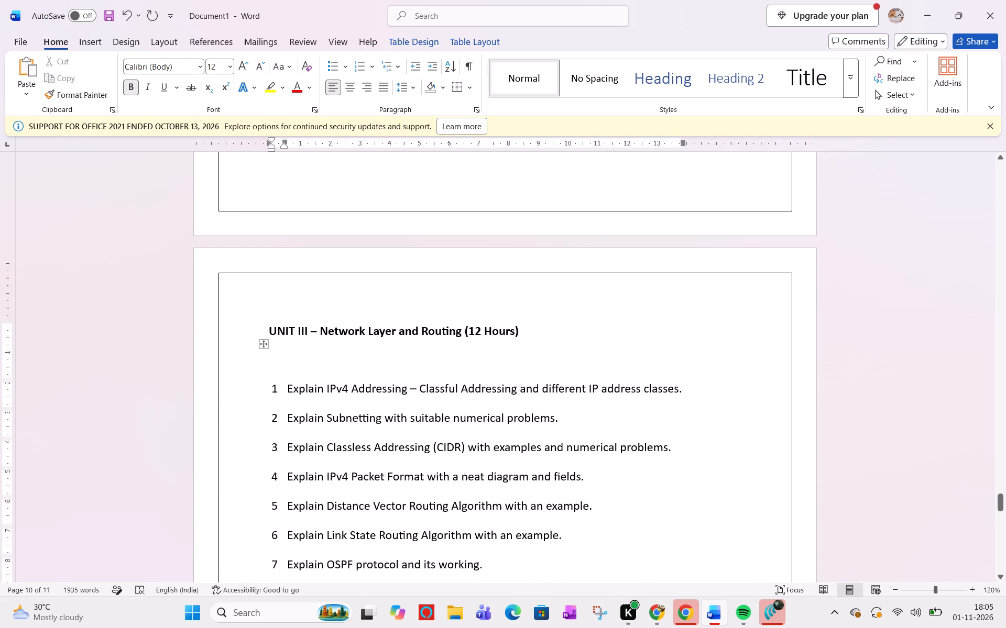
{"action": "key", "text": "Delete"}
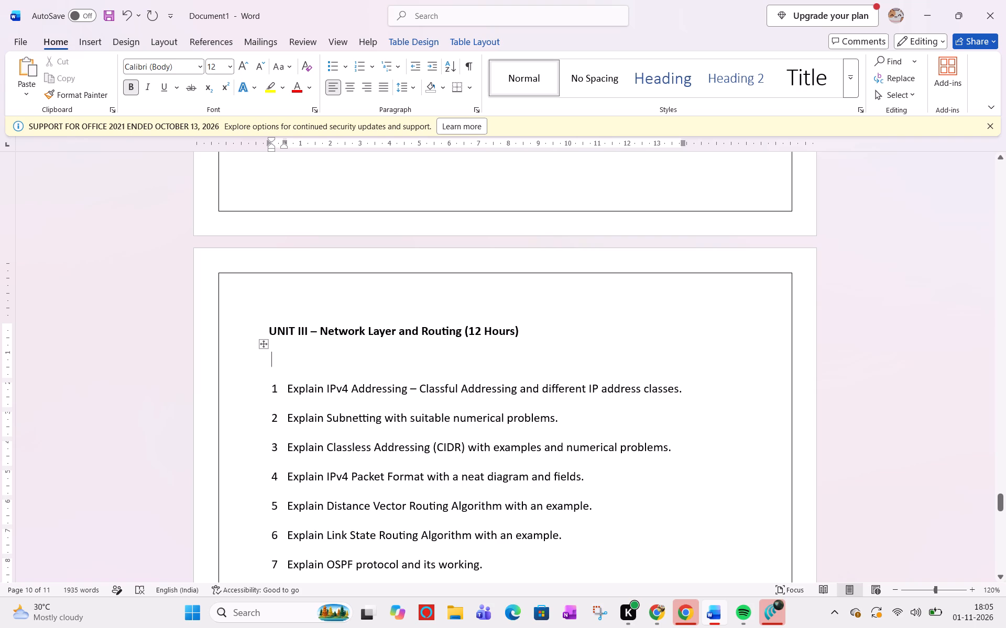
{"action": "right_click", "coordinate": [277, 362]}
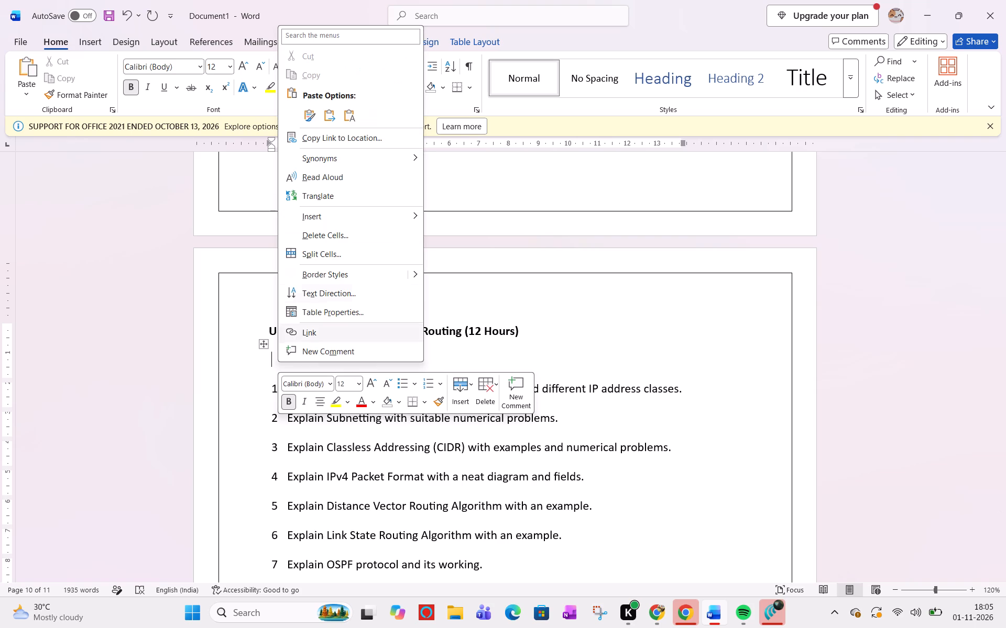
{"action": "left_click", "coordinate": [332, 237]}
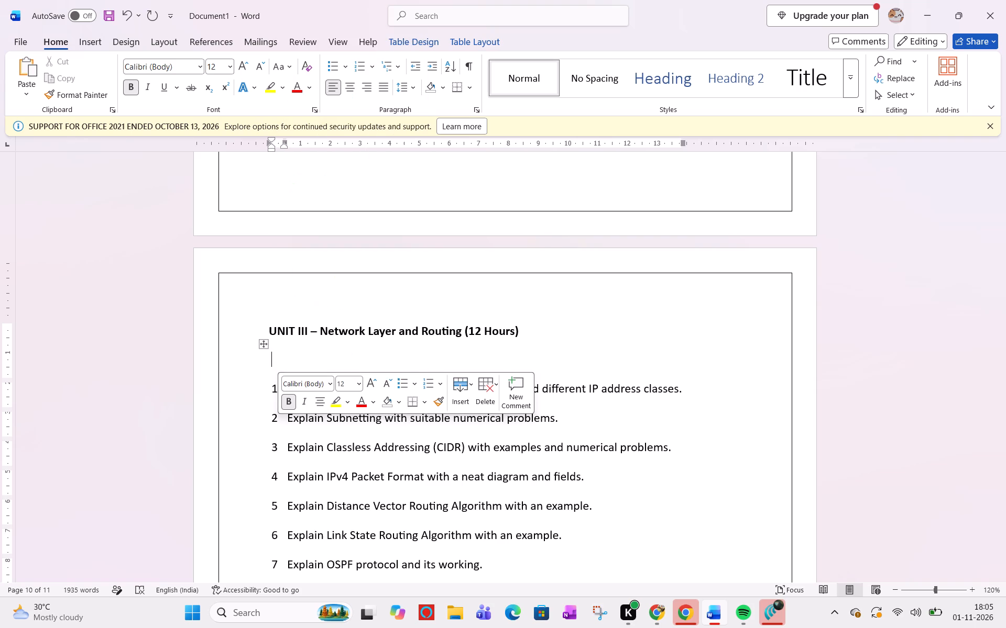
{"action": "left_click", "coordinate": [474, 323]}
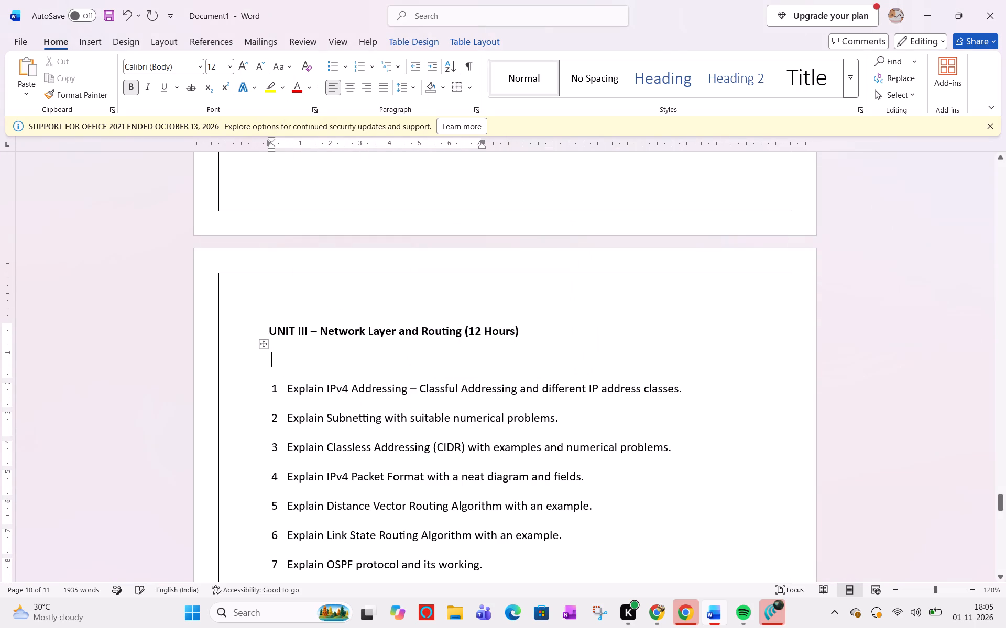
{"action": "key", "text": "BackSpace"}
{"action": "key", "text": "Down"}
{"action": "key", "text": "BackSpace"}
{"action": "key", "text": "BackSpace"}
{"action": "key", "text": "BackSpace"}
{"action": "key", "text": "BackSpace"}
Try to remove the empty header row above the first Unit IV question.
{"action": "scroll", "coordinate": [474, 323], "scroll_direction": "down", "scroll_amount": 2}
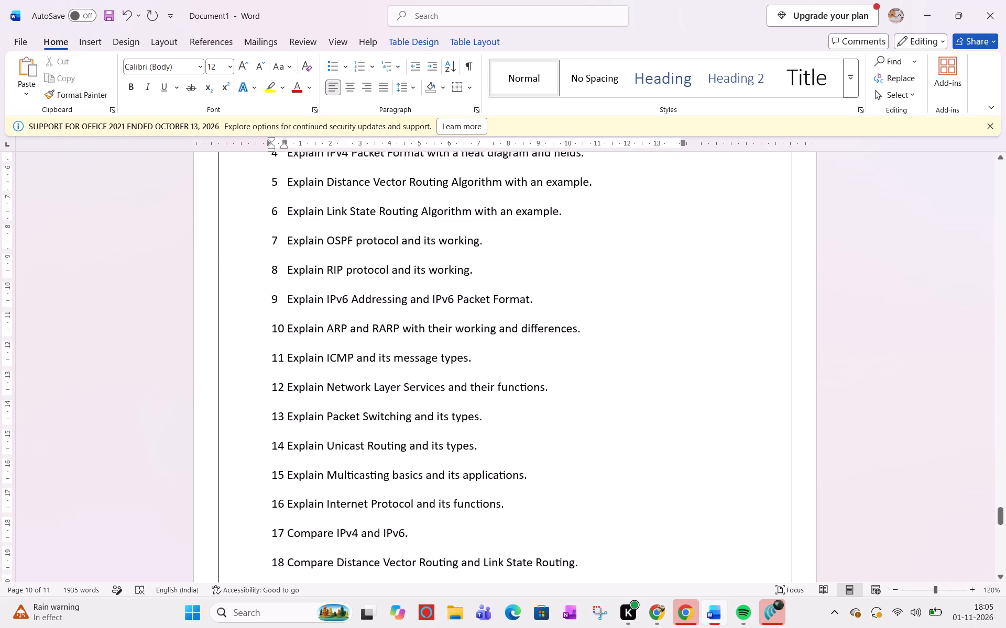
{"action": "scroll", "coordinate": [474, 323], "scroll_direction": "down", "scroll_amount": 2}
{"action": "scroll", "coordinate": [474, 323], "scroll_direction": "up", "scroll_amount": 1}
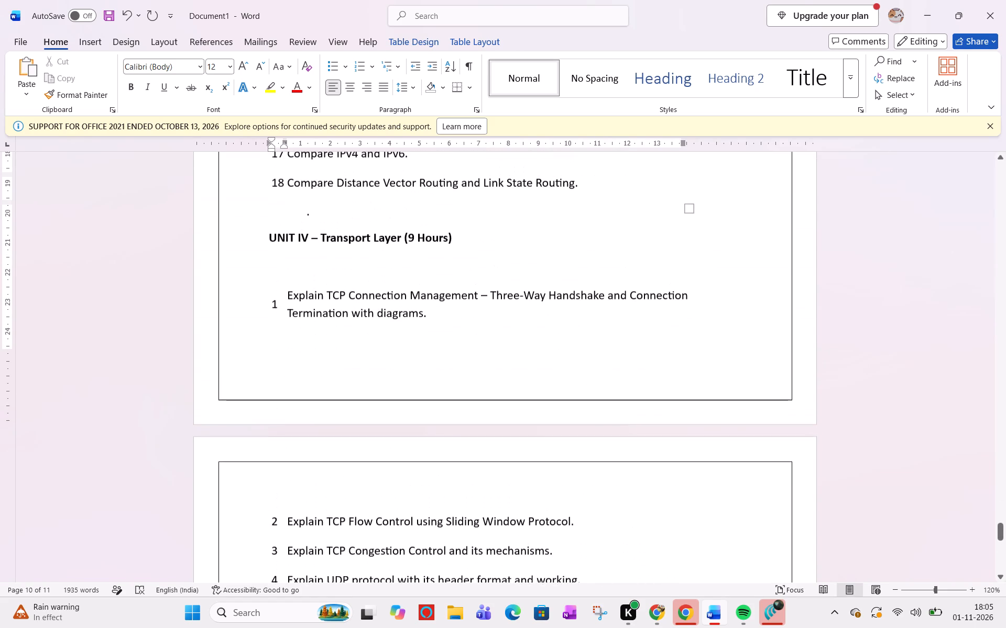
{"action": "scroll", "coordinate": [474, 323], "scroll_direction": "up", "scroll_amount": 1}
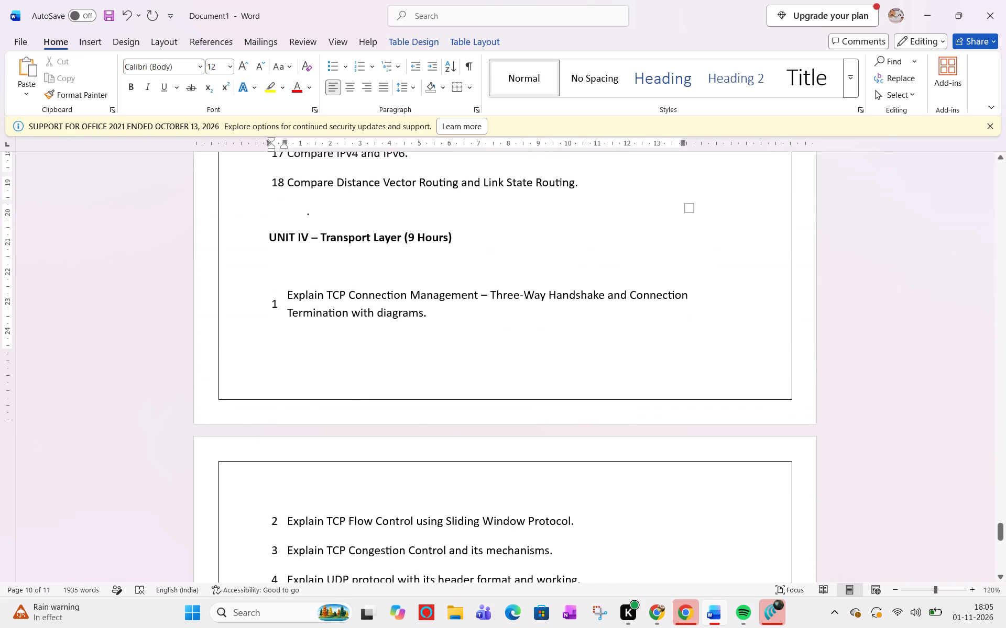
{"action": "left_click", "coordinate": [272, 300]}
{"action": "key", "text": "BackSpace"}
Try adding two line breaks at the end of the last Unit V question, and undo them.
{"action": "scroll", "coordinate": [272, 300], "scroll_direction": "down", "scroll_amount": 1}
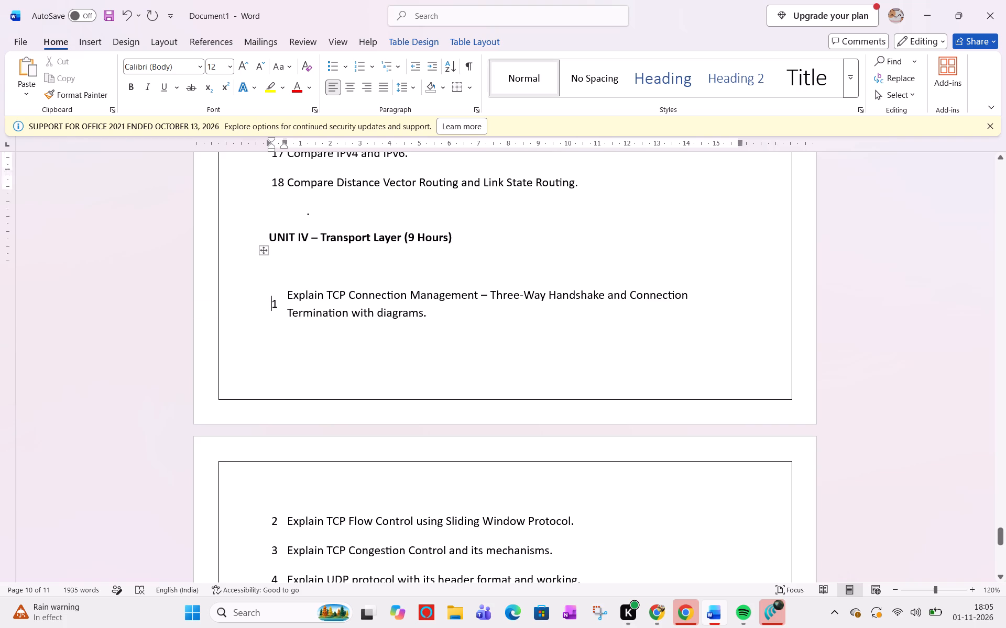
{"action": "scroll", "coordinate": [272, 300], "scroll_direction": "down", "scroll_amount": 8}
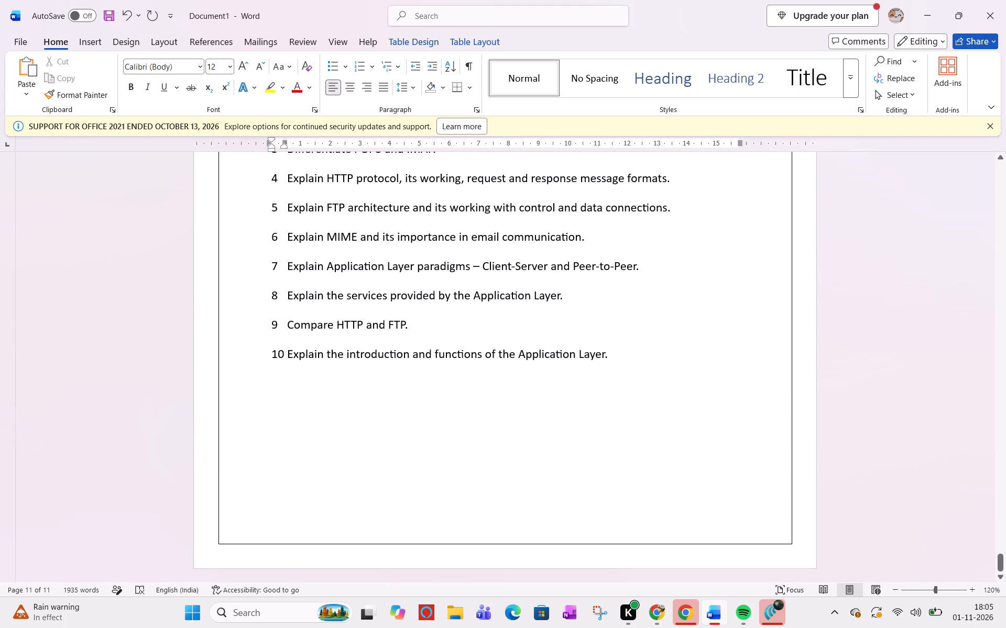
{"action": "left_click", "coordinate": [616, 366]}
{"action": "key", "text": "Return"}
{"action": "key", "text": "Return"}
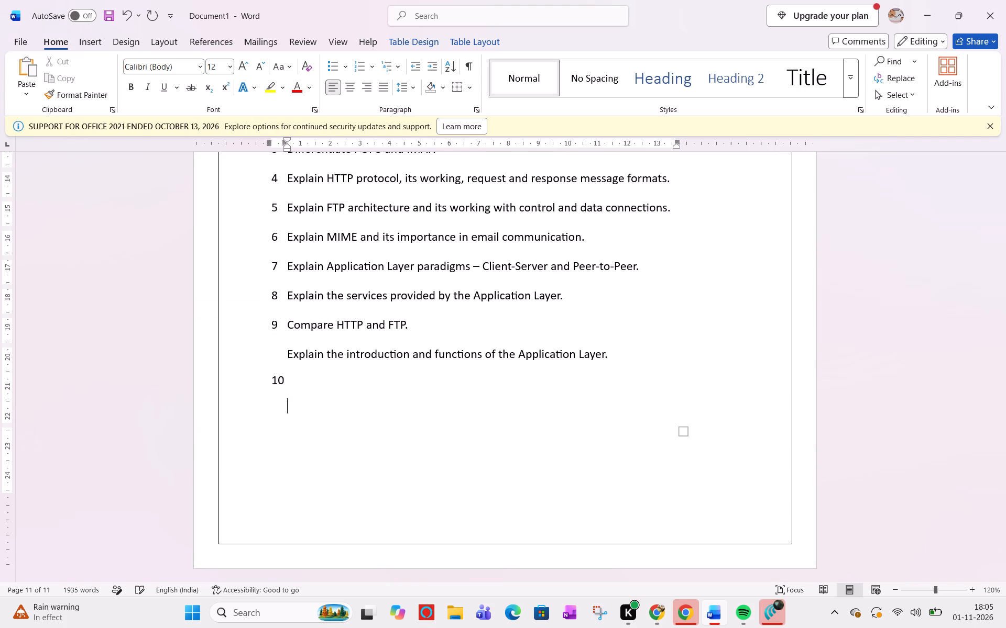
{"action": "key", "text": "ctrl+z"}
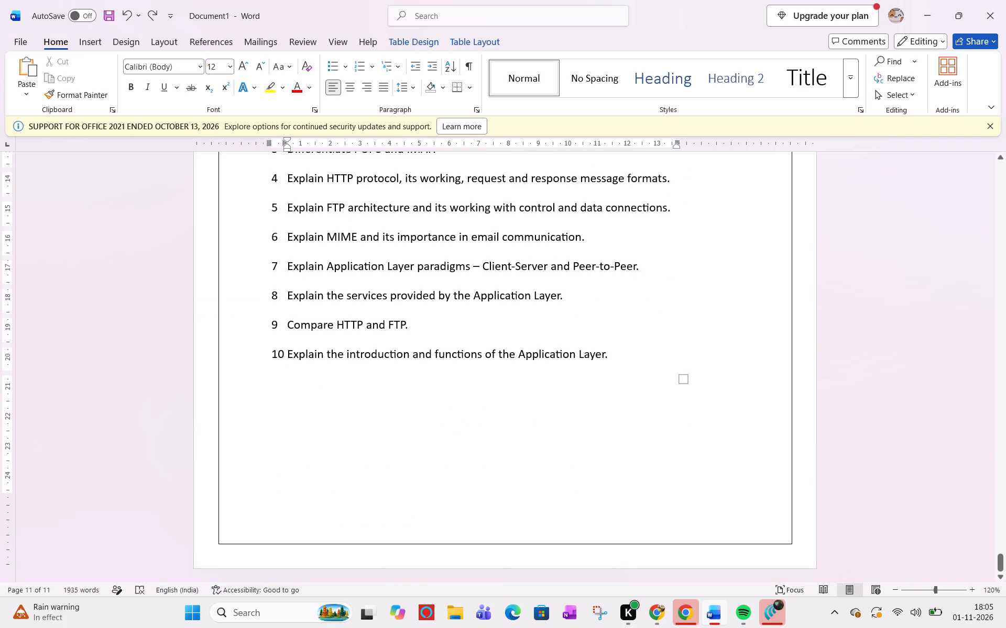
Add blank lines below the Unit V question table until the cursor reaches the start of a new page.
{"action": "left_click", "coordinate": [429, 439]}
{"action": "key", "text": "Return"}
{"action": "key", "text": "Return"}
{"action": "key", "text": "Return"}
{"action": "key", "text": "Return"}
{"action": "key", "text": "Return"}
{"action": "key", "text": "Return"}
{"action": "key", "text": "Return"}
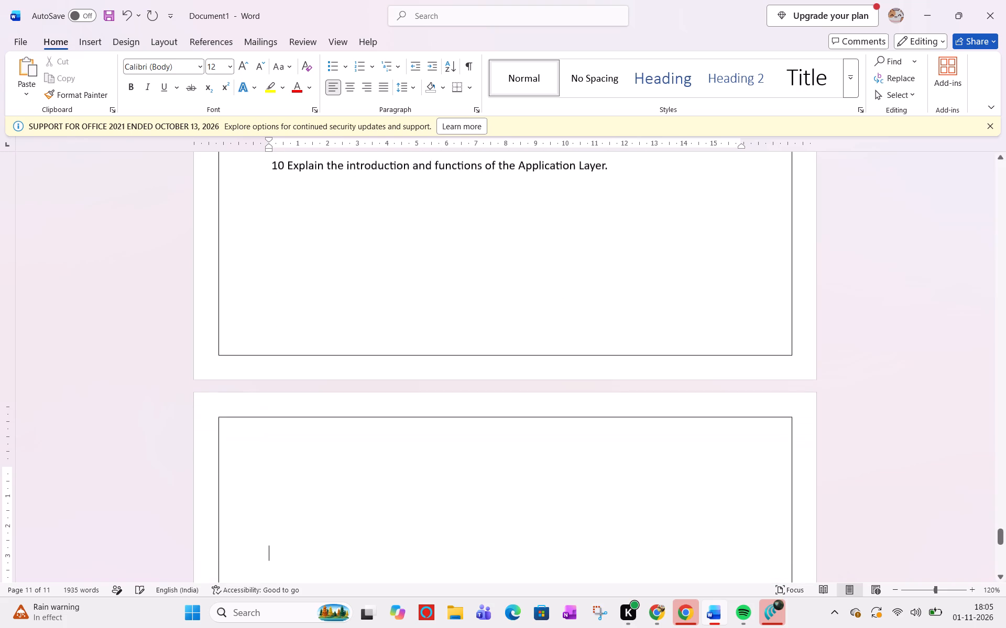
{"action": "key", "text": "BackSpace"}
{"action": "key", "text": "BackSpace"}
{"action": "key", "text": "BackSpace"}
{"action": "key", "text": "BackSpace"}
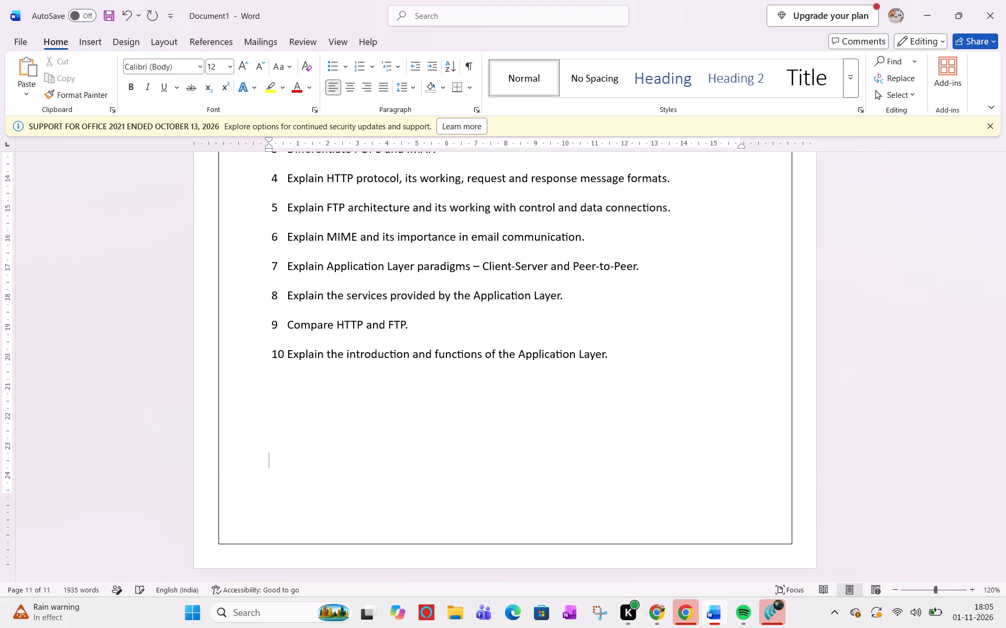
{"action": "key", "text": "Return"}
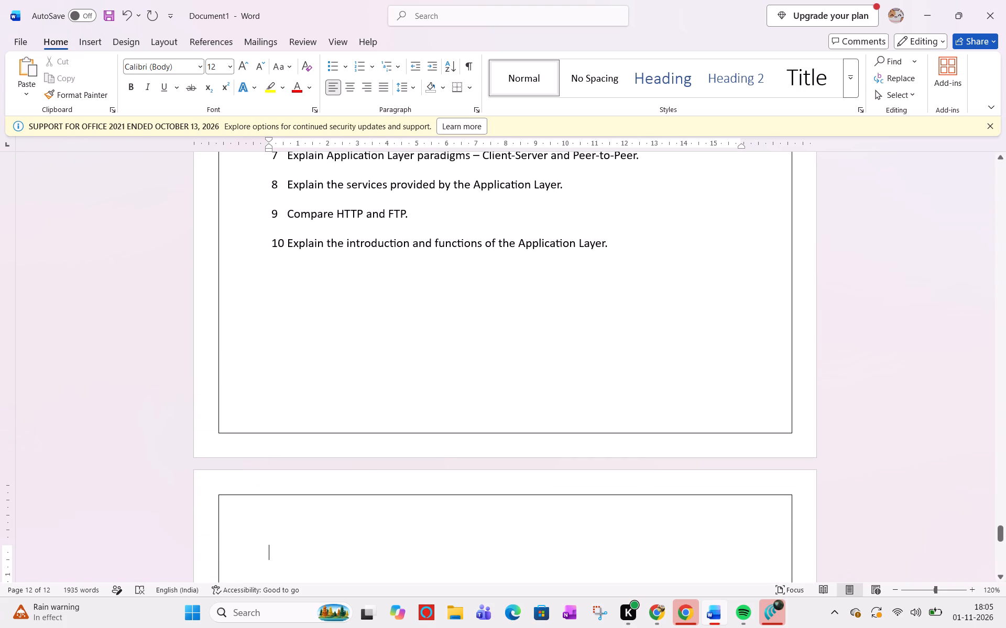
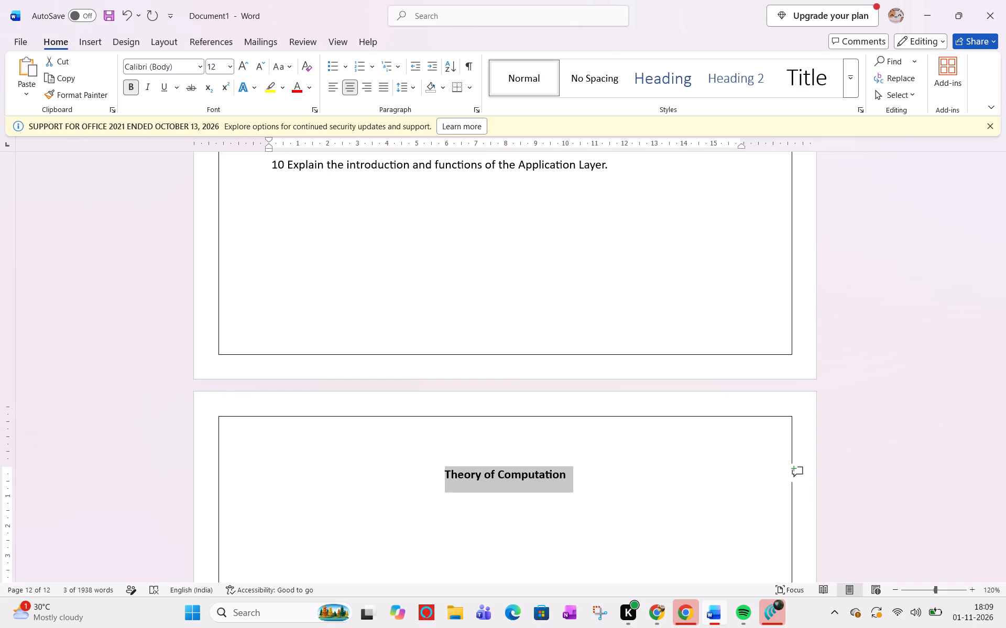
{"action": "left_click", "coordinate": [676, 499]}
{"action": "scroll", "coordinate": [676, 499], "scroll_direction": "down", "scroll_amount": 1}
{"action": "key", "text": "Return"}
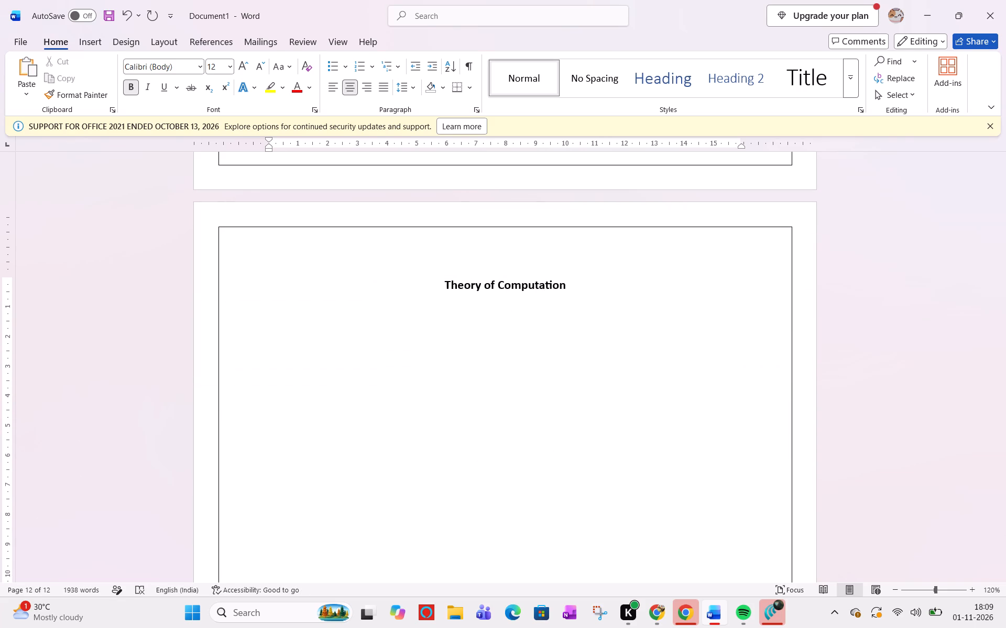
{"action": "left_click", "coordinate": [139, 86]}
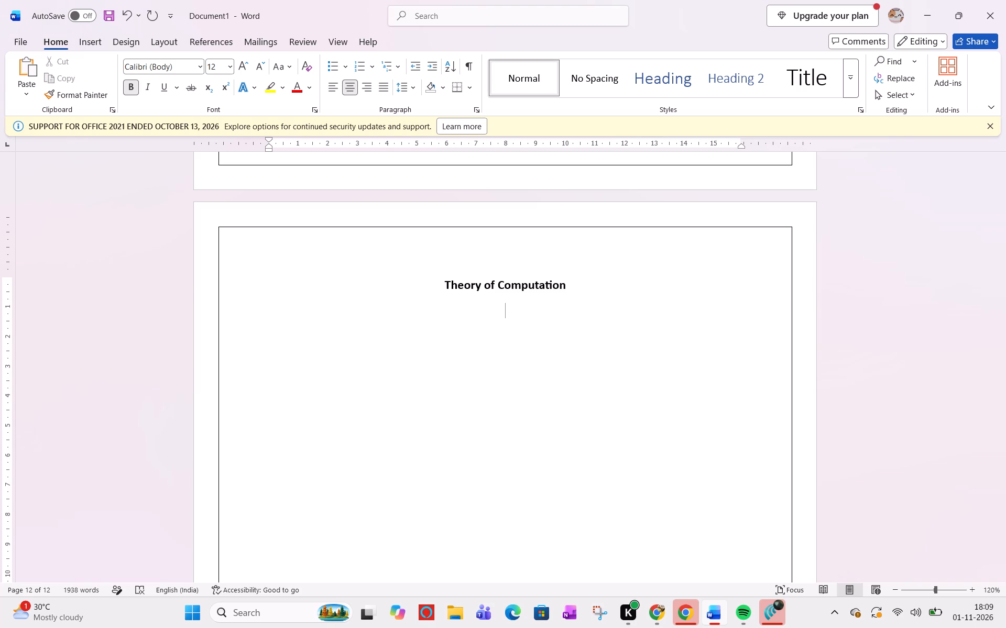
{"action": "left_click", "coordinate": [133, 86]}
{"action": "left_click", "coordinate": [333, 88]}
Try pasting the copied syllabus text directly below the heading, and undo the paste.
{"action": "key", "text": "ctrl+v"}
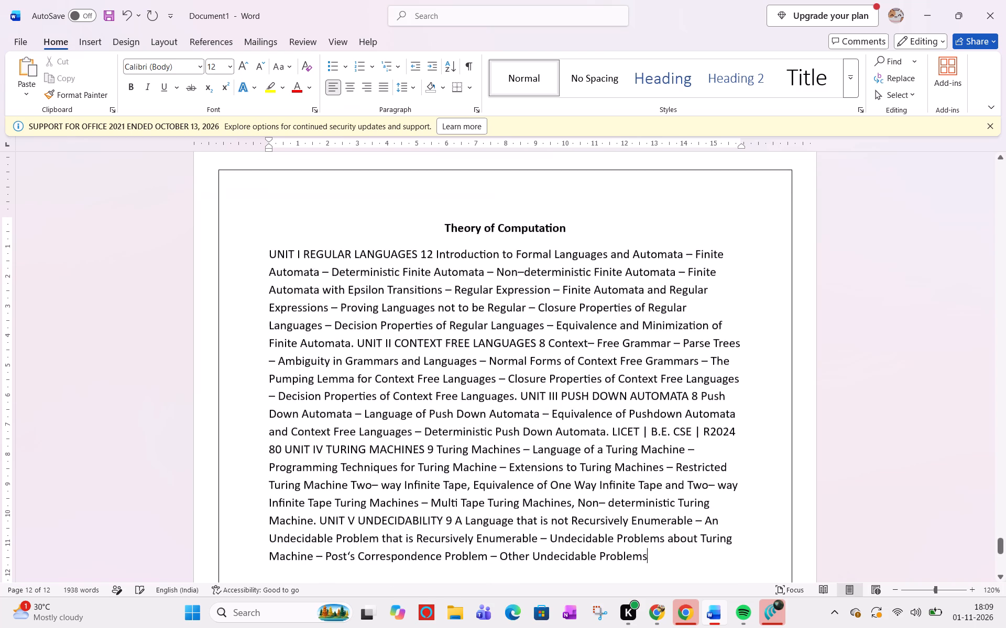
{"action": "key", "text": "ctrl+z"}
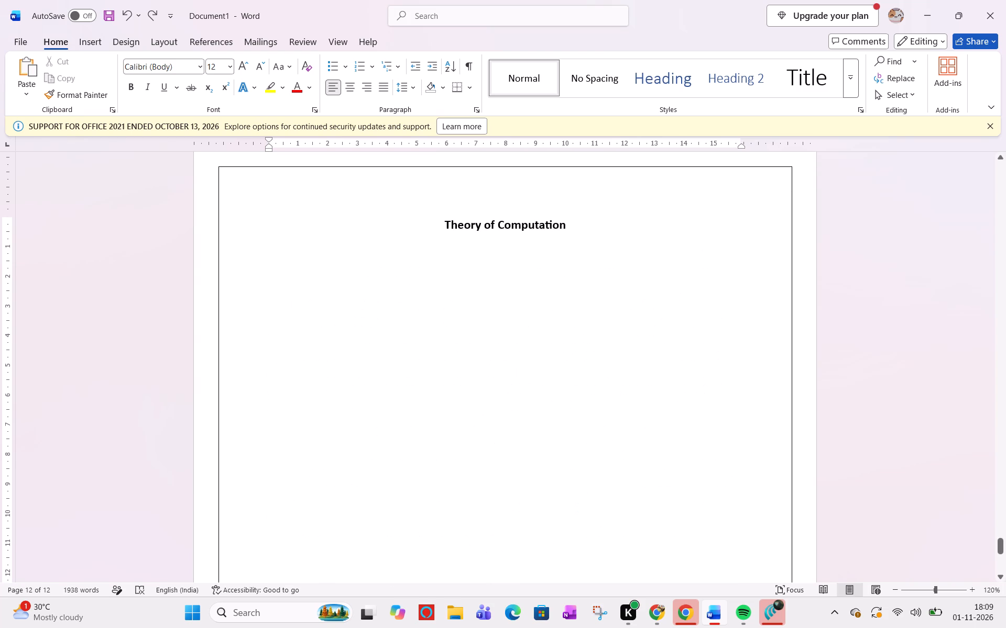
Switch to Chrome, paste the Theory of Computation syllabus into the empty Online Notepad page, and copy all of it from there.
{"action": "left_click", "coordinate": [652, 602]}
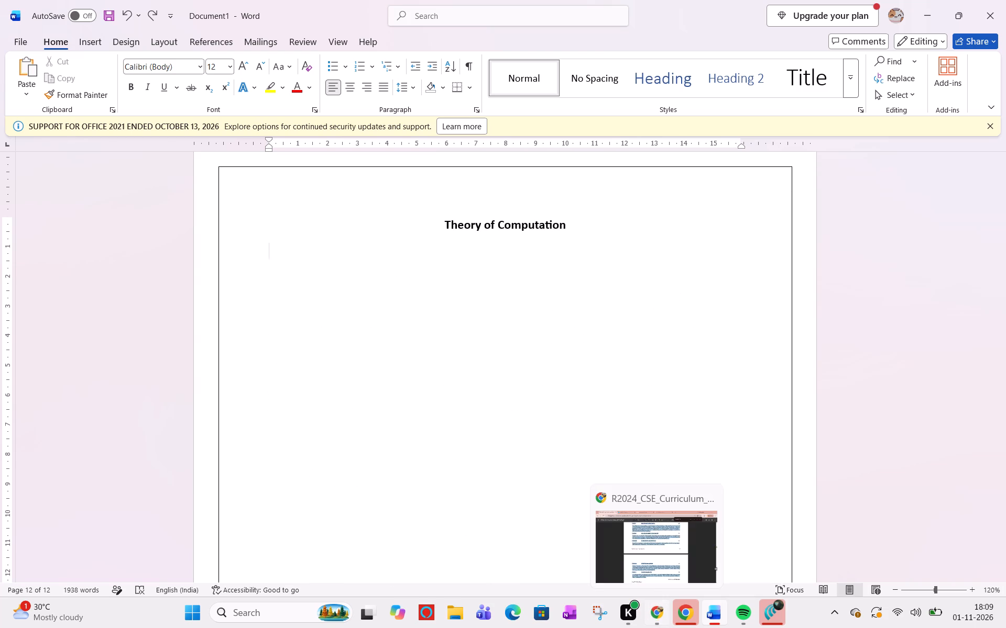
{"action": "left_click", "coordinate": [413, 4]}
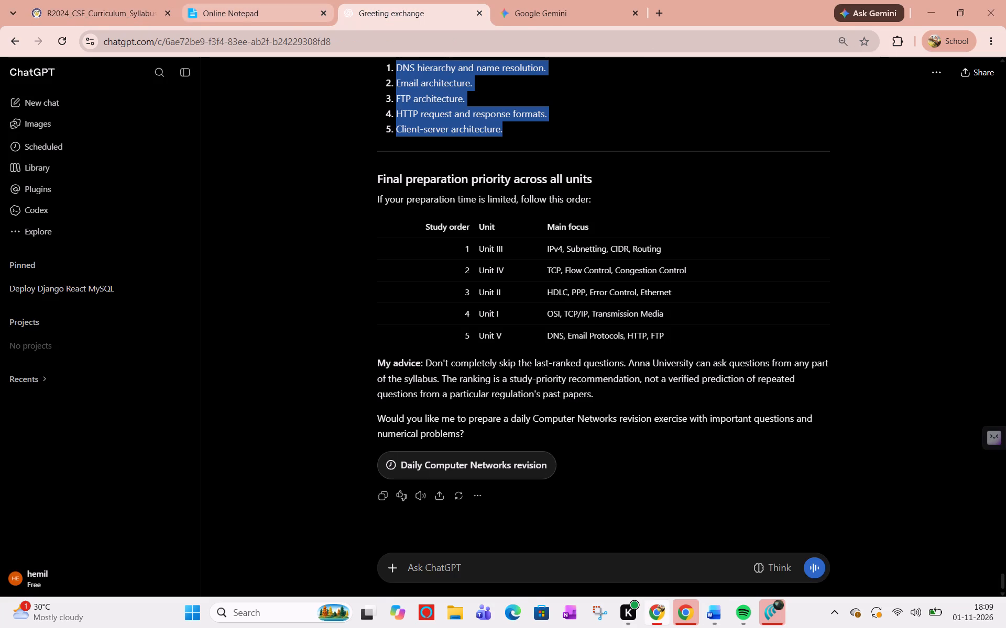
{"action": "left_click", "coordinate": [255, 0]}
{"action": "key", "text": "BackSpace"}
{"action": "key", "text": "ctrl+v"}
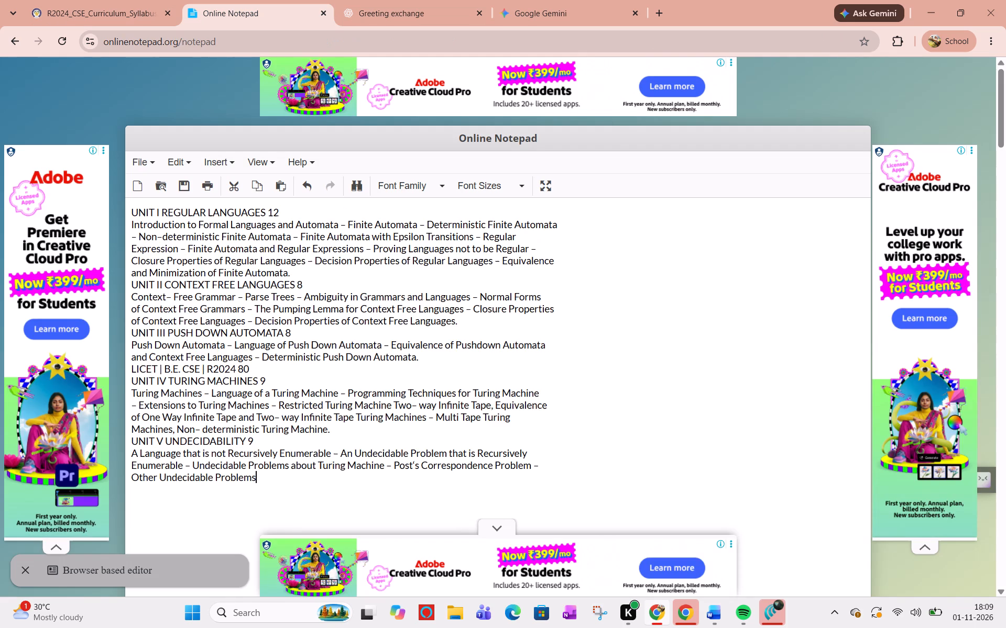
{"action": "left_click", "coordinate": [568, 512]}
{"action": "key", "text": "ctrl+a"}
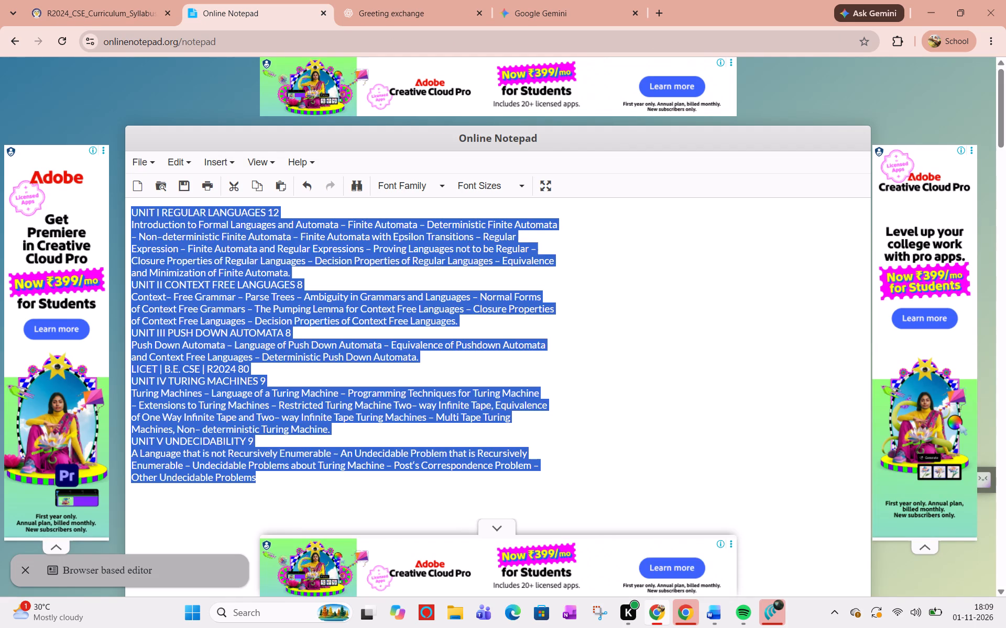
{"action": "key", "text": "ctrl+c"}
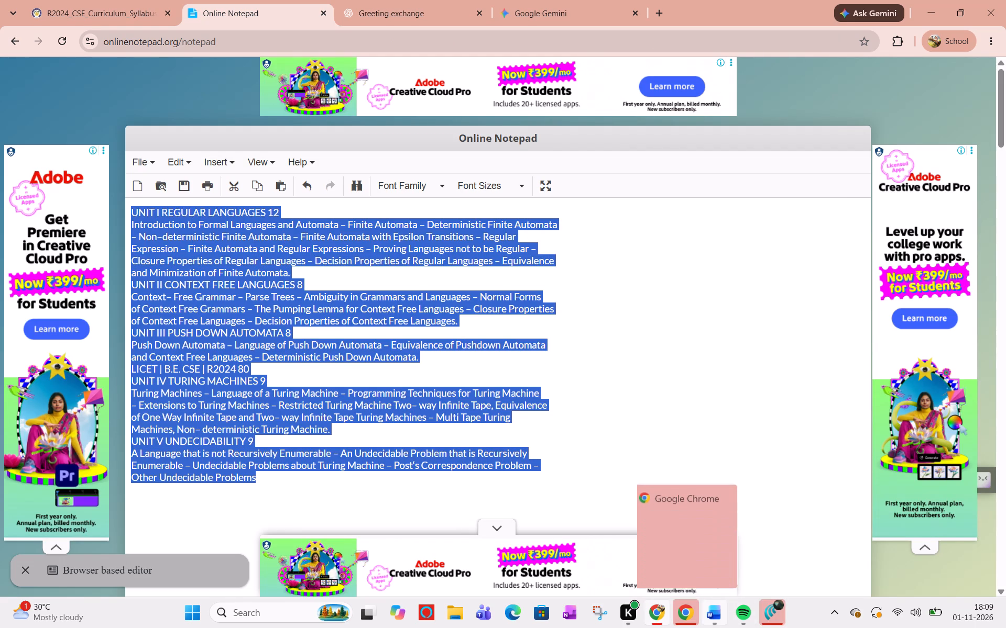
Switch to Word and paste the syllabus text from the notepad below the "Theory of Computation" heading.
{"action": "left_click", "coordinate": [718, 574]}
{"action": "key", "text": "ctrl+v"}
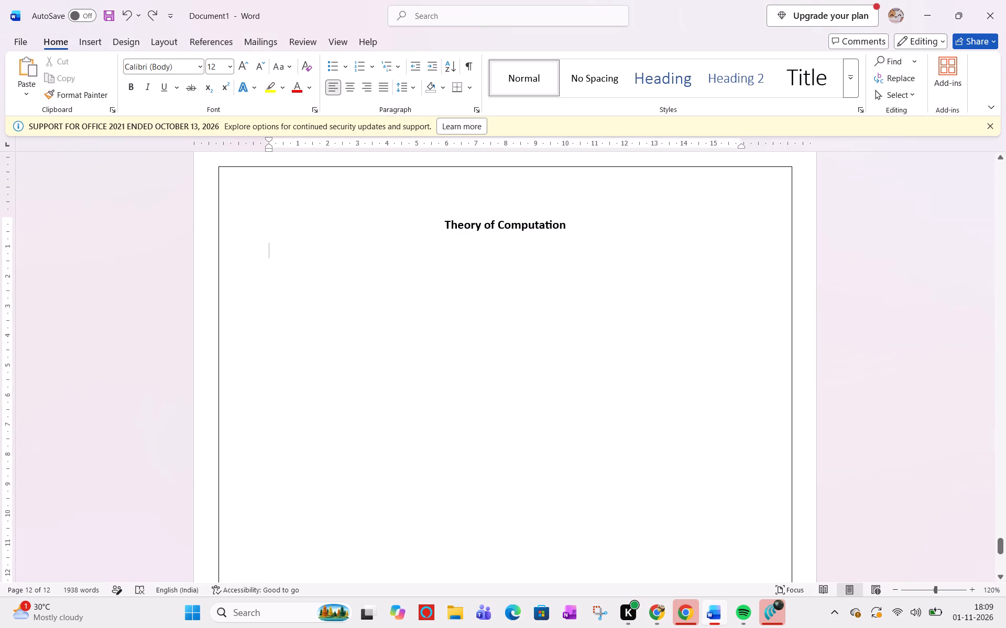
Remove the hour count 12 from the "UNIT I REGULAR LANGUAGES" heading and make the heading bold.
{"action": "scroll", "coordinate": [473, 382], "scroll_direction": "up", "scroll_amount": 1}
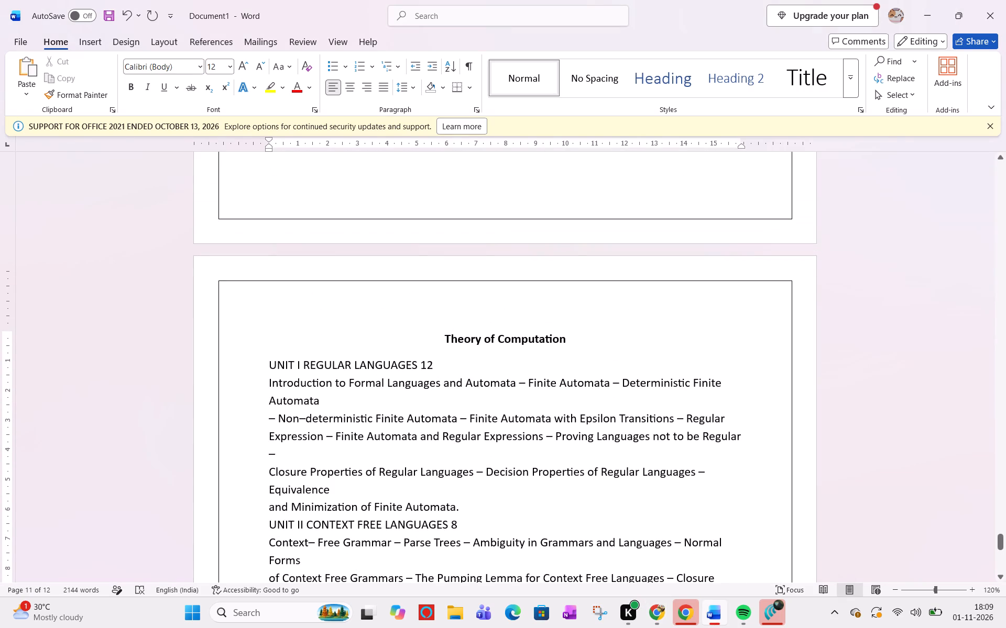
{"action": "left_click", "coordinate": [439, 371]}
{"action": "key", "text": "BackSpace"}
{"action": "key", "text": "BackSpace"}
{"action": "left_click_drag", "start_coordinate": [418, 357], "coordinate": [279, 365]}
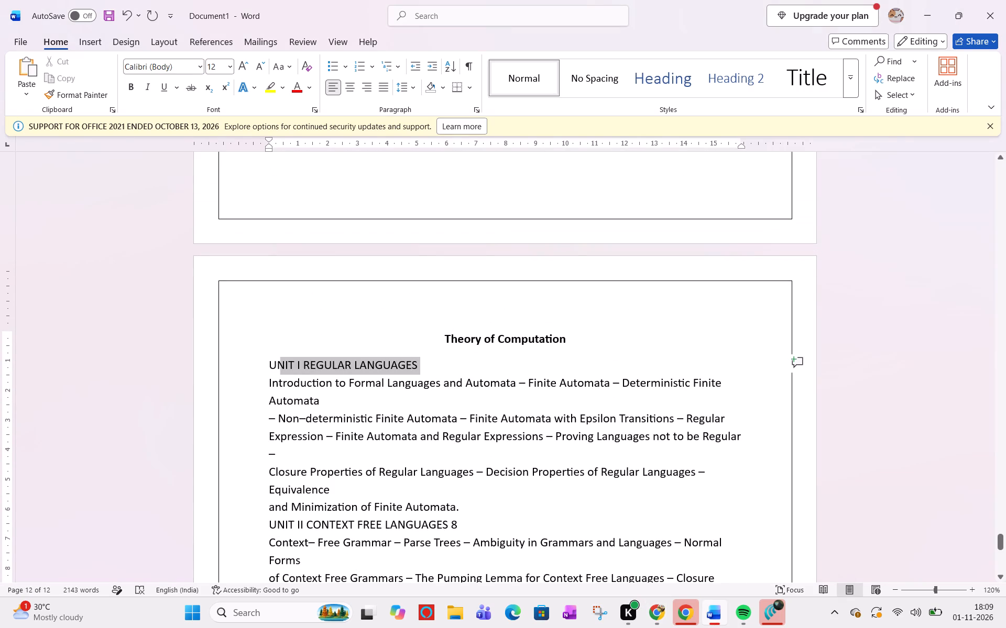
{"action": "left_click_drag", "start_coordinate": [279, 365], "coordinate": [266, 366]}
{"action": "left_click", "coordinate": [272, 346]}
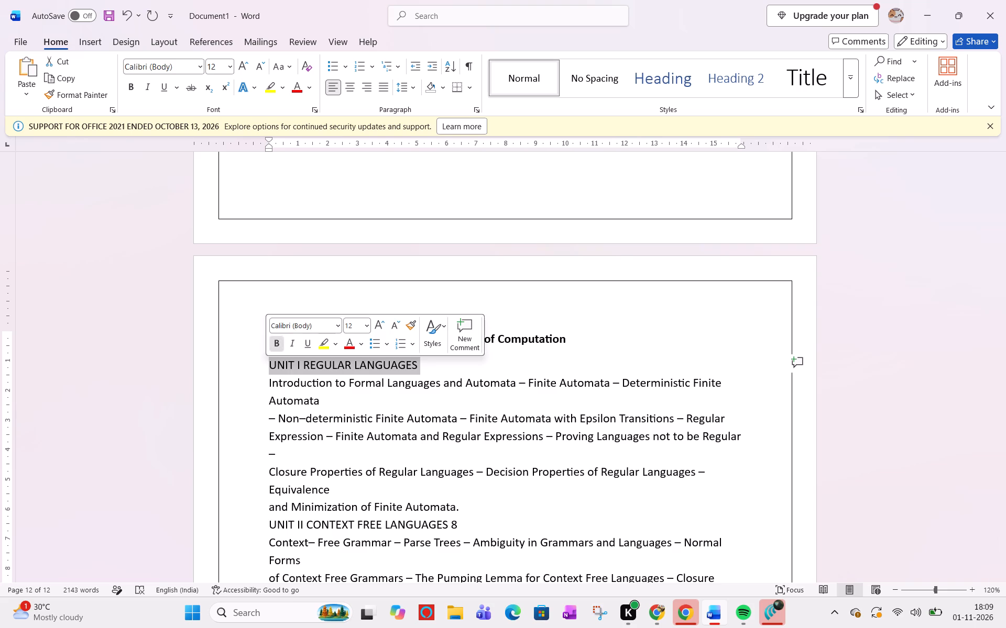
In the Unit I paragraph, join the broken lines before "– Non–deterministic" and "Expression", putting a space between "Regular" and "Expression".
{"action": "left_click", "coordinate": [271, 418]}
{"action": "key", "text": "BackSpace"}
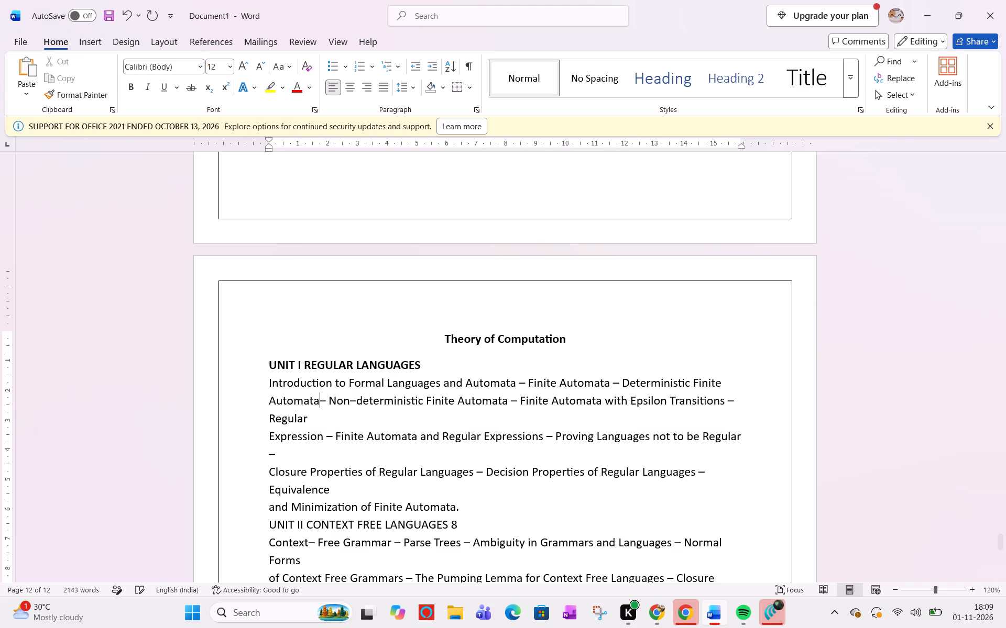
{"action": "key", "text": "Down"}
{"action": "key", "text": "Down"}
{"action": "key", "text": "Left"}
{"action": "key", "text": "Left"}
{"action": "key", "text": "Left"}
{"action": "key", "text": "Left"}
{"action": "key", "text": "Left"}
{"action": "key", "text": "Left"}
{"action": "key", "text": "Left"}
{"action": "key", "text": "Left"}
{"action": "key", "text": "Left"}
{"action": "key", "text": "BackSpace"}
{"action": "key", "text": "space"}
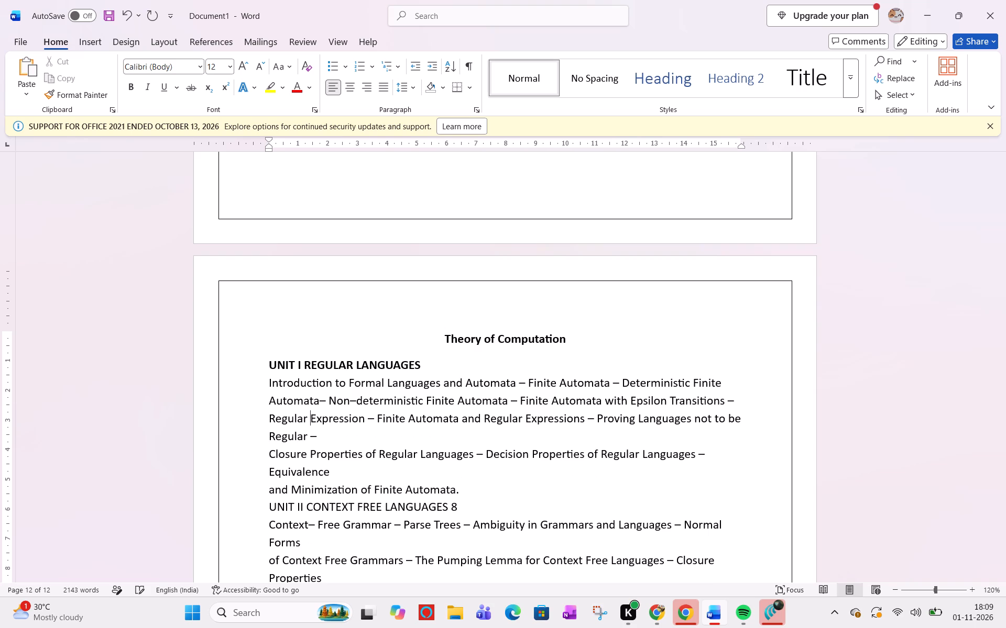
Join the broken lines before "Closure Properties" and "and Minimization" in the Unit I paragraph, adding a space after "Equivalence".
{"action": "left_click", "coordinate": [270, 453]}
{"action": "key", "text": "BackSpace"}
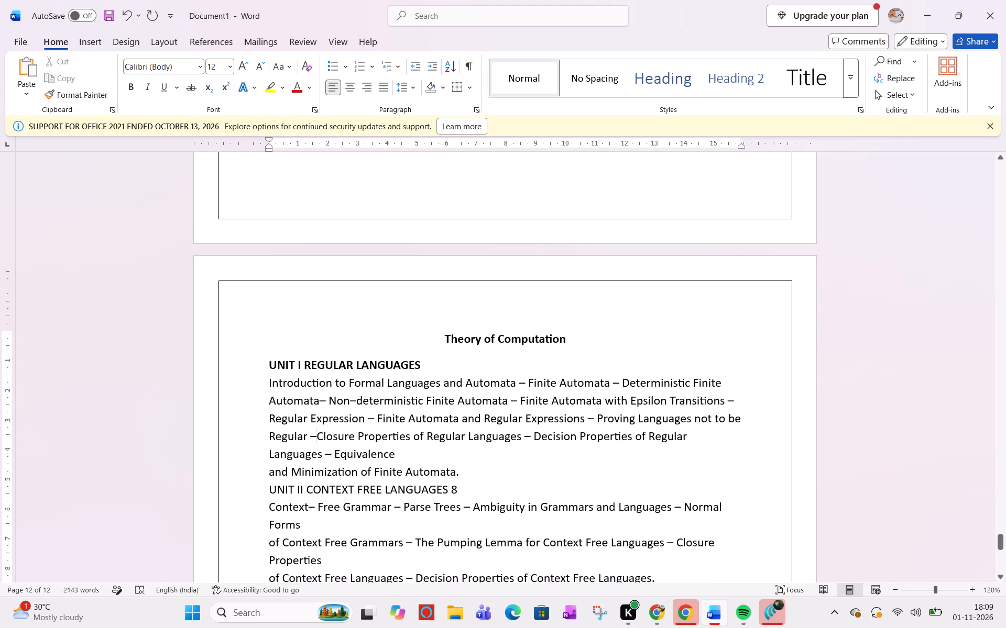
{"action": "left_click", "coordinate": [270, 473]}
{"action": "key", "text": "BackSpace"}
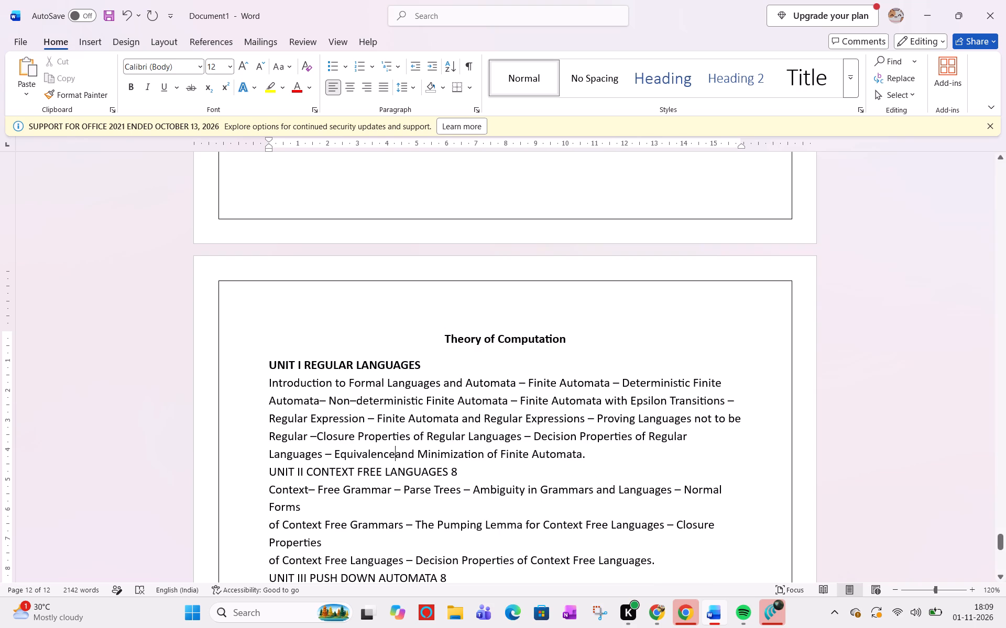
{"action": "key", "text": "space"}
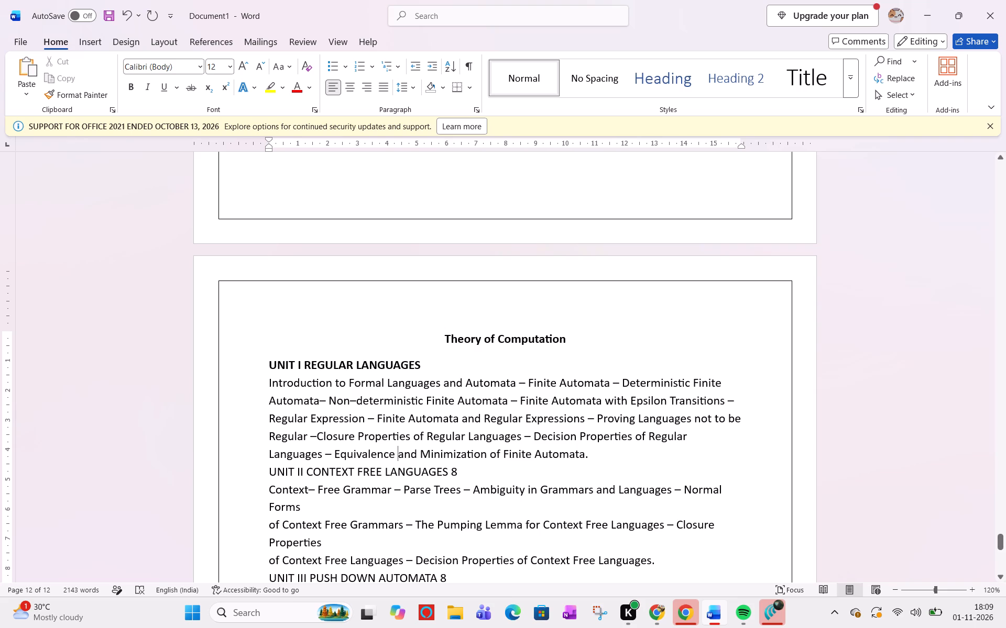
Insert a blank line between the Unit I paragraph and the Unit II heading.
{"action": "left_click", "coordinate": [588, 453]}
{"action": "key", "text": "Return"}
Remove the hour count 8 from the "UNIT II CONTEXT FREE LANGUAGES" heading and make the heading bold.
{"action": "scroll", "coordinate": [493, 470], "scroll_direction": "down", "scroll_amount": 2}
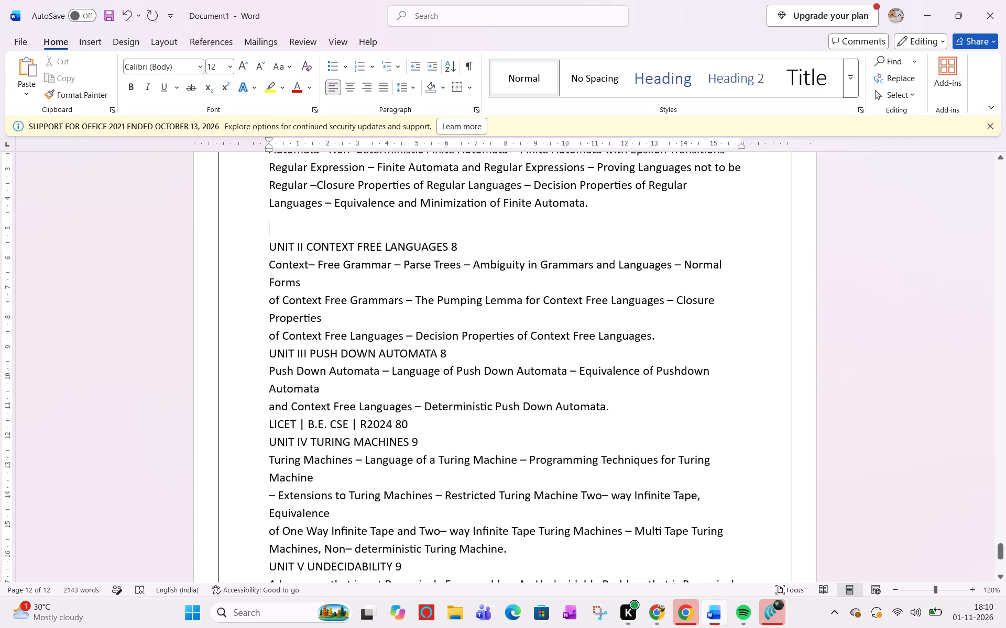
{"action": "left_click", "coordinate": [460, 247]}
{"action": "key", "text": "BackSpace"}
{"action": "scroll", "coordinate": [460, 247], "scroll_direction": "up", "scroll_amount": 1}
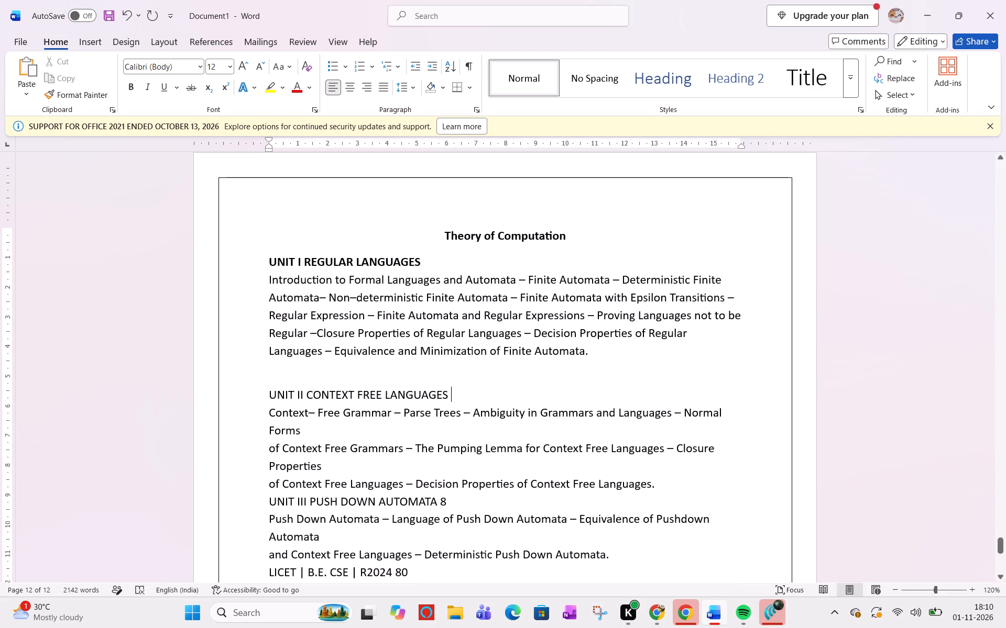
{"action": "left_click_drag", "start_coordinate": [453, 395], "coordinate": [344, 405]}
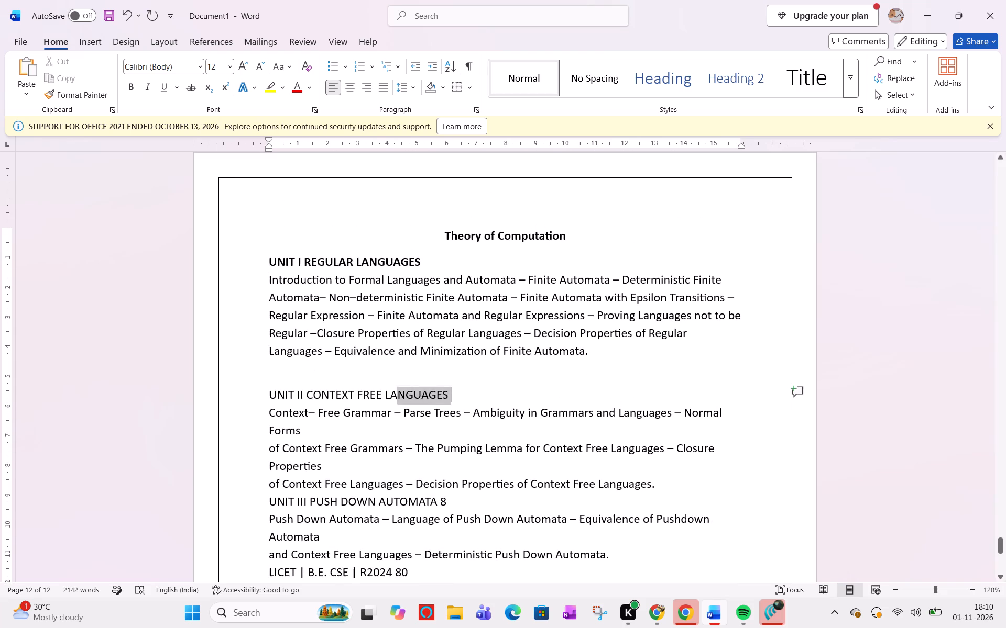
{"action": "left_click_drag", "start_coordinate": [344, 405], "coordinate": [262, 396]}
{"action": "left_click", "coordinate": [268, 377]}
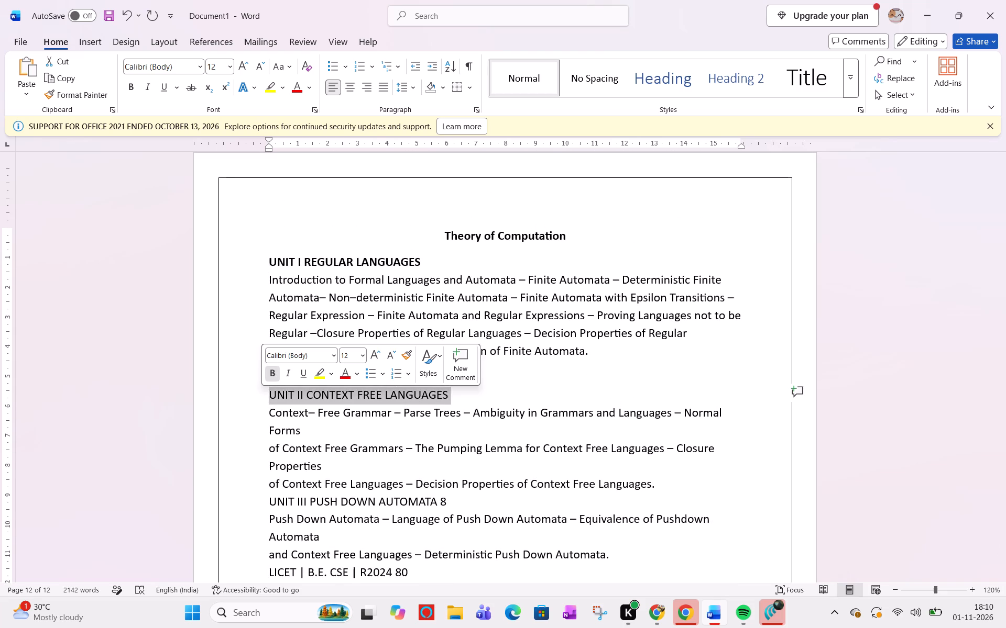
Join the broken line before "of Context Free Grammars" in the Unit II paragraph, leaving a space after "Forms".
{"action": "left_click", "coordinate": [272, 453]}
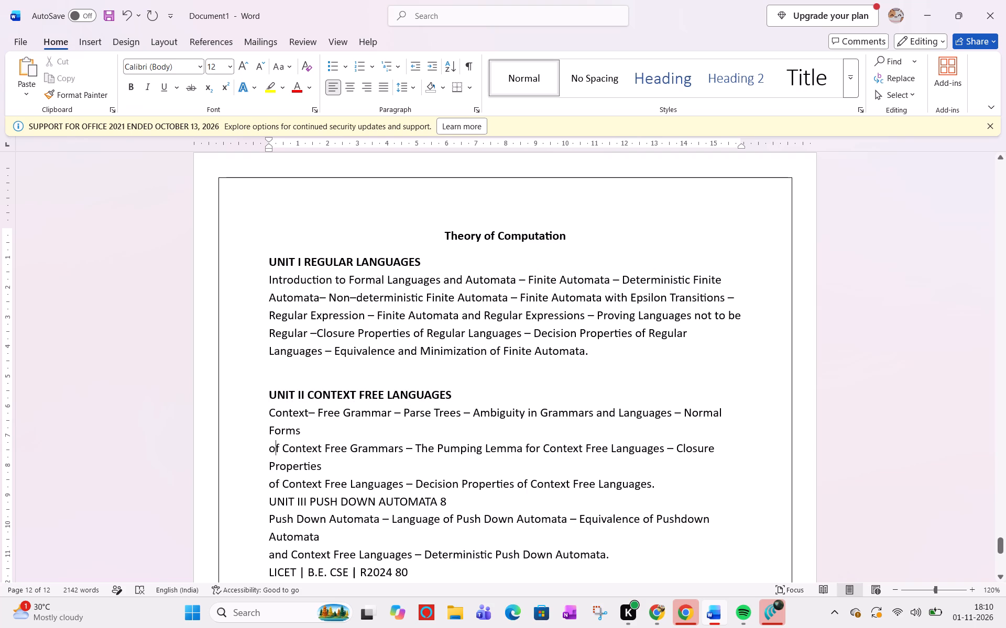
{"action": "key", "text": "BackSpace"}
{"action": "key", "text": "ctrl+z"}
{"action": "key", "text": "Left"}
{"action": "key", "text": "BackSpace"}
{"action": "key", "text": "space"}
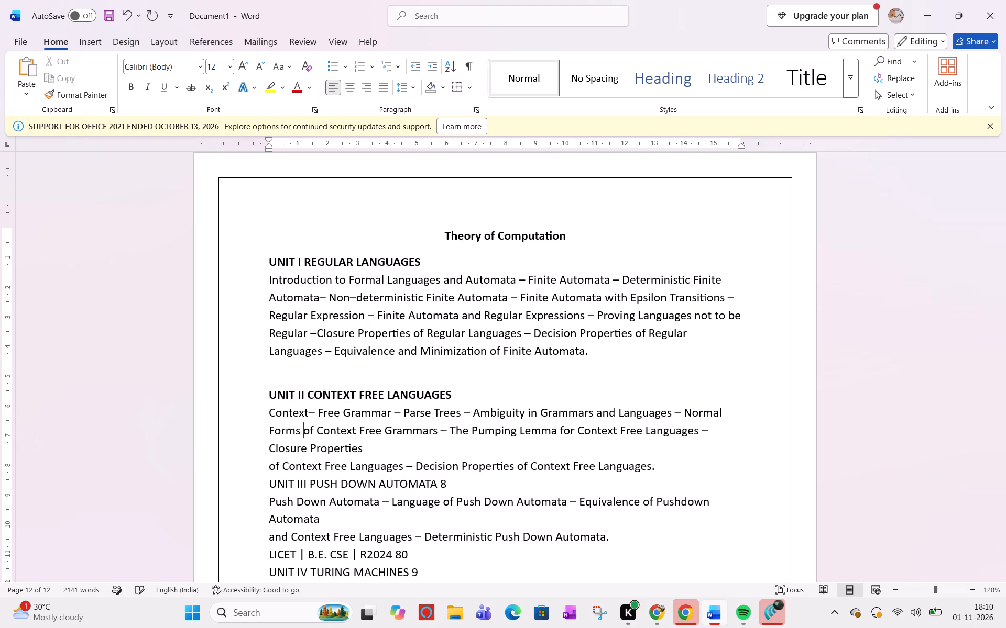
Join the broken line before "of Context Free Languages" to "Closure Properties" in the Unit II paragraph.
{"action": "key", "text": "Down"}
{"action": "key", "text": "Down"}
{"action": "key", "text": "Left"}
{"action": "key", "text": "Left"}
{"action": "key", "text": "Left"}
{"action": "key", "text": "Left"}
{"action": "key", "text": "Left"}
{"action": "key", "text": "Left"}
{"action": "key", "text": "BackSpace"}
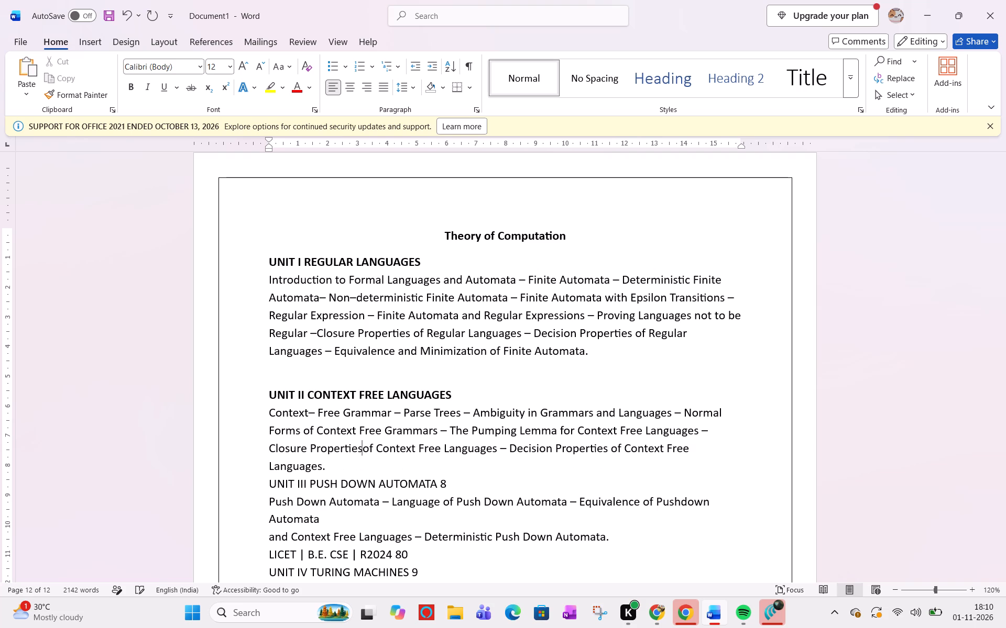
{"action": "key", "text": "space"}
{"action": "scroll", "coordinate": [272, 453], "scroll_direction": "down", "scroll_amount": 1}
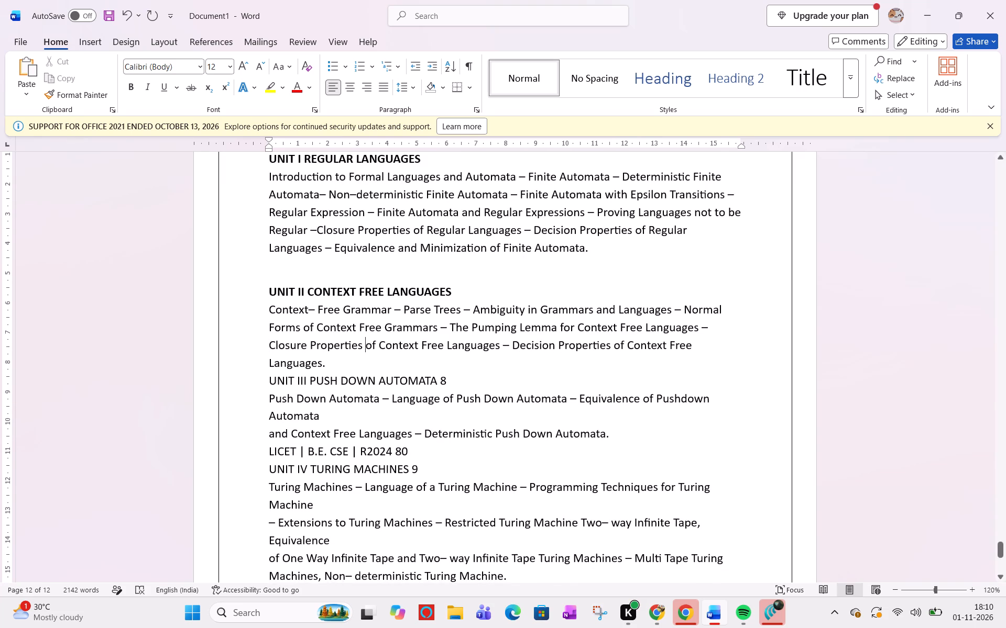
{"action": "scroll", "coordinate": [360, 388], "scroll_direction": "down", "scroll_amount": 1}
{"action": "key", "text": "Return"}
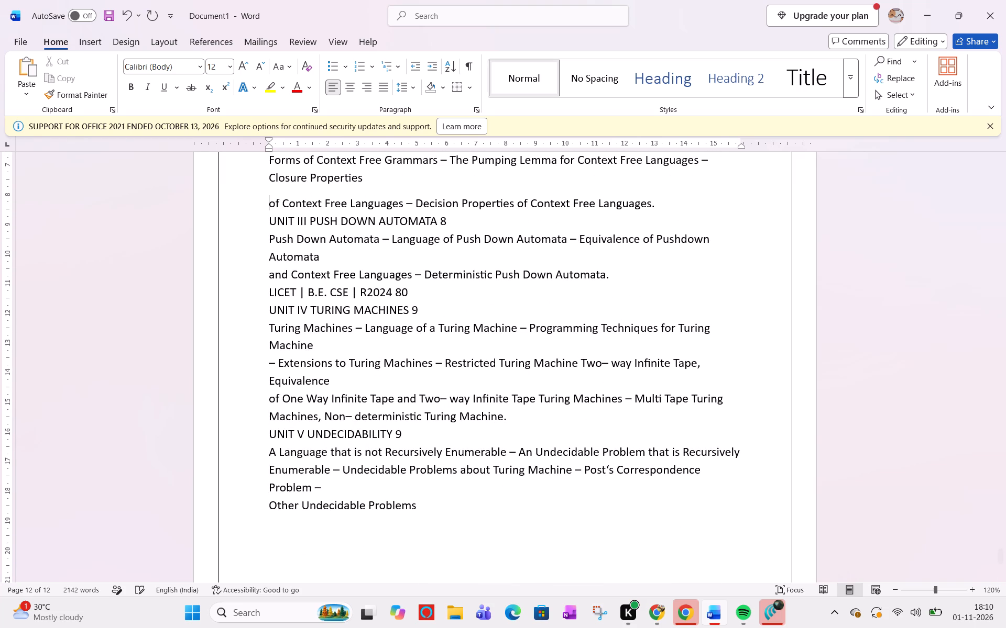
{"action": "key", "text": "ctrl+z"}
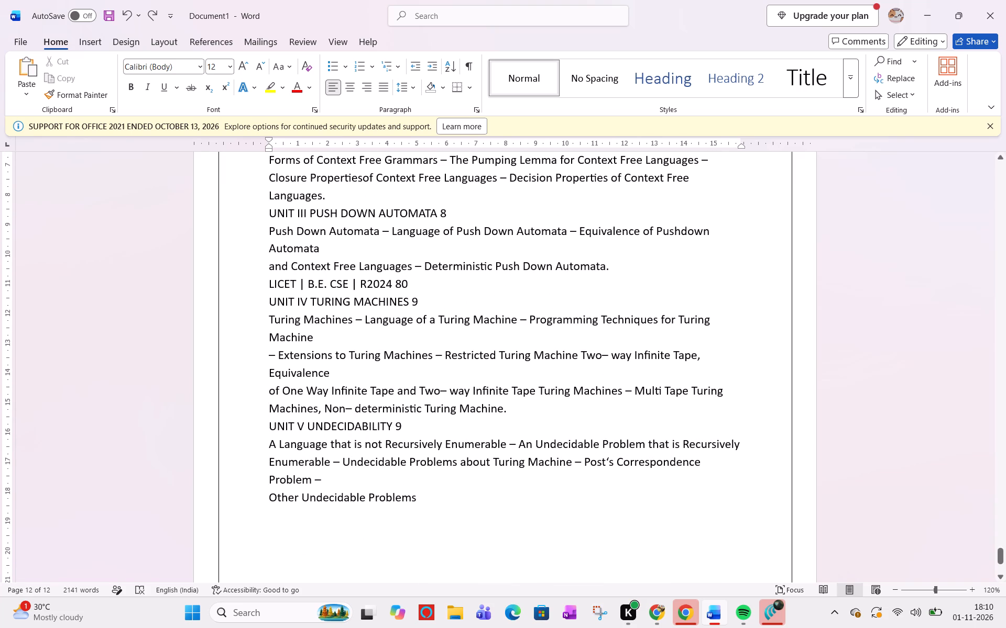
Insert a blank line between the Unit II paragraph and the Unit III heading.
{"action": "left_click", "coordinate": [339, 244]}
{"action": "left_click", "coordinate": [351, 196]}
{"action": "key", "text": "Return"}
Remove the hour count 8 from the "UNIT III PUSH DOWN AUTOMATA" heading and make the heading bold.
{"action": "left_click", "coordinate": [451, 238]}
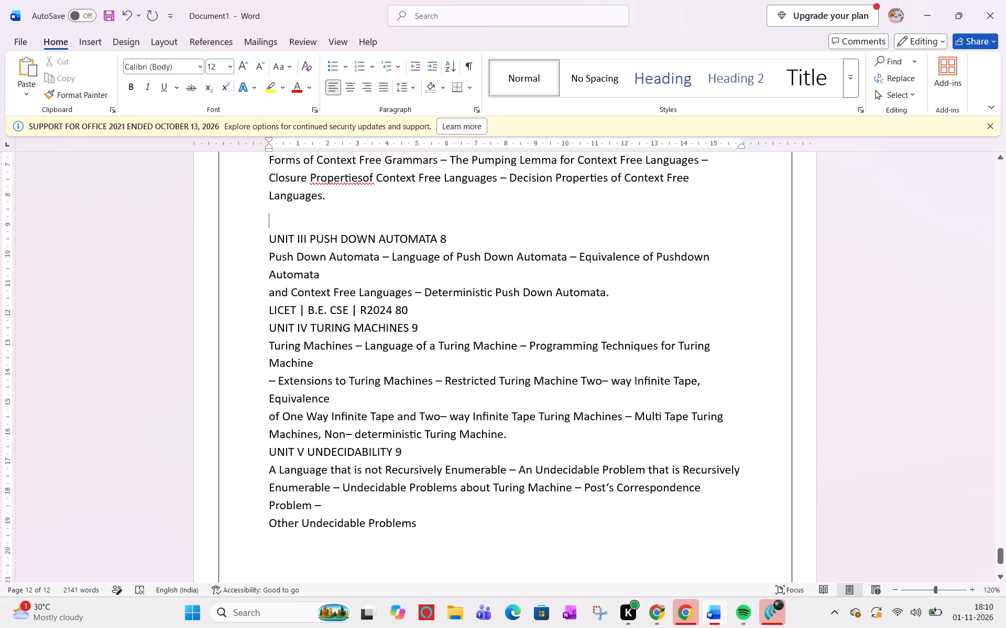
{"action": "key", "text": "BackSpace"}
{"action": "left_click_drag", "start_coordinate": [440, 236], "coordinate": [274, 248]}
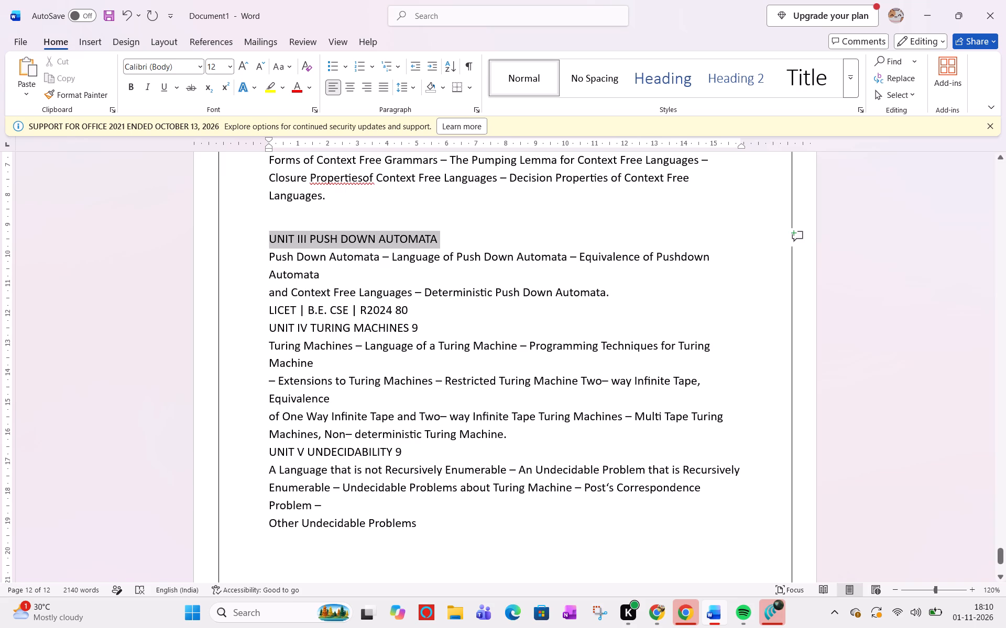
{"action": "left_click_drag", "start_coordinate": [274, 248], "coordinate": [267, 249]}
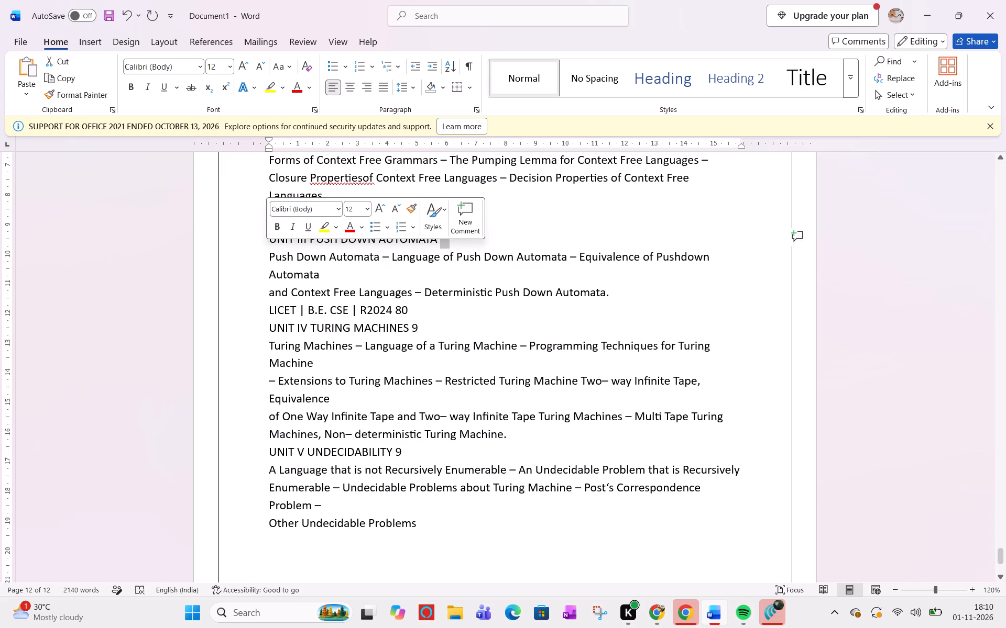
{"action": "left_click", "coordinate": [478, 256]}
{"action": "left_click_drag", "start_coordinate": [455, 241], "coordinate": [269, 219]}
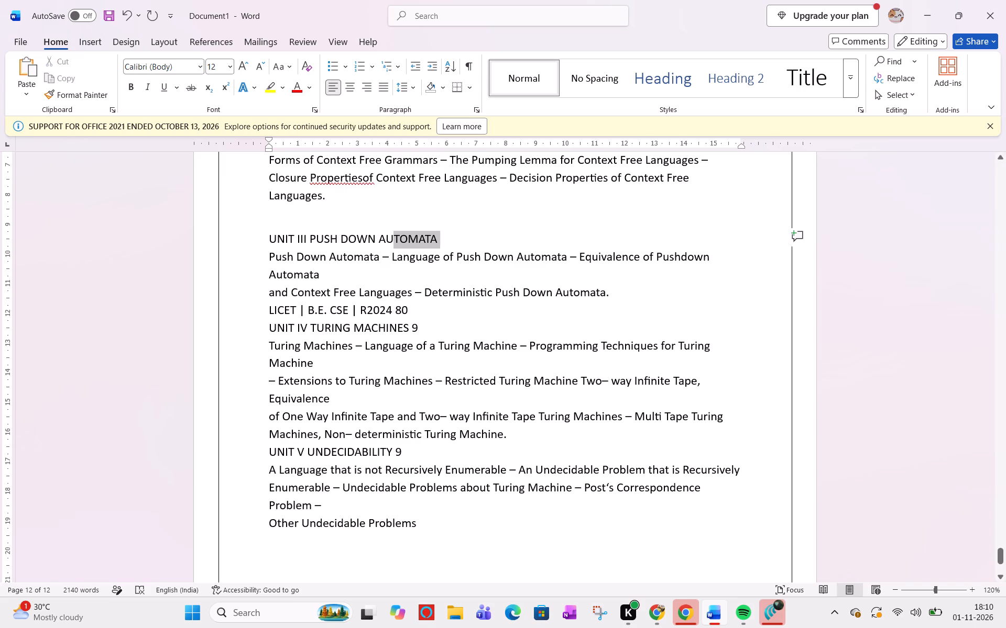
{"action": "left_click_drag", "start_coordinate": [269, 219], "coordinate": [268, 222]}
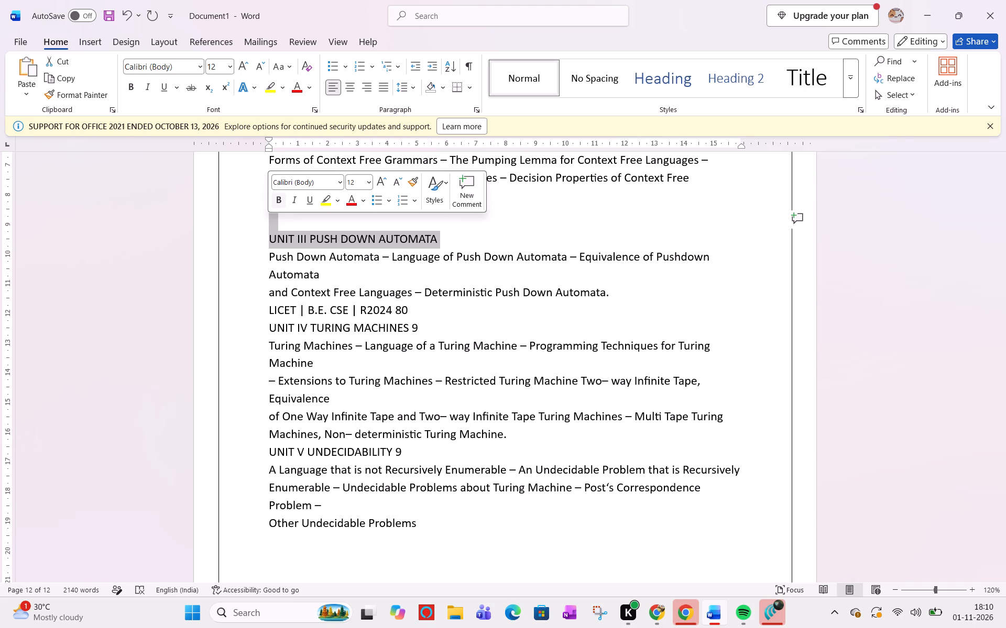
{"action": "left_click", "coordinate": [276, 202]}
Delete the page footer text "LICET | B.E. CSE | R2024 80" above the Unit IV heading, leaving a blank line.
{"action": "left_click_drag", "start_coordinate": [412, 307], "coordinate": [277, 315]}
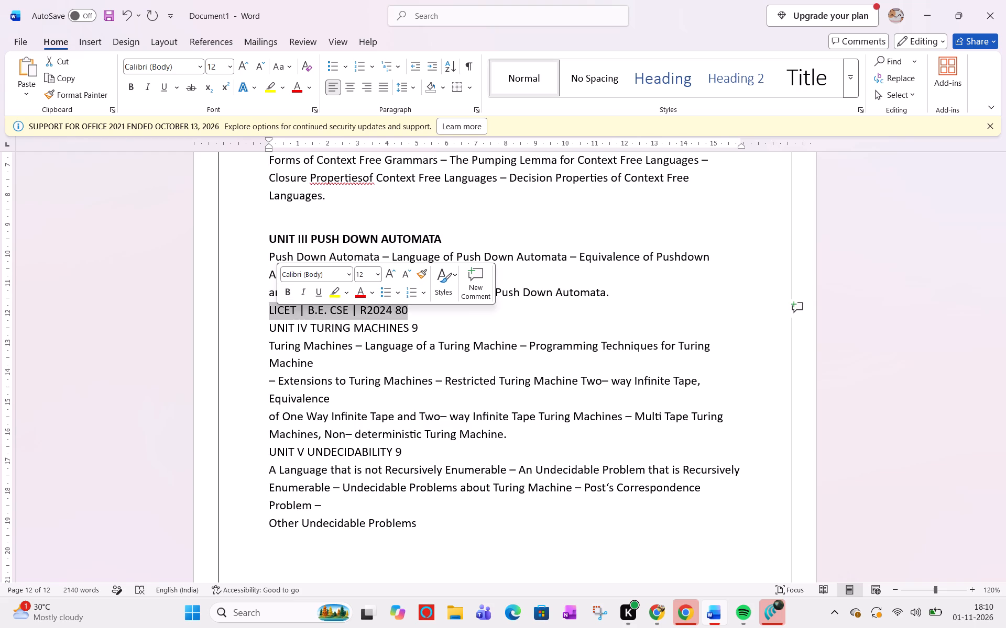
{"action": "key", "text": "BackSpace"}
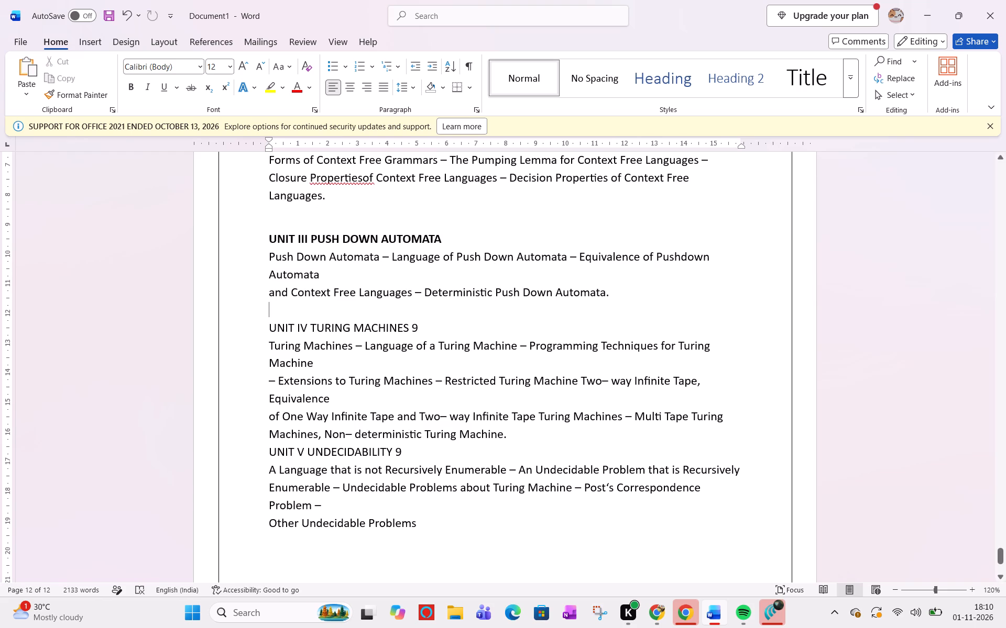
Join the broken line before "and Context Free Languages" in the Unit III paragraph, with a space before "and".
{"action": "left_click", "coordinate": [272, 294]}
{"action": "key", "text": "BackSpace"}
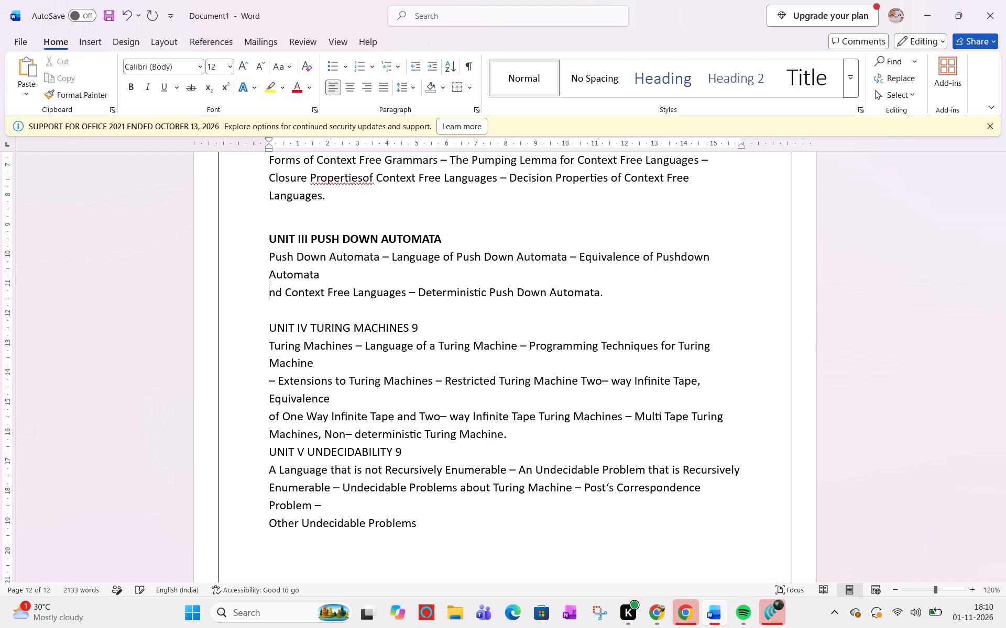
{"action": "key", "text": "BackSpace"}
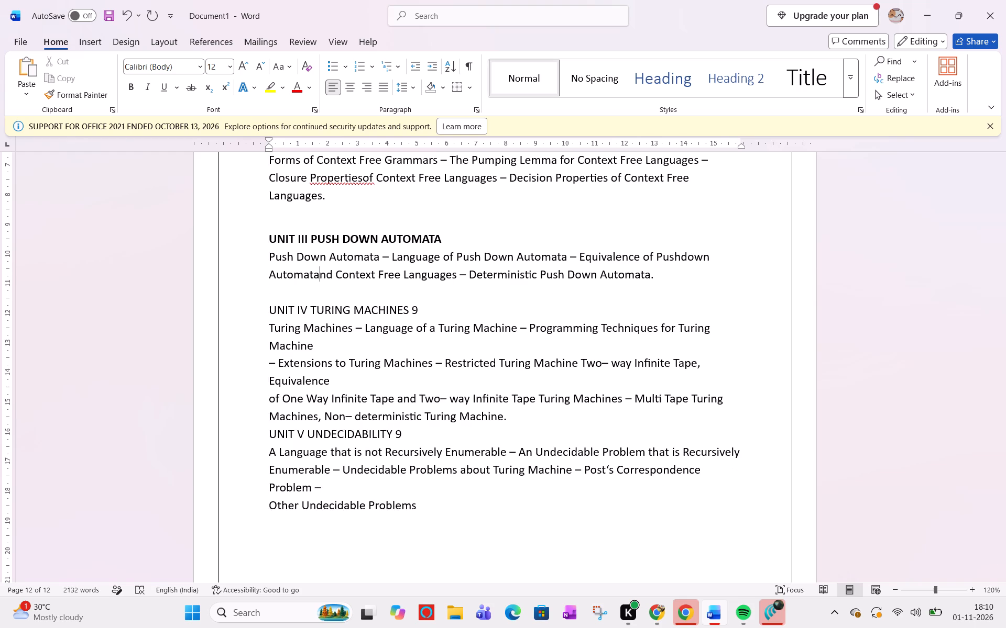
{"action": "key", "text": "Left"}
{"action": "key", "text": "space"}
Remove the hour count 9 from the "UNIT IV TURING MACHINES" heading and make the heading bold.
{"action": "scroll", "coordinate": [272, 294], "scroll_direction": "down", "scroll_amount": 1}
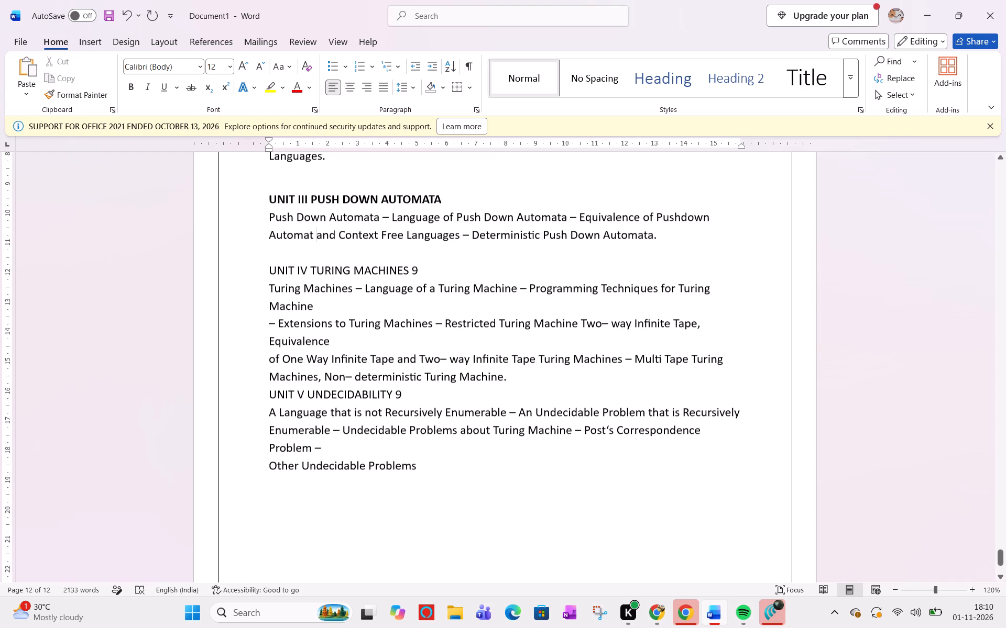
{"action": "scroll", "coordinate": [272, 294], "scroll_direction": "down", "scroll_amount": 1}
{"action": "left_click", "coordinate": [423, 270]}
{"action": "key", "text": "BackSpace"}
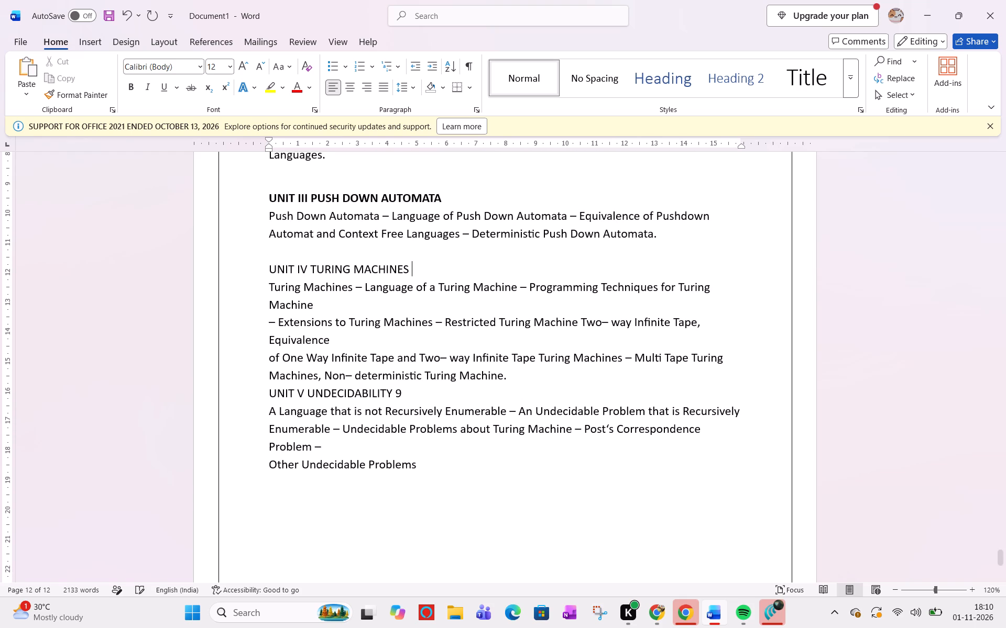
{"action": "left_click_drag", "start_coordinate": [420, 270], "coordinate": [263, 262]}
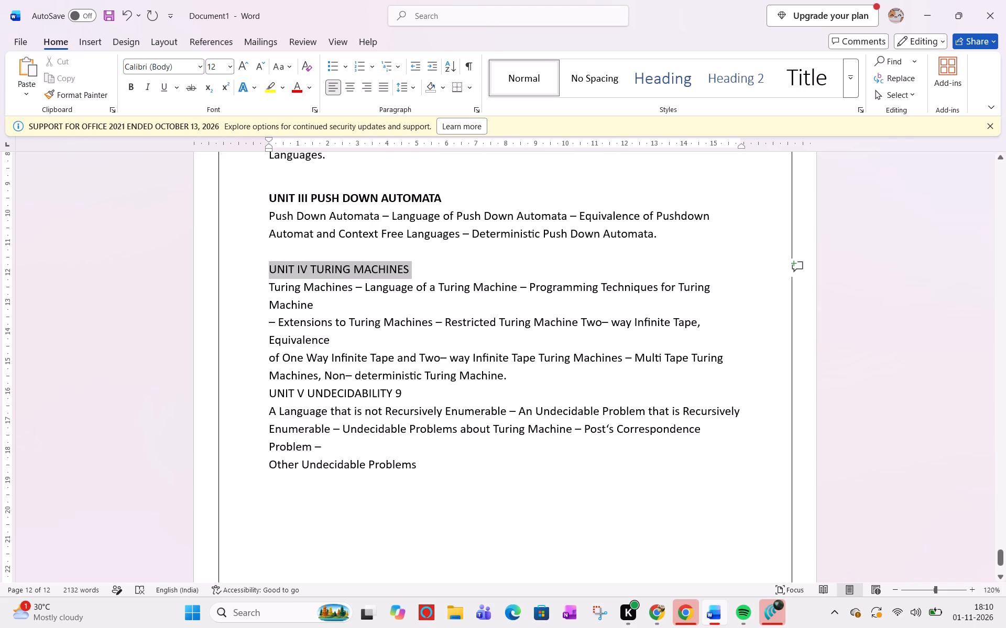
{"action": "left_click_drag", "start_coordinate": [263, 262], "coordinate": [266, 265]}
{"action": "left_click", "coordinate": [275, 241]}
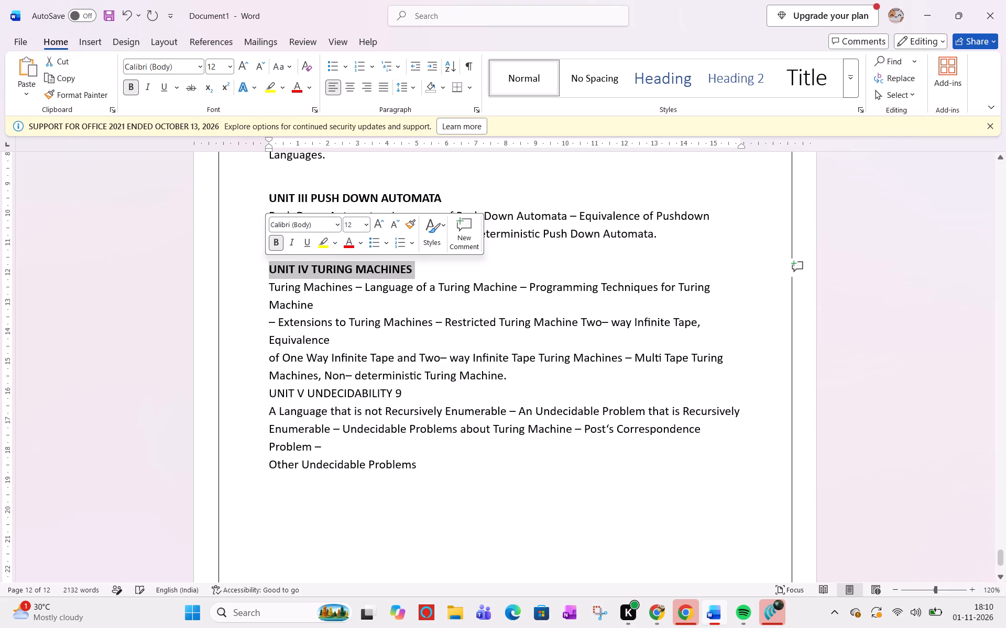
Join the broken lines before "– Extensions", "of One Way" and "Machines, Non– deterministic" in the Unit IV paragraph, adding a space after "Equivalence".
{"action": "left_click", "coordinate": [269, 318]}
{"action": "key", "text": "BackSpace"}
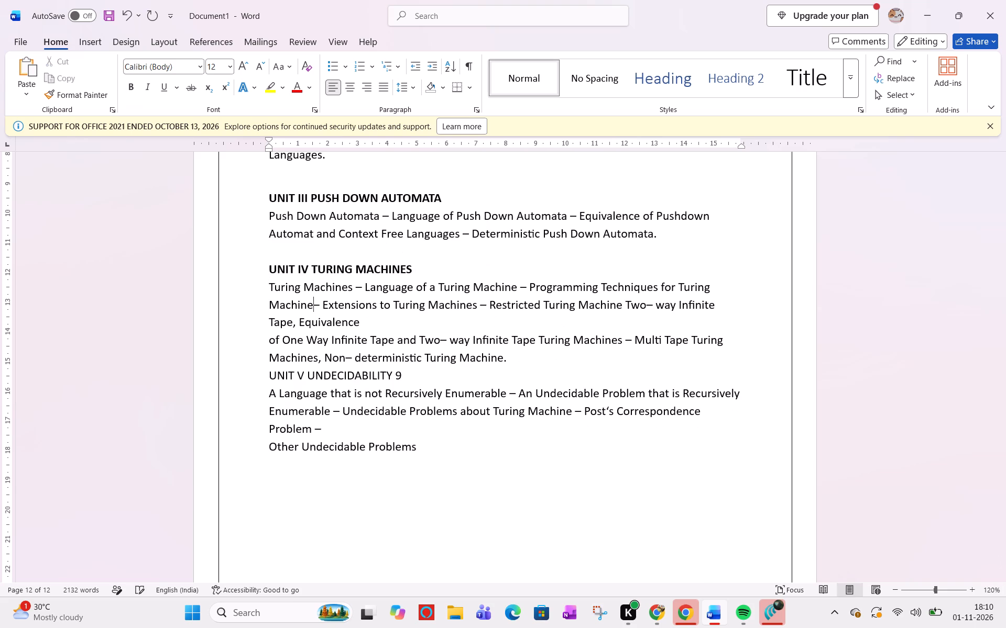
{"action": "left_click", "coordinate": [270, 344]}
{"action": "key", "text": "BackSpace"}
{"action": "key", "text": "space"}
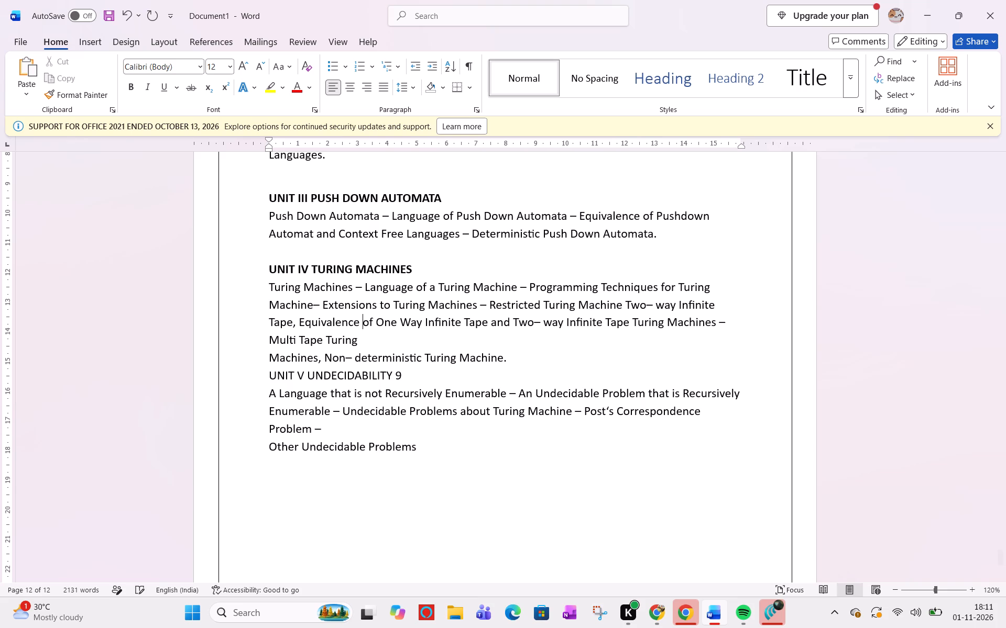
{"action": "left_click", "coordinate": [270, 359]}
{"action": "key", "text": "BackSpace"}
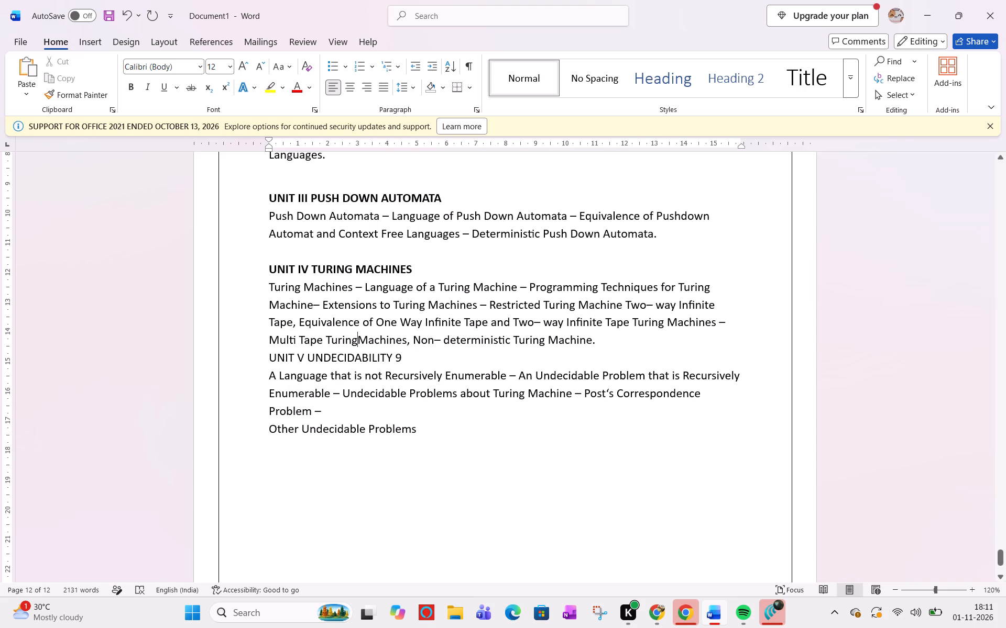
Remove the hour count 9 from the "UNIT V UNDECIDABILITY" heading.
{"action": "left_click", "coordinate": [403, 358]}
{"action": "key", "text": "BackSpace"}
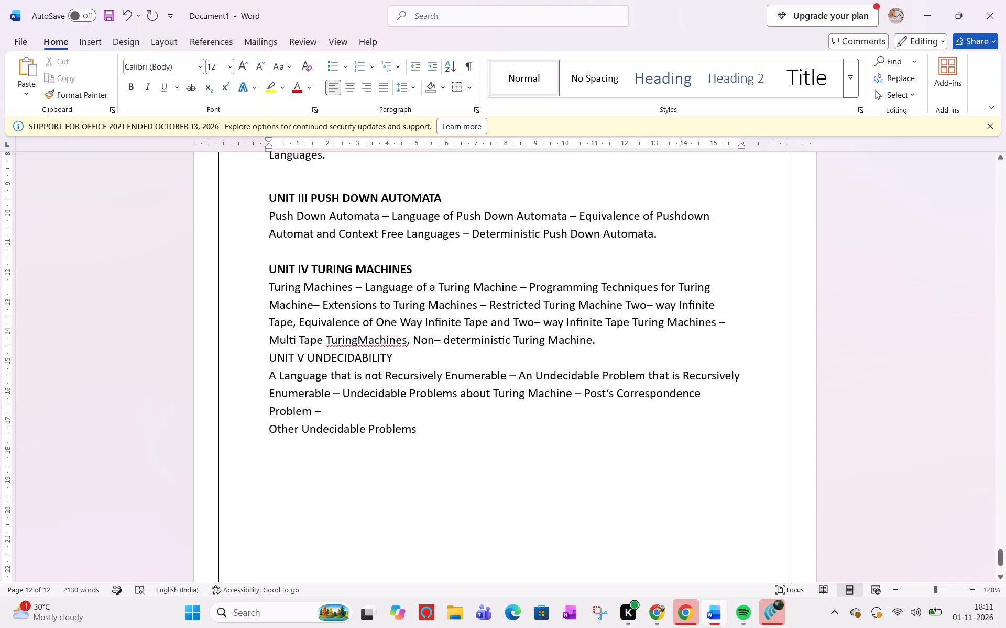
Insert a blank line between the Unit IV paragraph and the Unit V heading.
{"action": "left_click", "coordinate": [605, 340]}
{"action": "key", "text": "Return"}
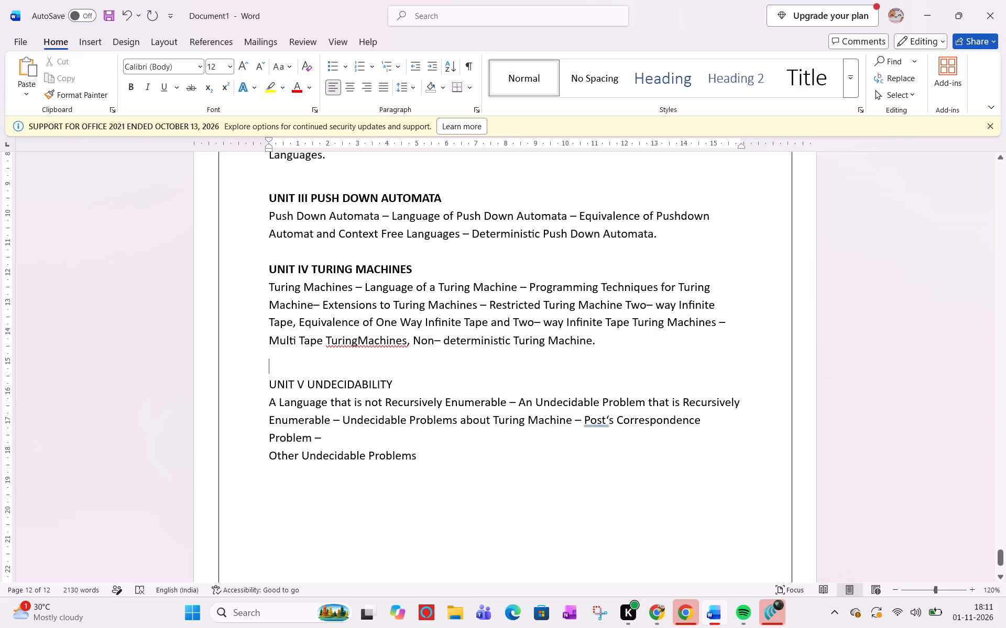
Make the "UNIT V UNDECIDABILITY" heading bold.
{"action": "left_click_drag", "start_coordinate": [395, 383], "coordinate": [257, 392]}
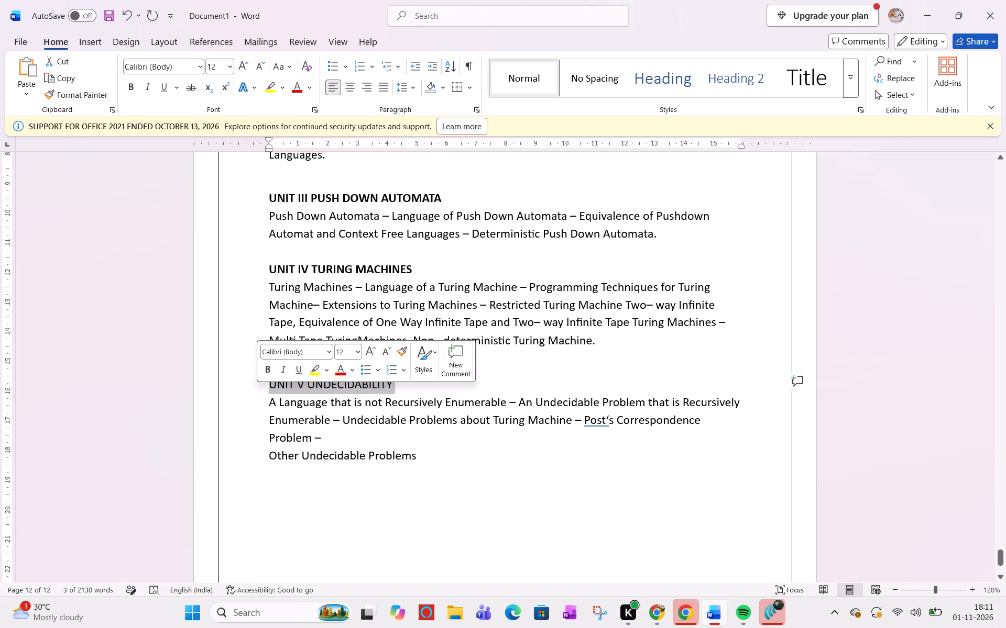
{"action": "key", "text": "ctrl+v"}
{"action": "key", "text": "ctrl+z"}
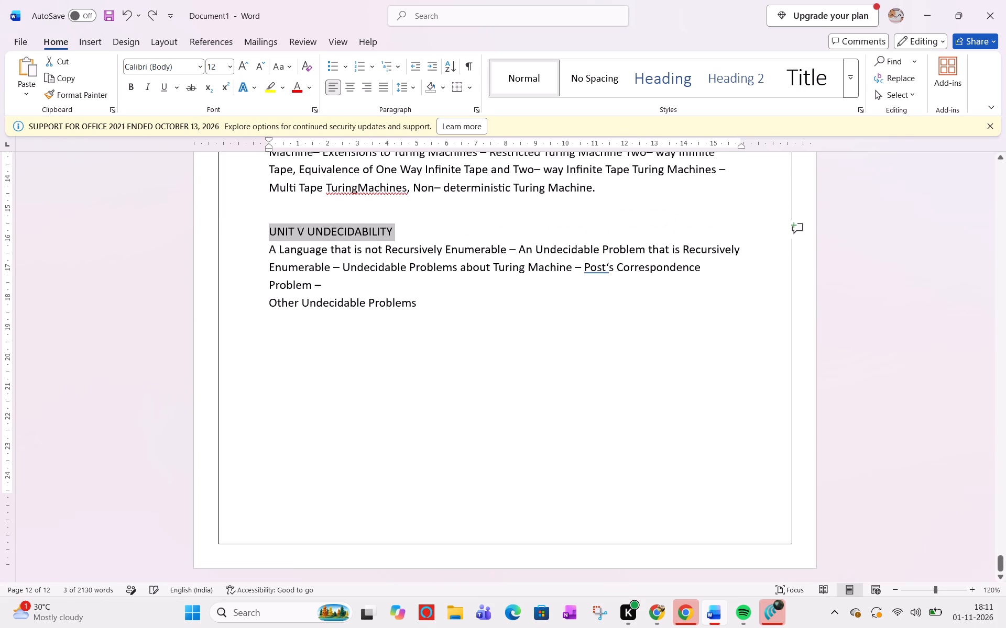
{"action": "key", "text": "ctrl+b"}
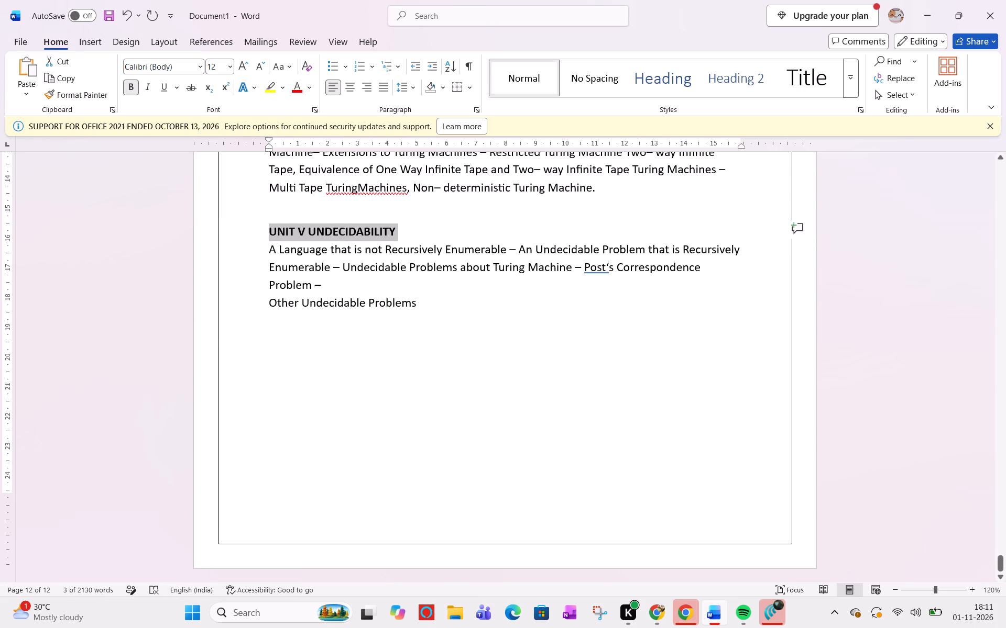
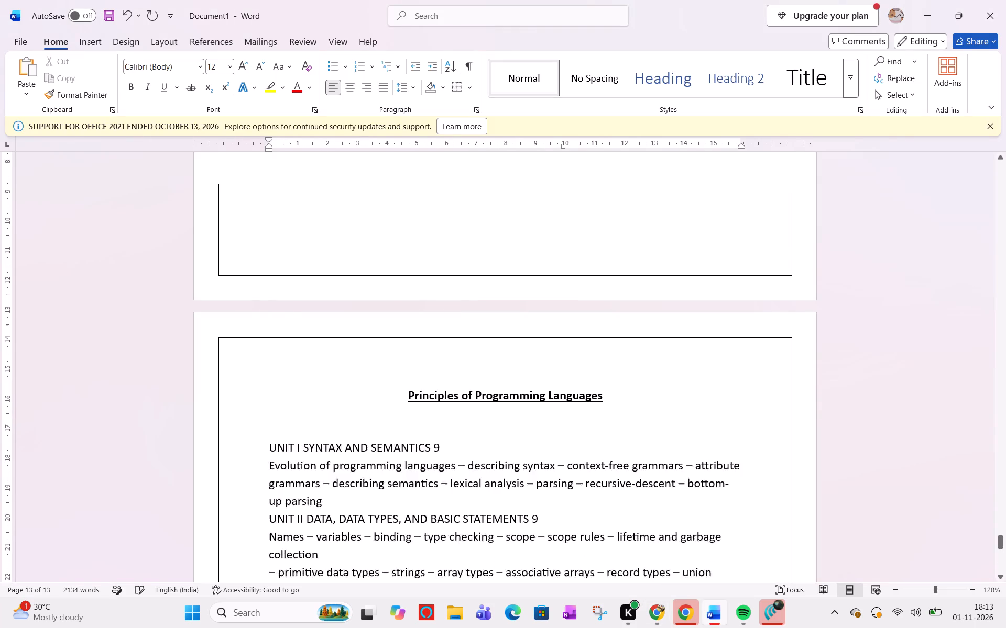
Delete the trailing 9 from the "UNIT I SYNTAX AND SEMANTICS" heading and make the heading bold.
{"action": "scroll", "coordinate": [592, 430], "scroll_direction": "up", "scroll_amount": 2}
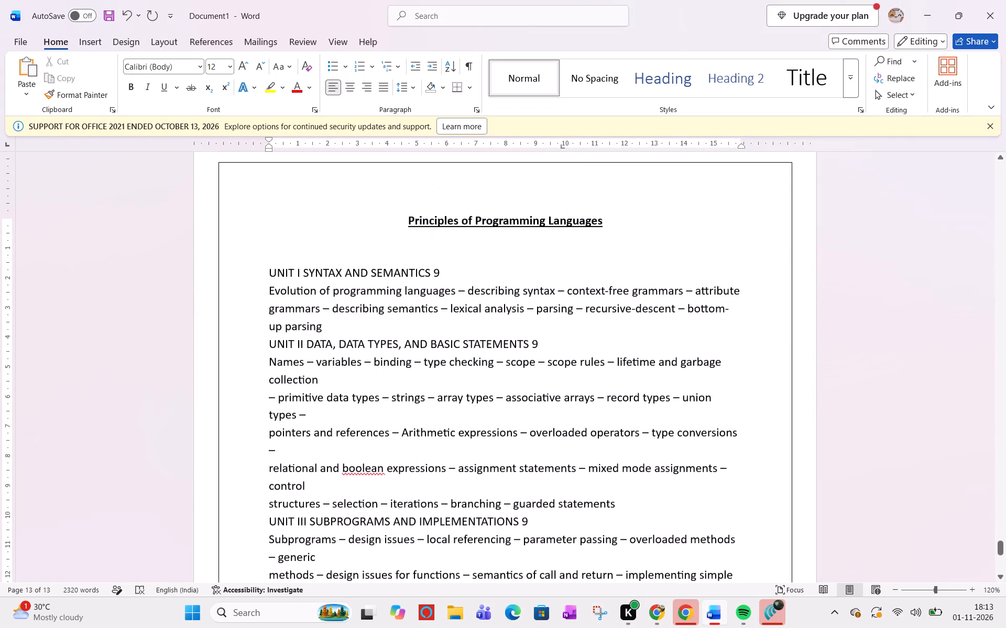
{"action": "left_click", "coordinate": [461, 275]}
{"action": "key", "text": "BackSpace"}
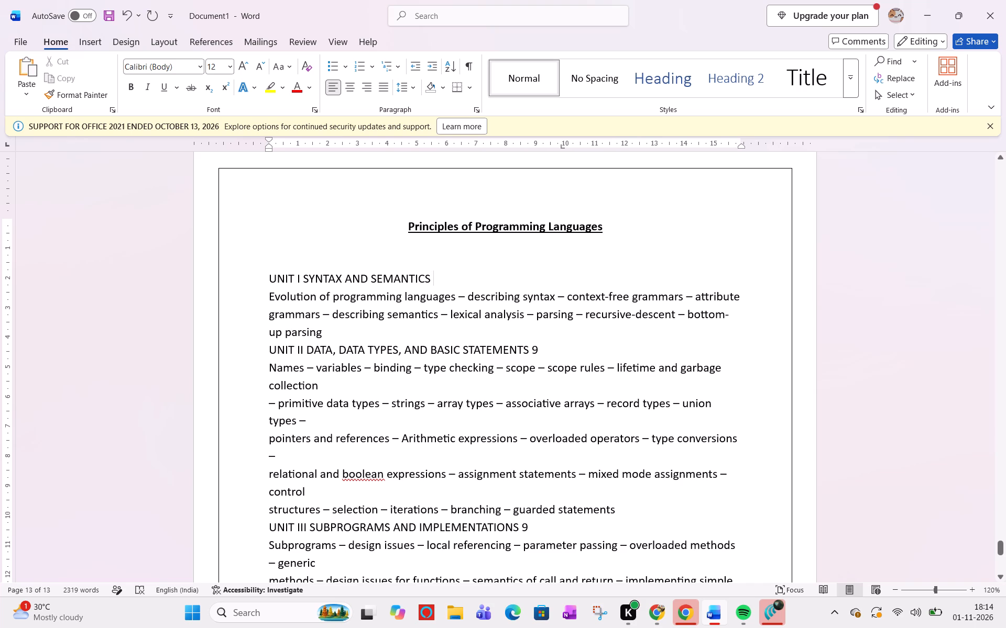
{"action": "left_click_drag", "start_coordinate": [439, 276], "coordinate": [261, 268]}
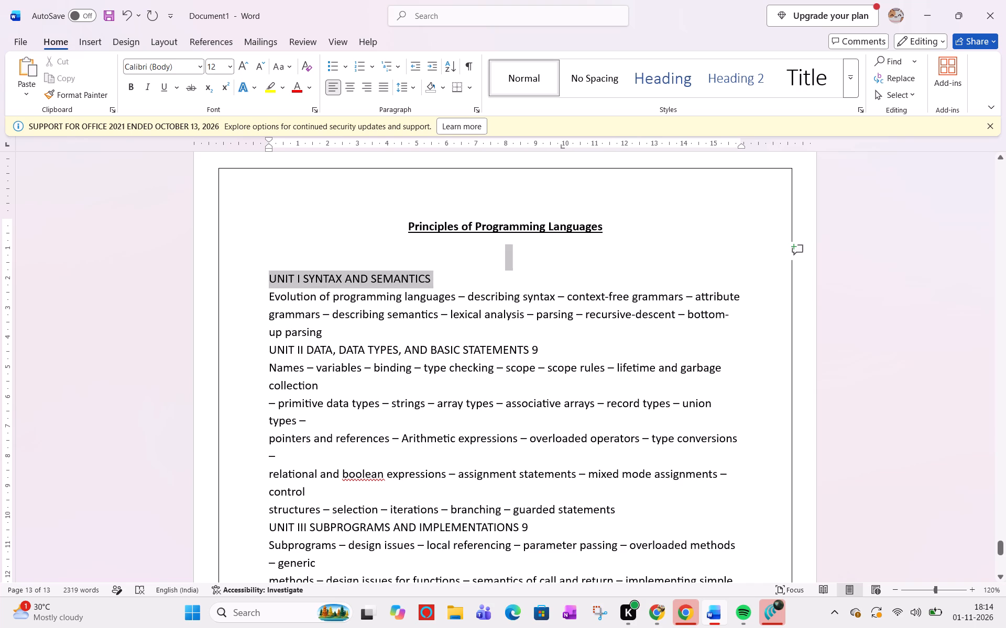
{"action": "left_click_drag", "start_coordinate": [261, 268], "coordinate": [261, 267]}
{"action": "left_click", "coordinate": [266, 248]}
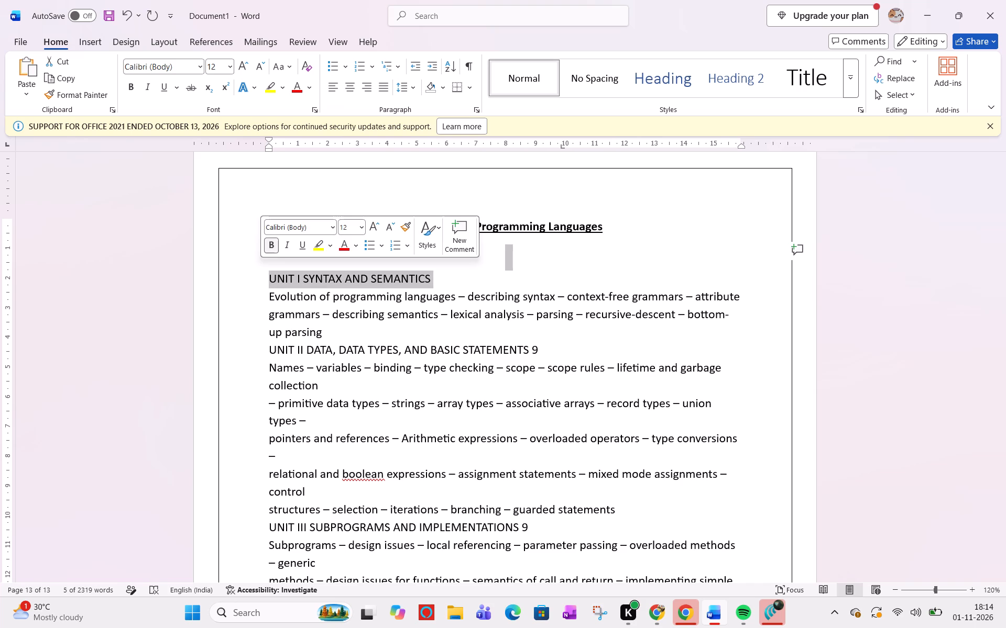
Insert a blank line after the Unit I text, following "bottom-up parsing".
{"action": "left_click", "coordinate": [323, 331]}
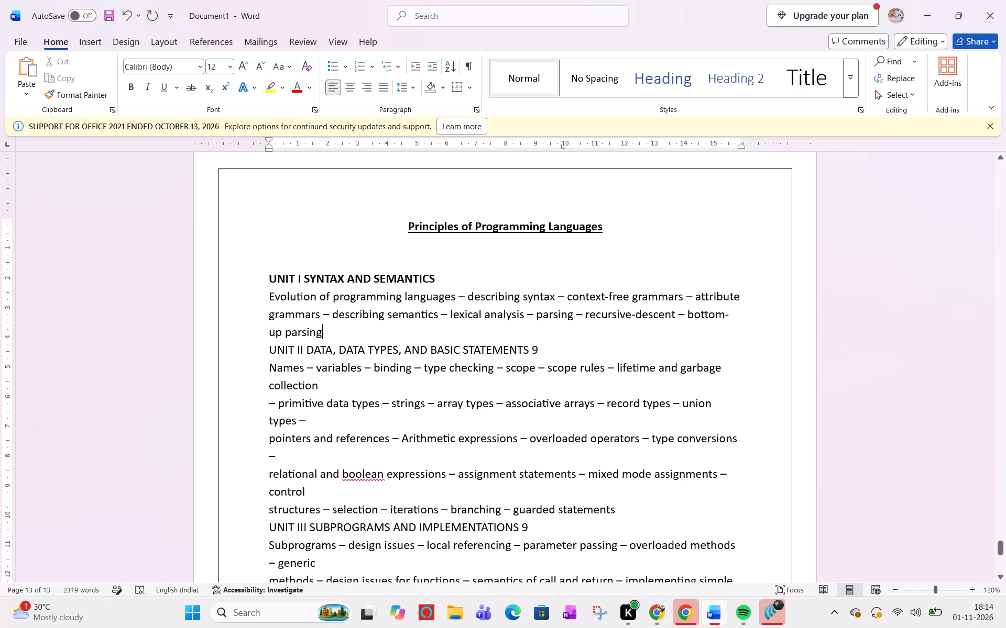
{"action": "key", "text": "Return"}
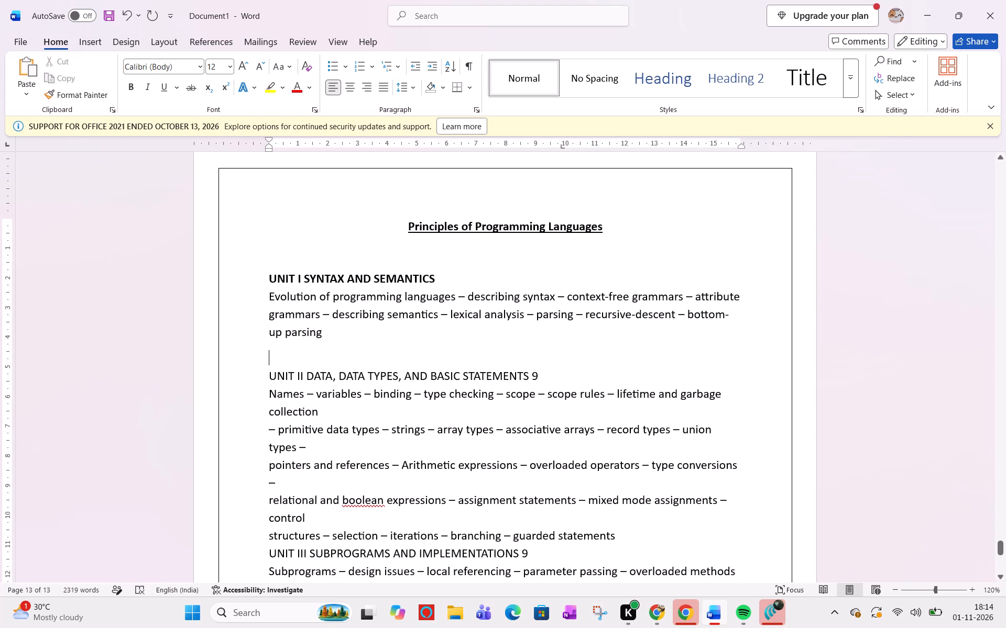
Delete the trailing 9 from the "UNIT II DATA, DATA TYPES, AND BASIC STATEMENTS" heading and make it bold.
{"action": "left_click", "coordinate": [540, 376]}
{"action": "key", "text": "BackSpace"}
{"action": "left_click_drag", "start_coordinate": [532, 370], "coordinate": [291, 366]}
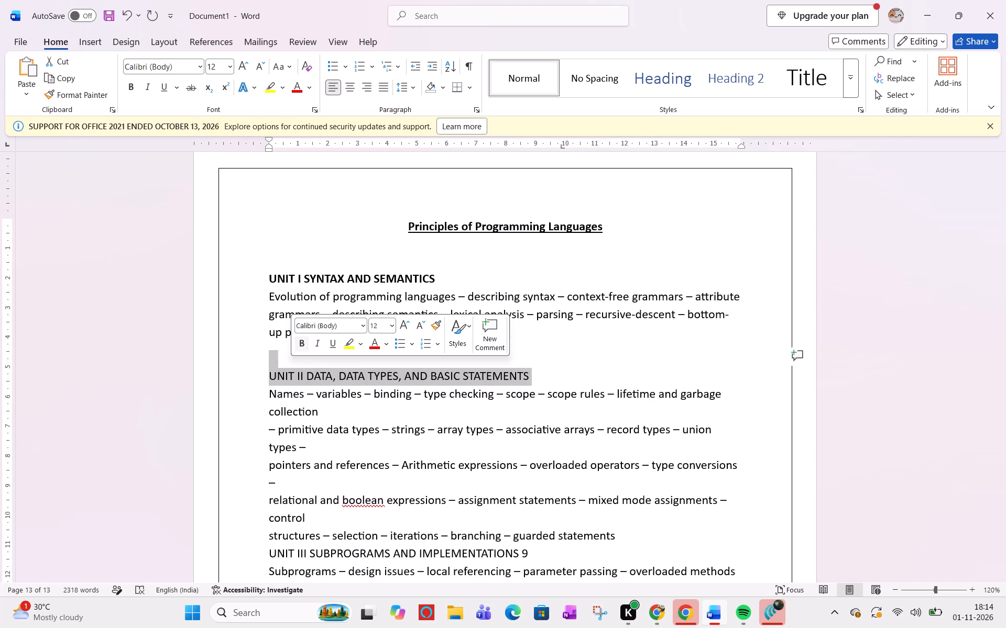
{"action": "left_click", "coordinate": [299, 346]}
Join the broken lines of the Unit II text into one continuous paragraph and add a blank line after "guarded statements".
{"action": "left_click", "coordinate": [270, 427]}
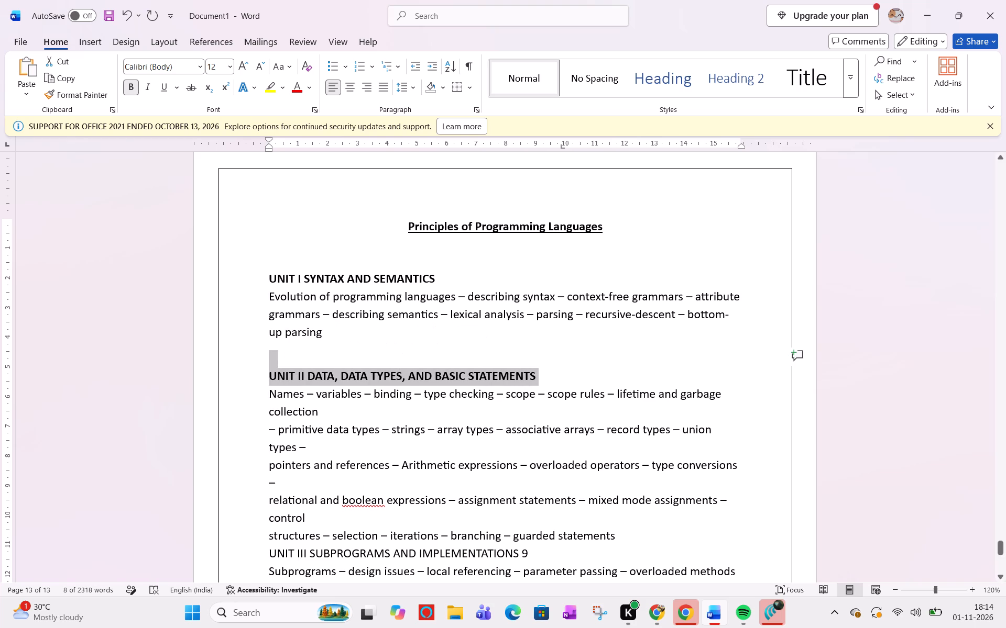
{"action": "key", "text": "BackSpace"}
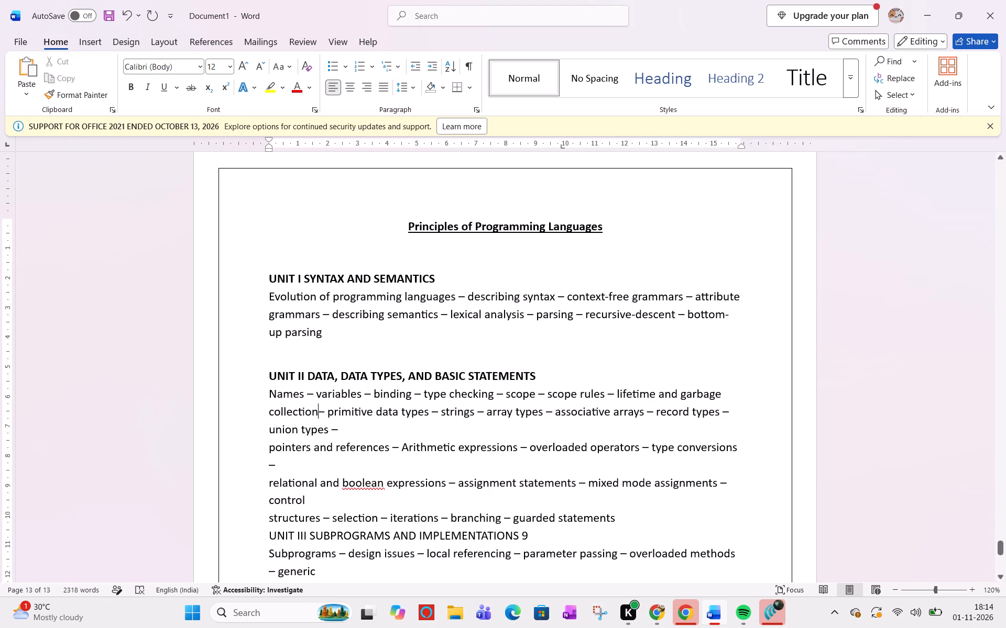
{"action": "left_click", "coordinate": [270, 453]}
{"action": "key", "text": "BackSpace"}
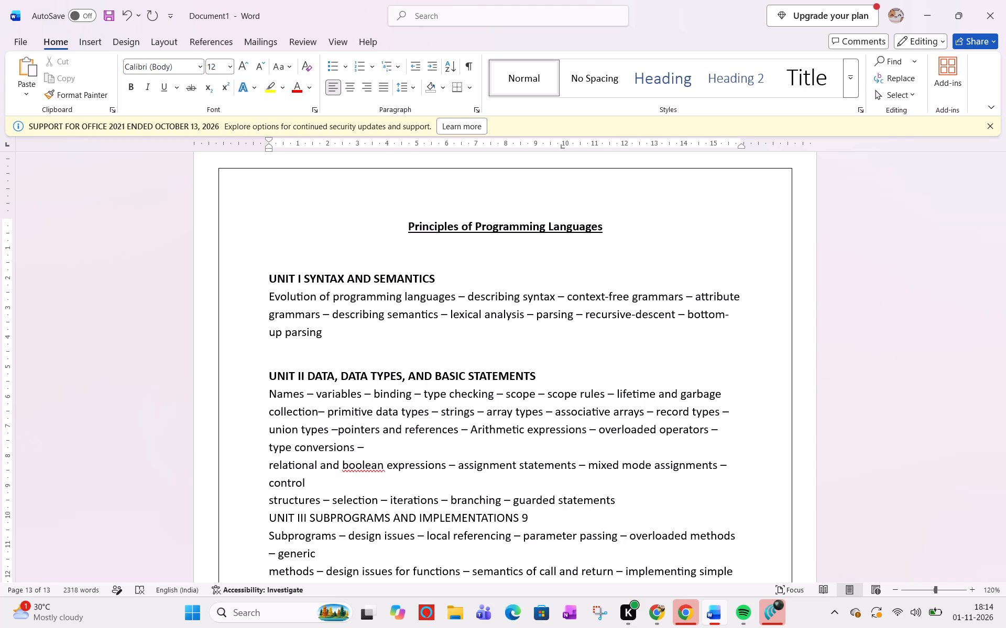
{"action": "left_click", "coordinate": [271, 465]}
{"action": "key", "text": "BackSpace"}
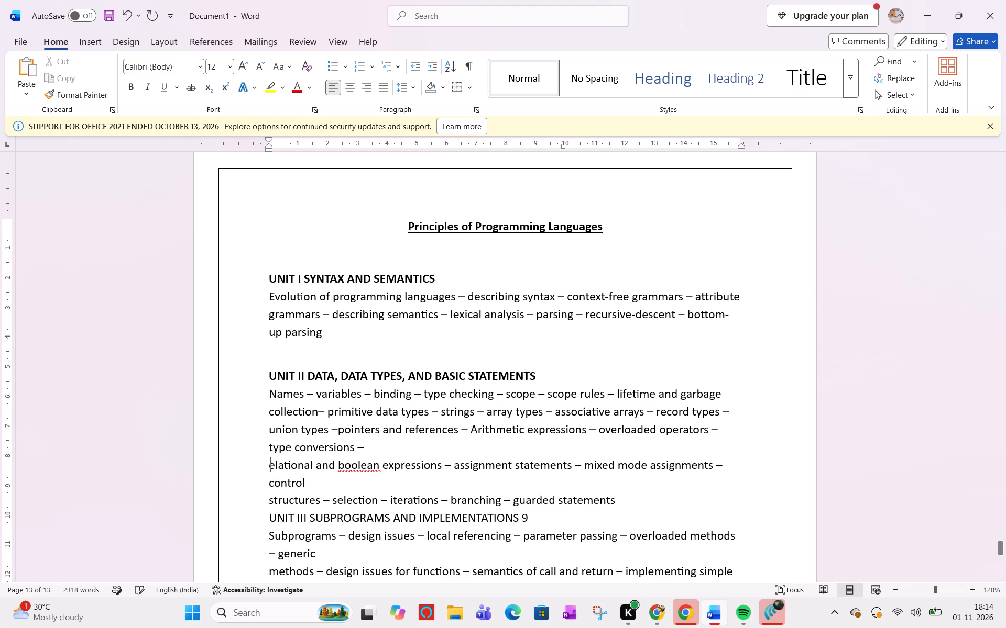
{"action": "key", "text": "ctrl+z"}
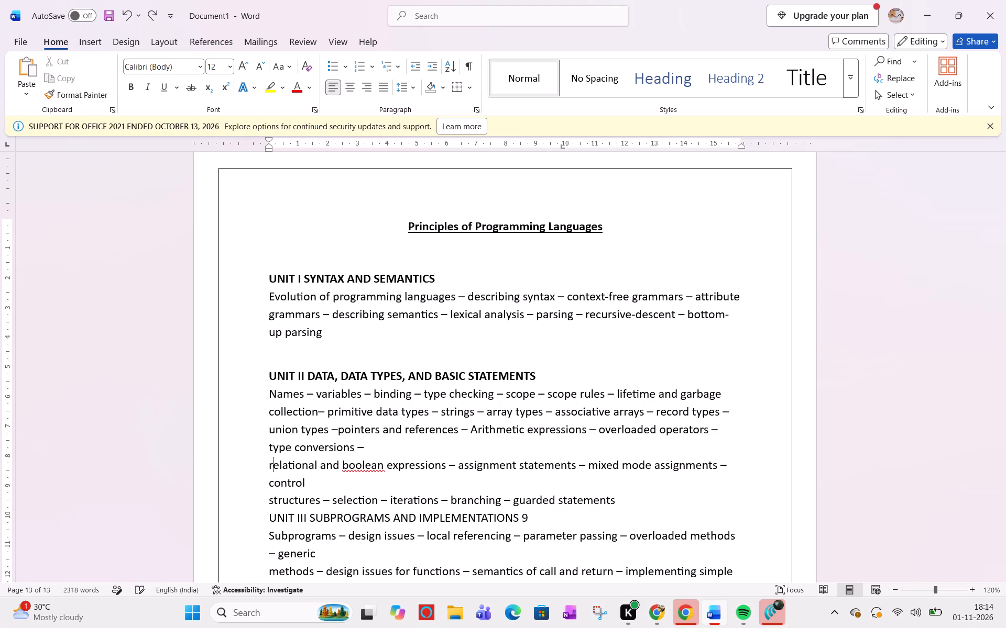
{"action": "key", "text": "Left"}
{"action": "key", "text": "BackSpace"}
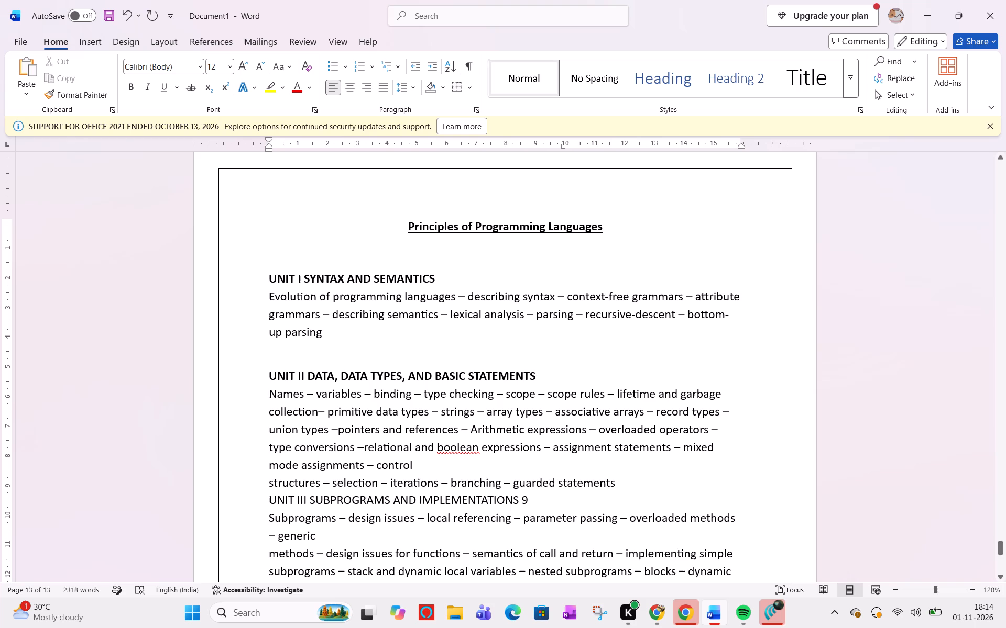
{"action": "left_click", "coordinate": [271, 478]}
{"action": "key", "text": "BackSpace"}
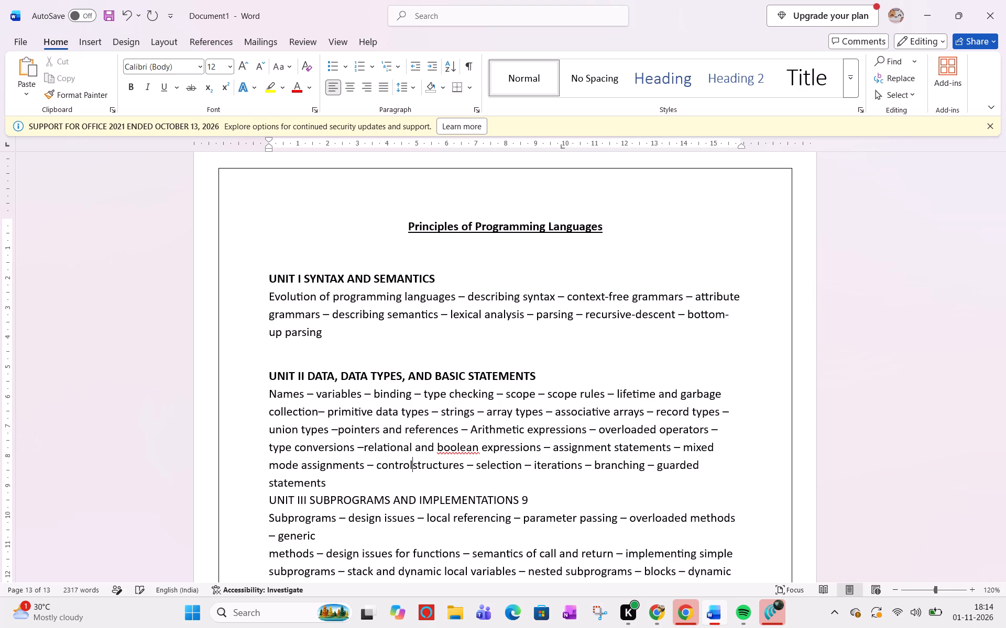
{"action": "scroll", "coordinate": [271, 478], "scroll_direction": "down", "scroll_amount": 1}
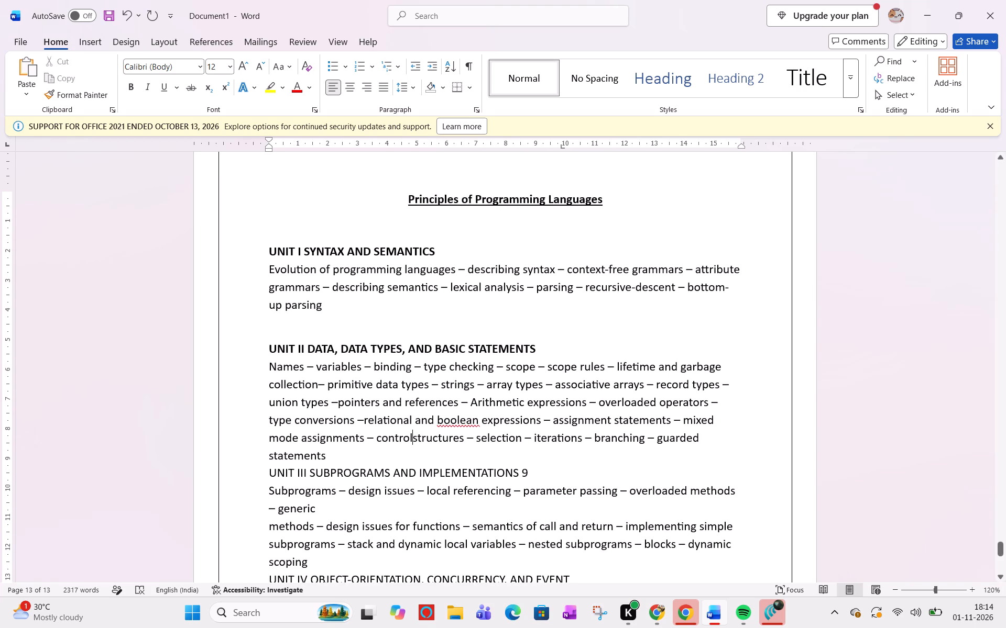
{"action": "left_click", "coordinate": [329, 455]}
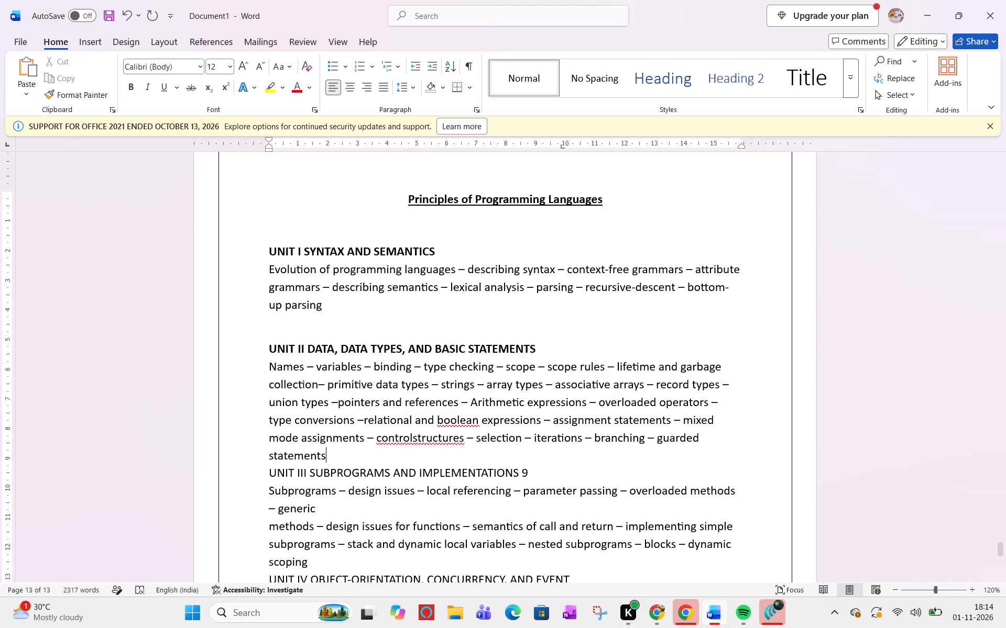
{"action": "key", "text": "Return"}
Delete the trailing 9 from the "UNIT III SUBPROGRAMS AND IMPLEMENTATIONS" heading and make the heading bold.
{"action": "scroll", "coordinate": [329, 455], "scroll_direction": "down", "scroll_amount": 1}
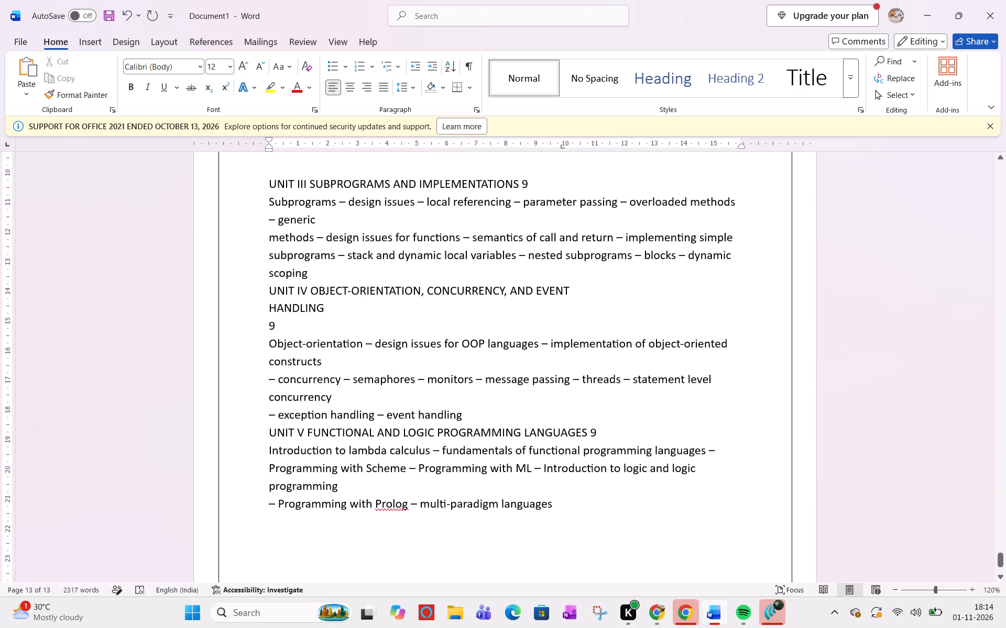
{"action": "left_click", "coordinate": [528, 187]}
{"action": "key", "text": "BackSpace"}
{"action": "left_click_drag", "start_coordinate": [523, 177], "coordinate": [319, 189]}
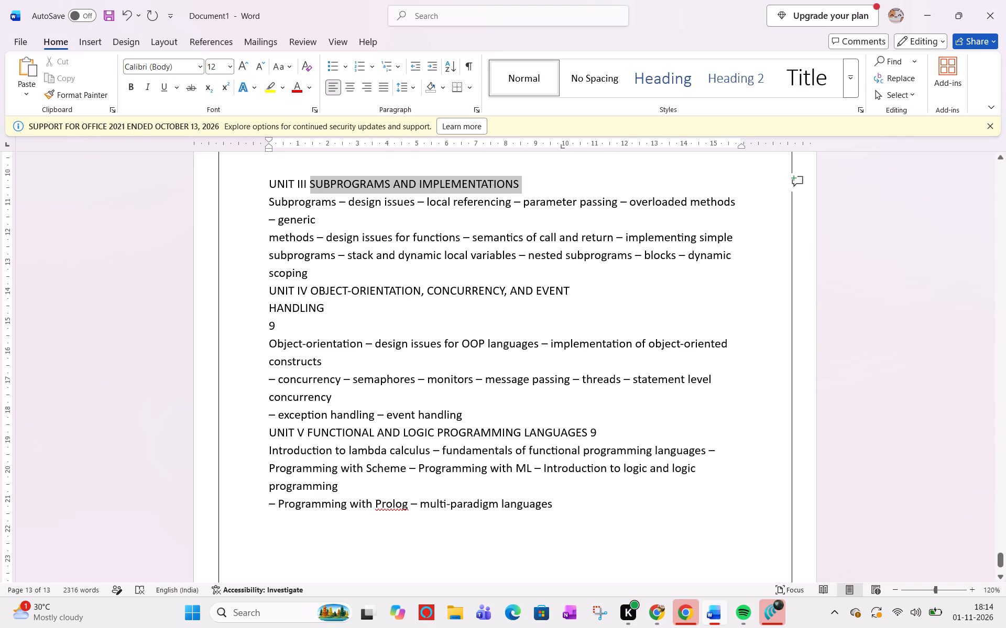
{"action": "left_click_drag", "start_coordinate": [319, 189], "coordinate": [277, 182]}
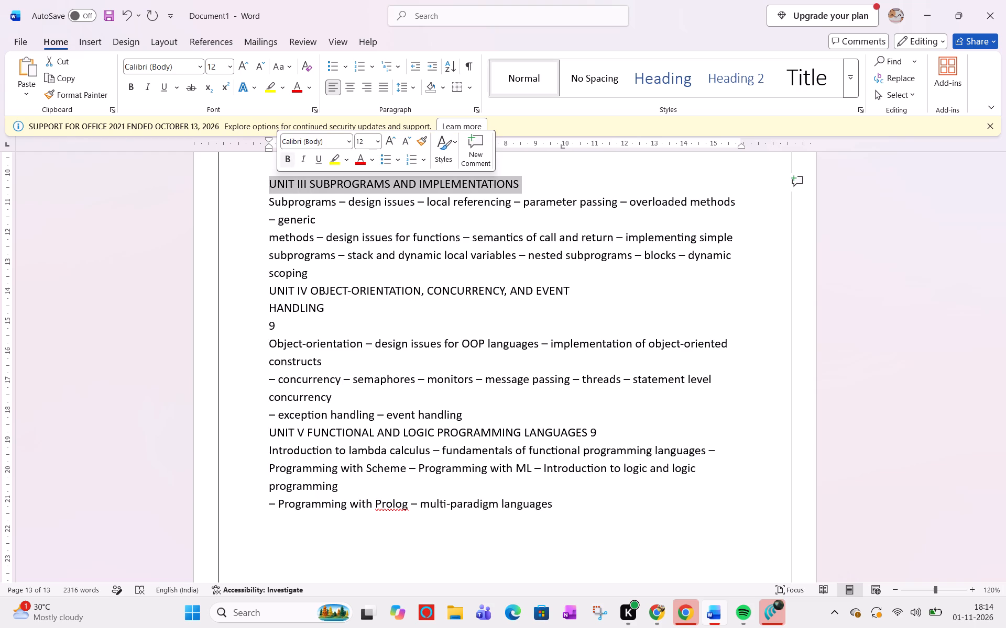
{"action": "left_click", "coordinate": [287, 161]}
Join the broken Unit III lines with spaces into one paragraph and add a blank line after "dynamic scoping".
{"action": "left_click", "coordinate": [269, 234]}
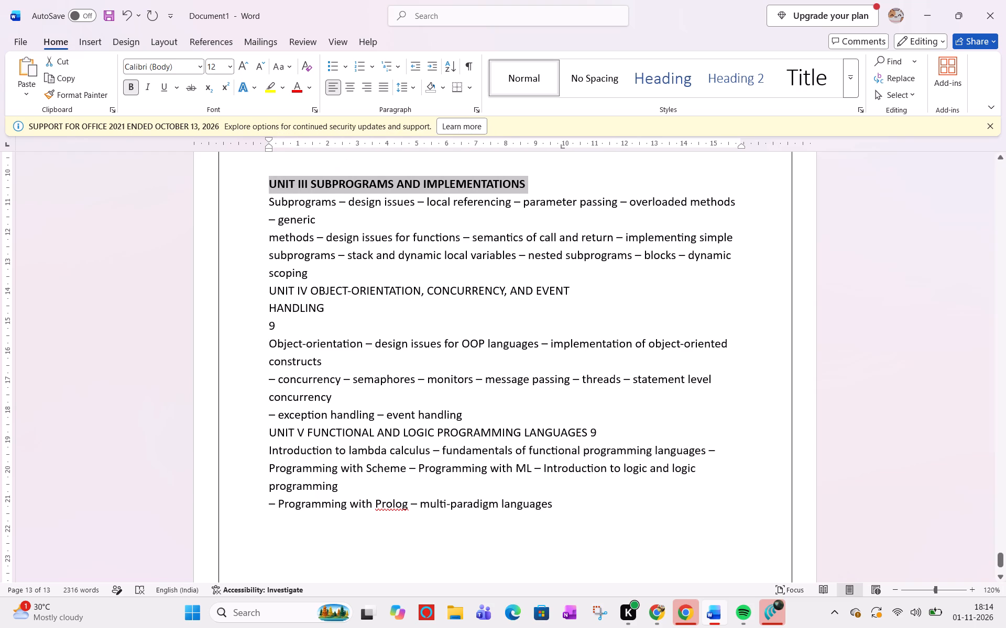
{"action": "key", "text": "BackSpace"}
{"action": "key", "text": "space"}
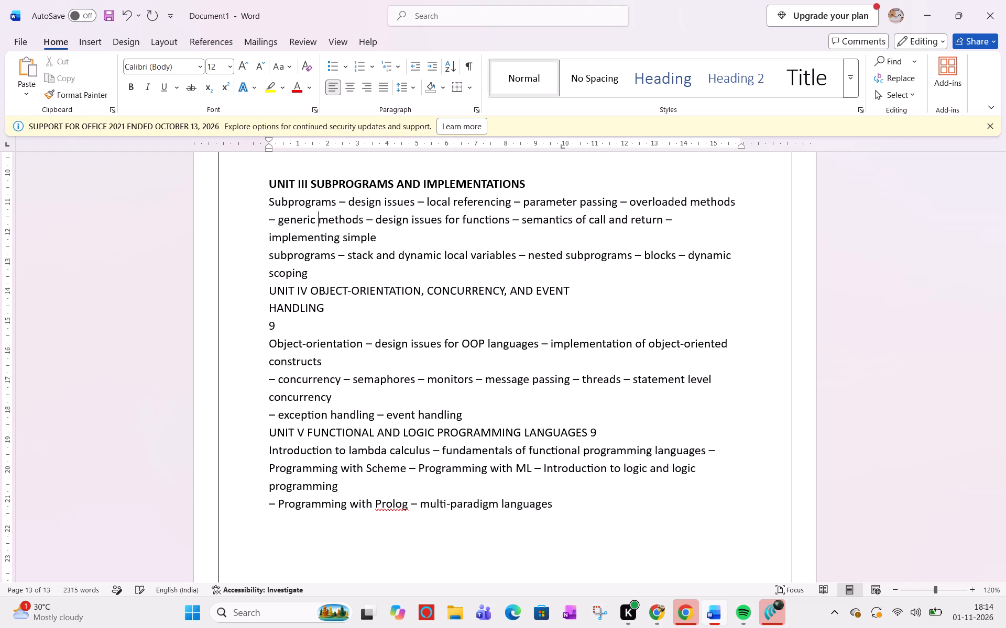
{"action": "left_click", "coordinate": [270, 261]}
{"action": "key", "text": "BackSpace"}
{"action": "key", "text": "space"}
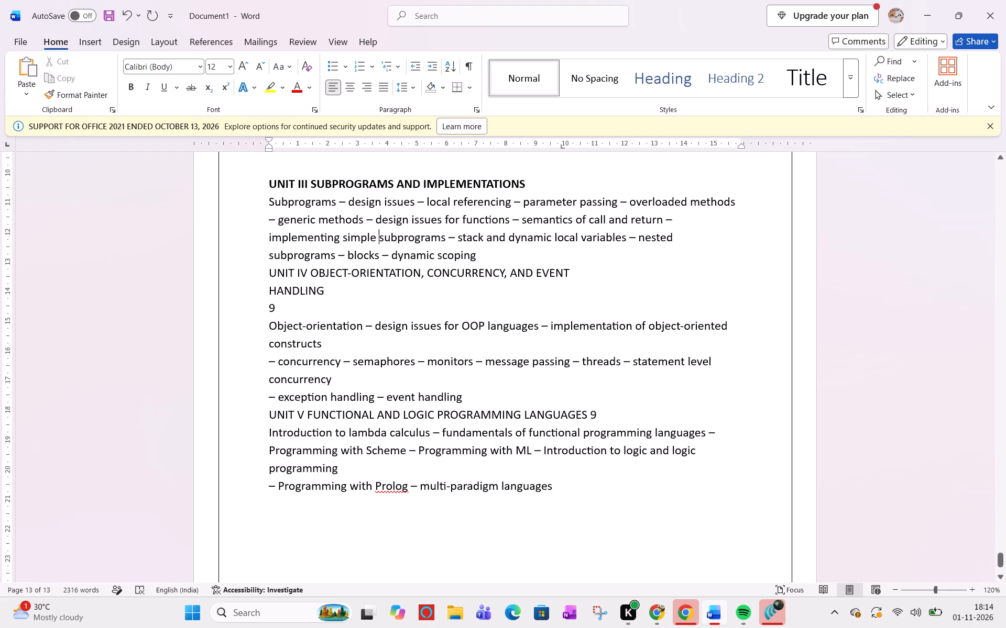
{"action": "left_click", "coordinate": [486, 262]}
{"action": "key", "text": "Return"}
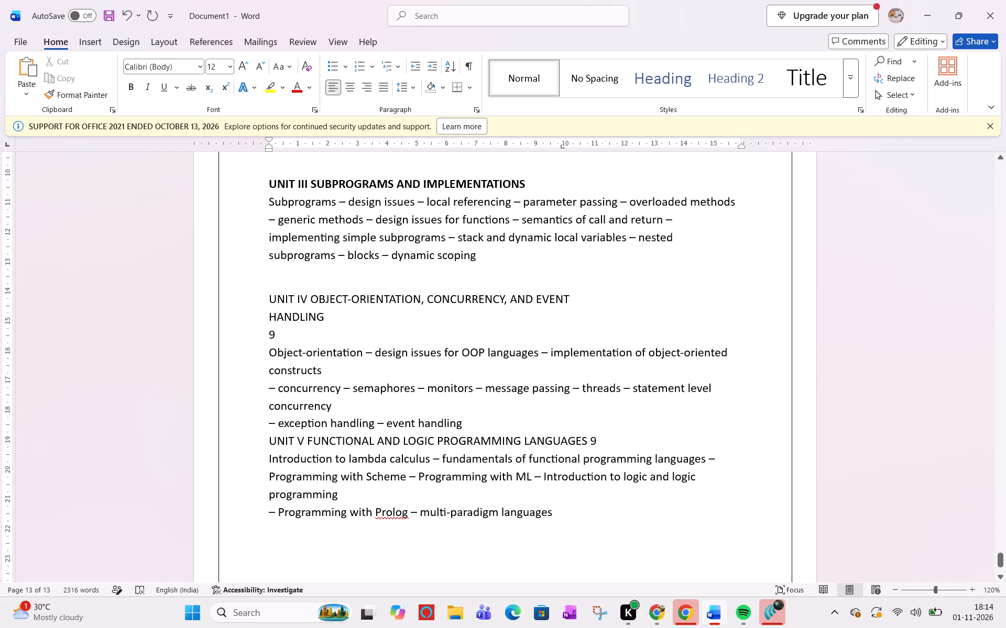
Put the Unit IV heading on one line ending "EVENT HANDLING" and delete the separate 9 below it.
{"action": "left_click", "coordinate": [271, 315]}
{"action": "key", "text": "BackSpace"}
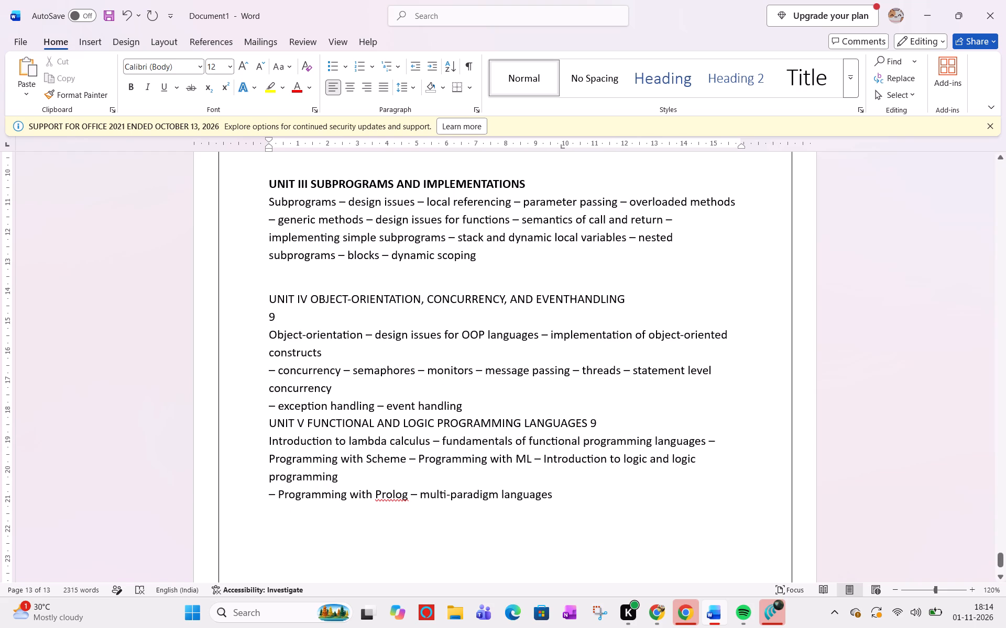
{"action": "left_click_drag", "start_coordinate": [303, 321], "coordinate": [266, 322]}
{"action": "key", "text": "BackSpace"}
{"action": "left_click", "coordinate": [570, 301]}
{"action": "key", "text": "space"}
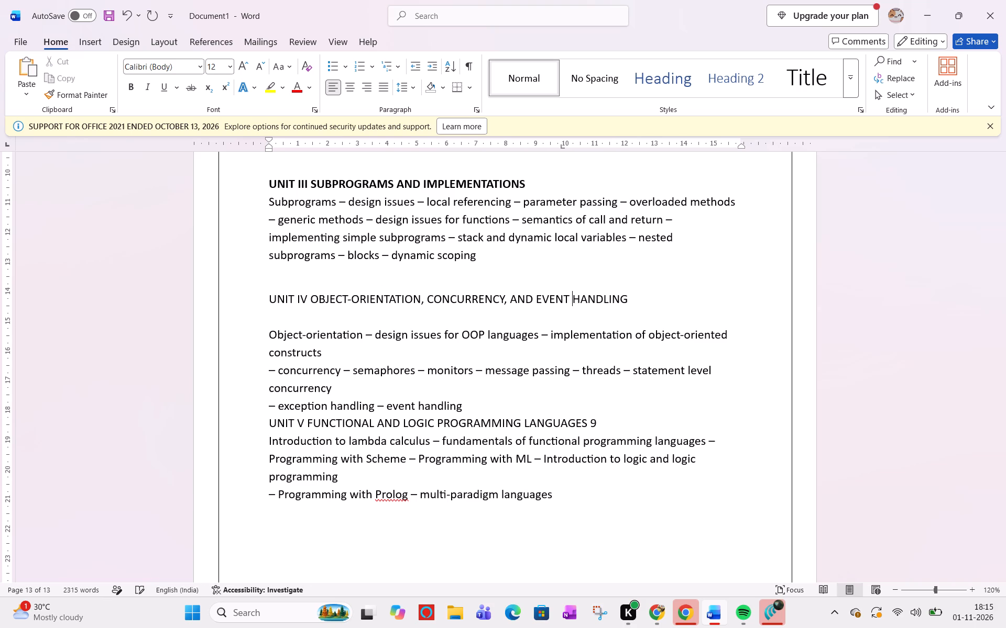
Make the "UNIT IV OBJECT-ORIENTATION, CONCURRENCY, AND EVENT HANDLING" heading bold and remove the blank line directly below it.
{"action": "left_click_drag", "start_coordinate": [643, 303], "coordinate": [256, 309]}
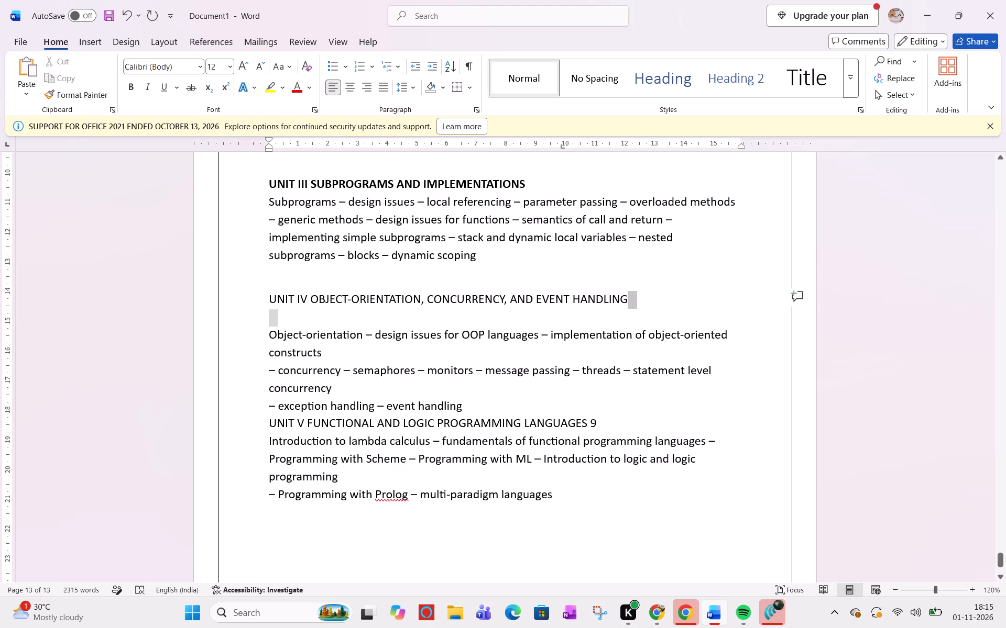
{"action": "left_click_drag", "start_coordinate": [256, 309], "coordinate": [256, 308]}
{"action": "left_click", "coordinate": [263, 281]}
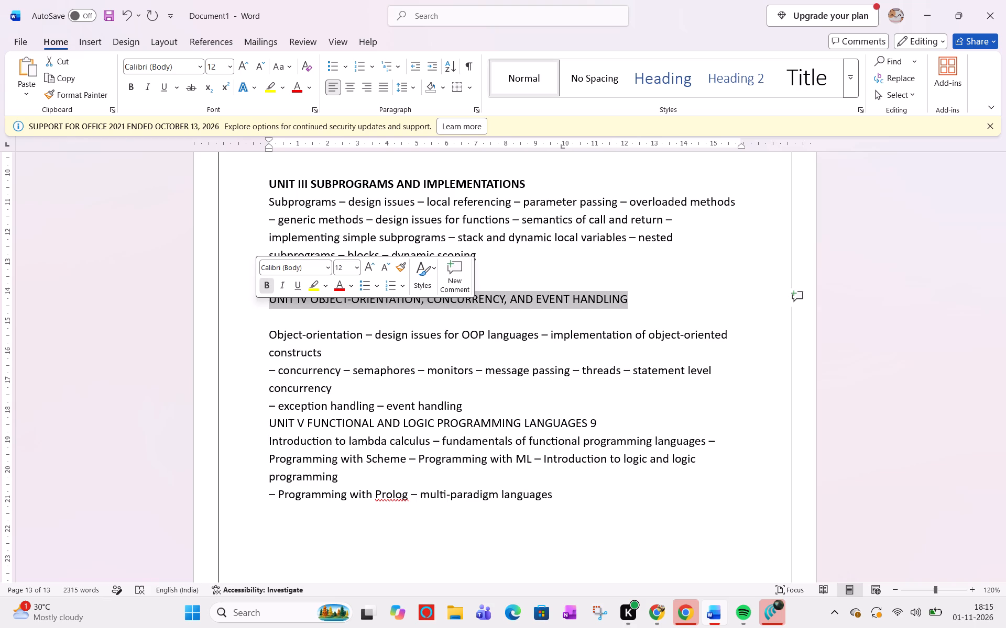
{"action": "scroll", "coordinate": [263, 281], "scroll_direction": "up", "scroll_amount": 2}
{"action": "scroll", "coordinate": [263, 281], "scroll_direction": "right", "scroll_amount": 2}
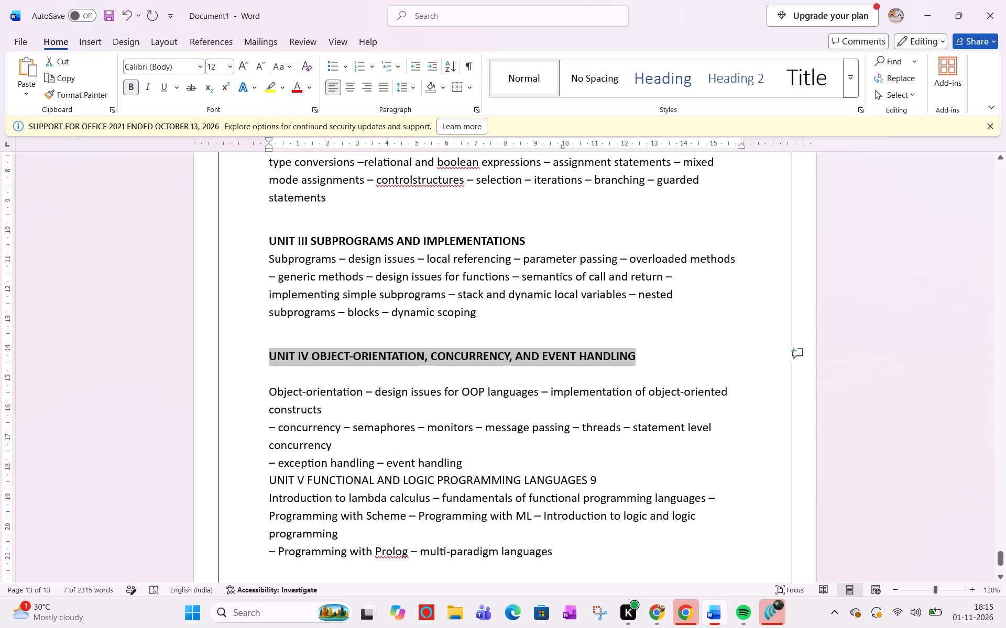
{"action": "left_click", "coordinate": [268, 388]}
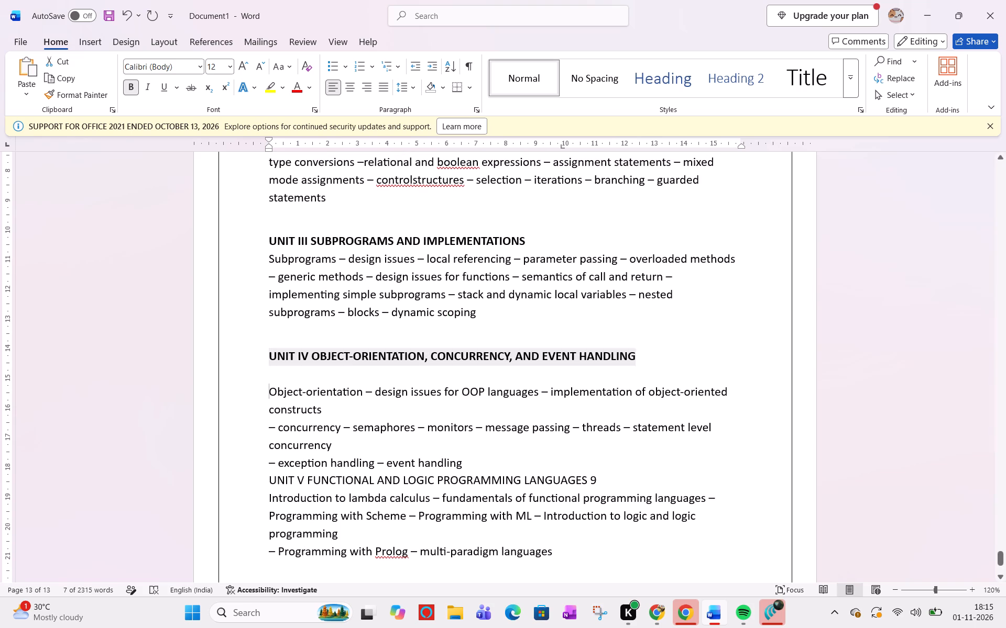
{"action": "key", "text": "equal"}
{"action": "key", "text": "BackSpace"}
{"action": "key", "text": "BackSpace"}
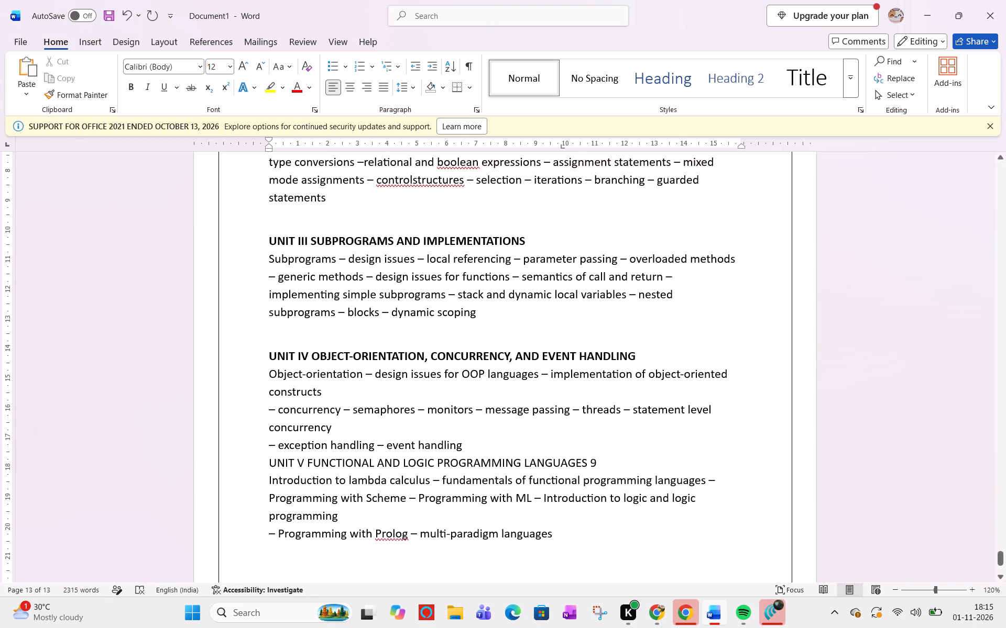
Join the broken Unit IV lines into one continuous paragraph and add a blank line after "event handling".
{"action": "left_click", "coordinate": [269, 408]}
{"action": "key", "text": "BackSpace"}
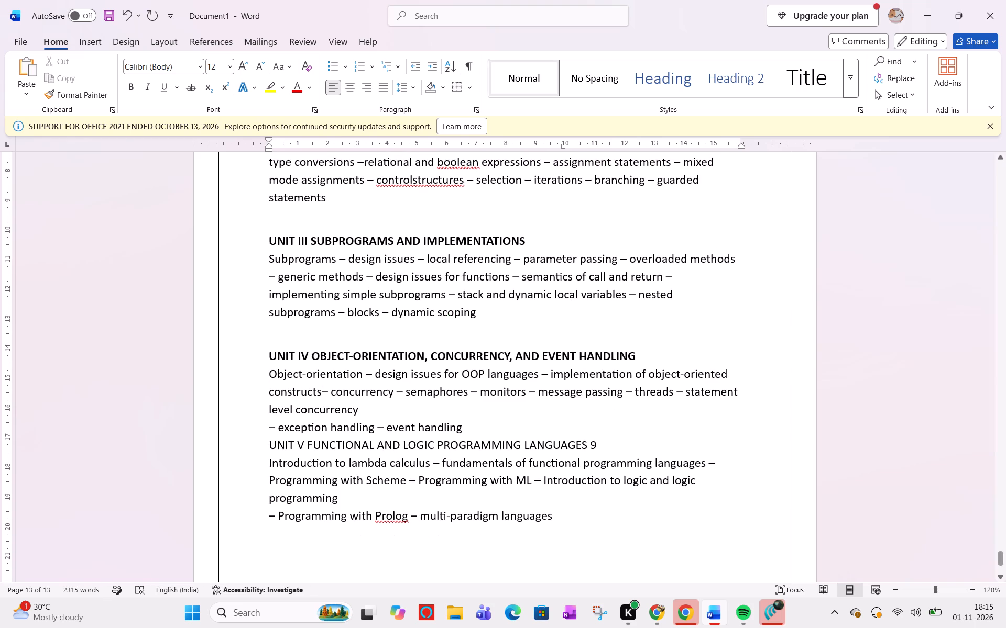
{"action": "left_click", "coordinate": [268, 428]}
{"action": "key", "text": "BackSpace"}
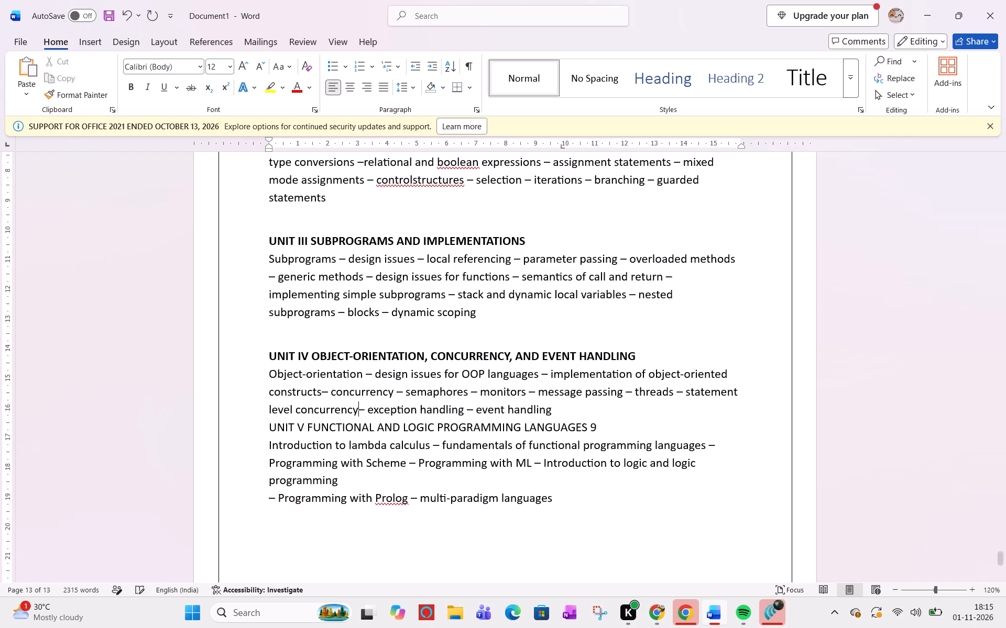
{"action": "left_click", "coordinate": [557, 409]}
{"action": "key", "text": "Return"}
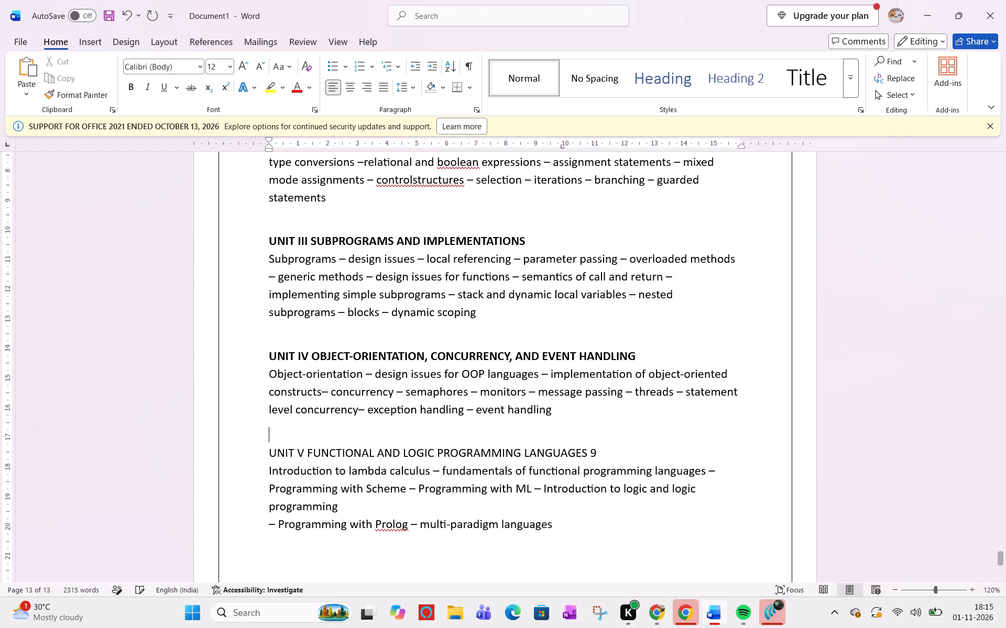
Delete the trailing 9 from the "UNIT V FUNCTIONAL AND LOGIC PROGRAMMING LANGUAGES" heading and make the heading bold.
{"action": "left_click", "coordinate": [609, 448]}
{"action": "key", "text": "BackSpace"}
{"action": "left_click_drag", "start_coordinate": [595, 459], "coordinate": [260, 451]}
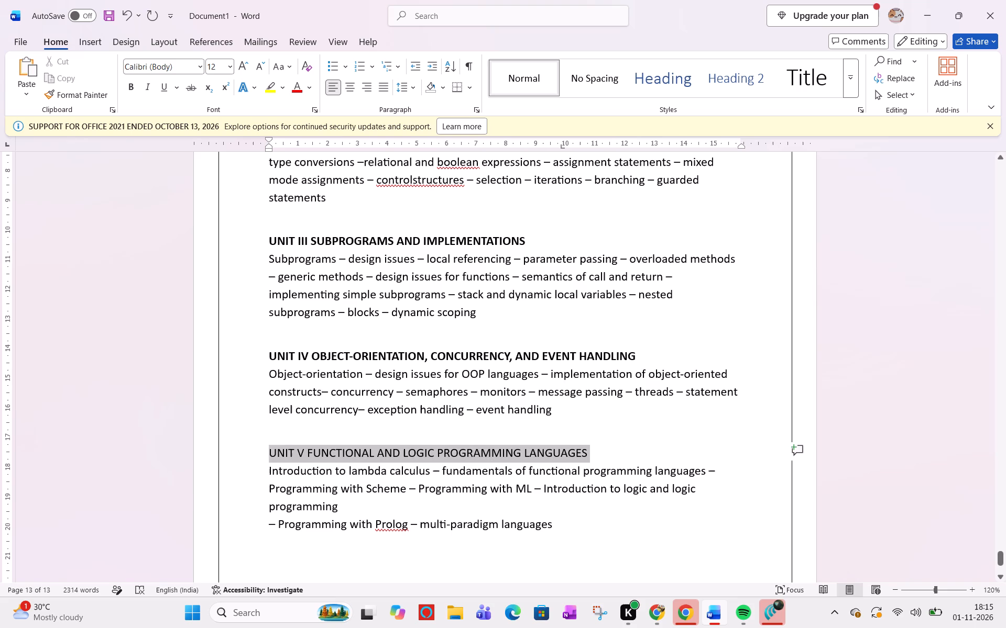
{"action": "left_click_drag", "start_coordinate": [260, 451], "coordinate": [258, 451]}
{"action": "left_click", "coordinate": [263, 427]}
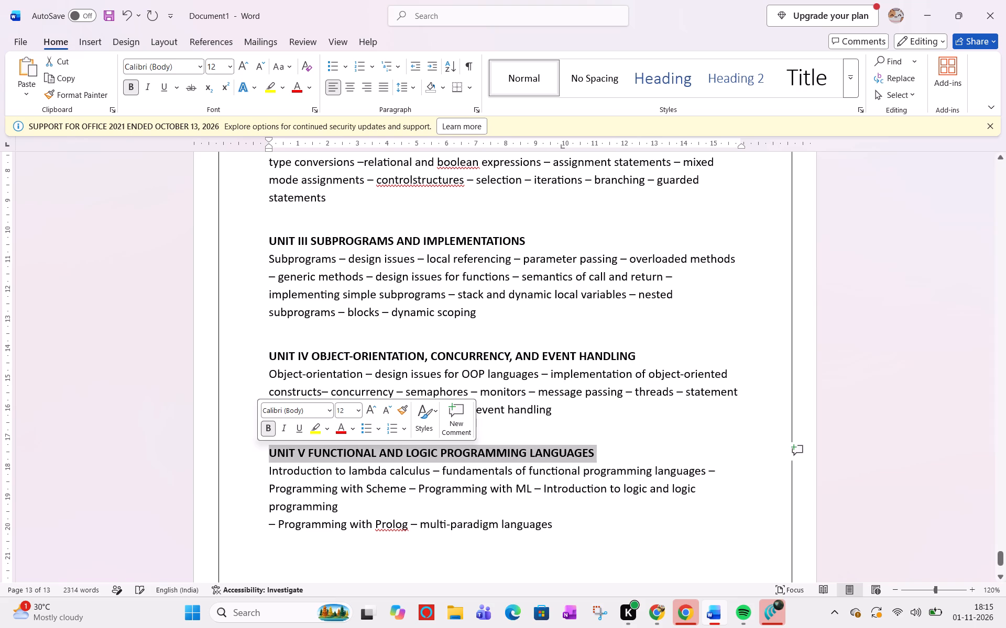
Join the Unit V line starting "– Programming with Prolog" onto the preceding line ending "programming".
{"action": "left_click", "coordinate": [265, 522]}
{"action": "key", "text": "BackSpace"}
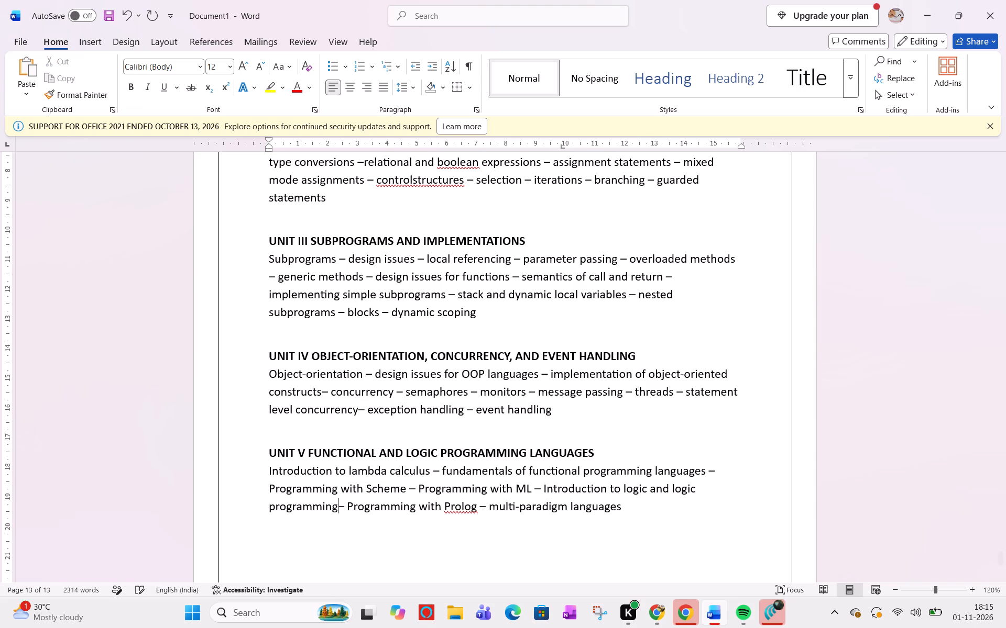
Add empty lines after "multi-paradigm languages" until the insertion point reaches a new page.
{"action": "scroll", "coordinate": [265, 522], "scroll_direction": "down", "scroll_amount": 2}
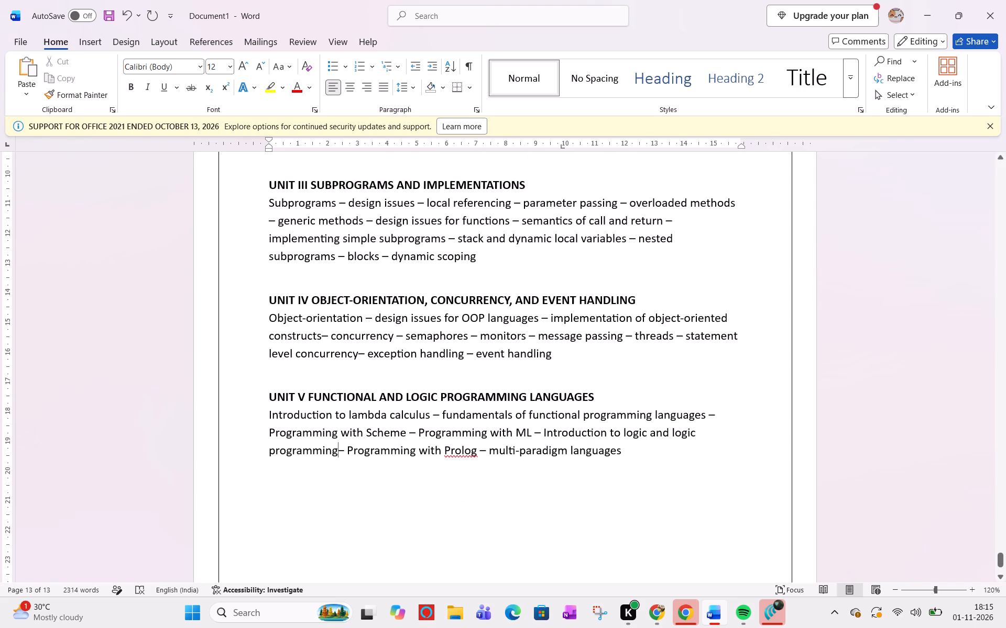
{"action": "left_click", "coordinate": [643, 449]}
{"action": "key", "text": "Return"}
{"action": "key", "text": "Return"}
{"action": "key", "text": "Return"}
{"action": "key", "text": "Return"}
{"action": "key", "text": "Return"}
{"action": "key", "text": "Return"}
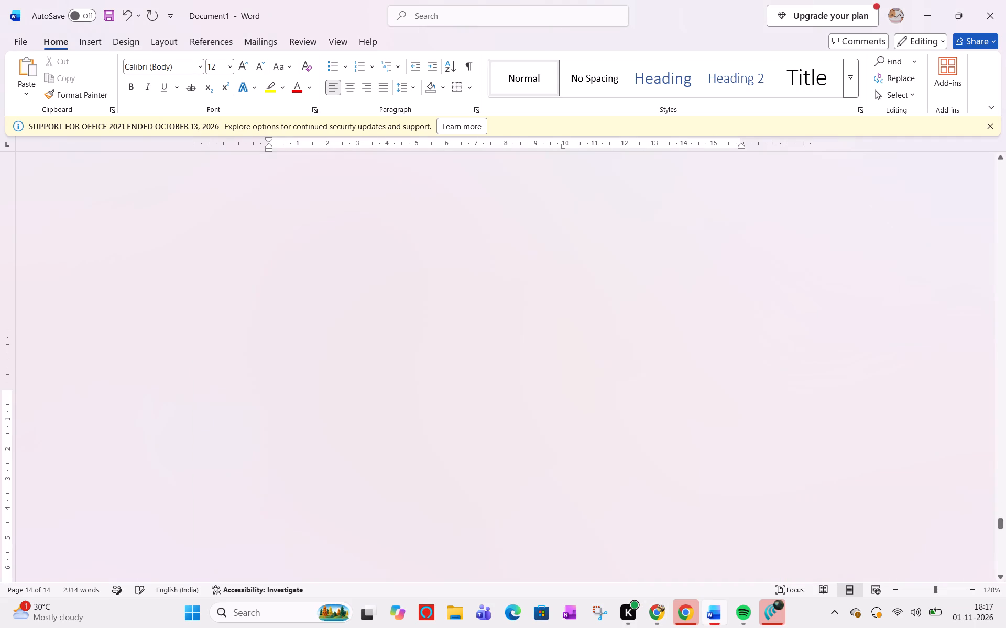
{"action": "scroll", "coordinate": [443, 511], "scroll_direction": "up", "scroll_amount": 2}
{"action": "scroll", "coordinate": [443, 511], "scroll_direction": "down", "scroll_amount": 1}
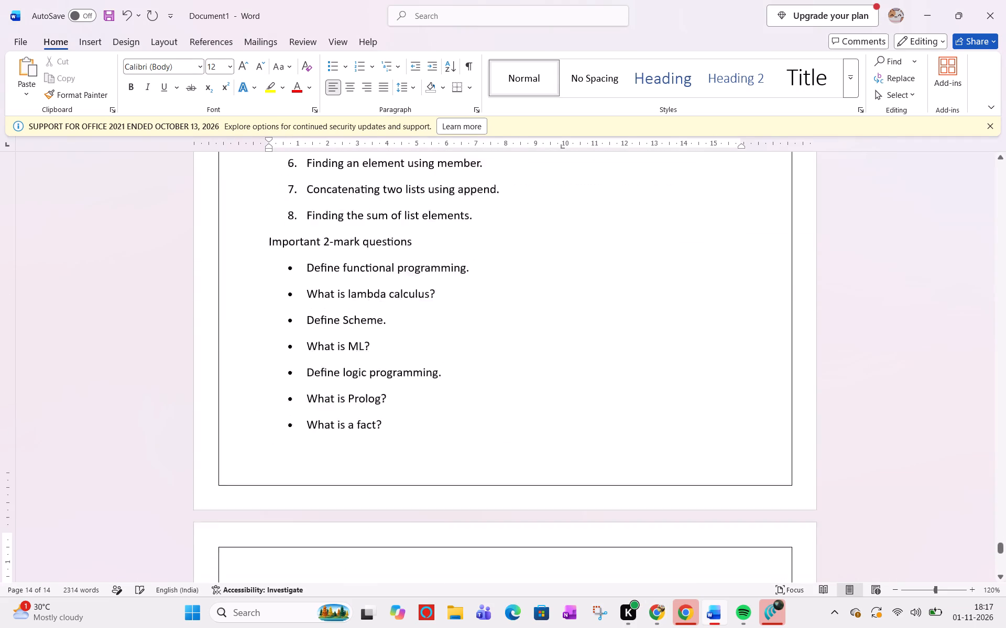
{"action": "scroll", "coordinate": [443, 511], "scroll_direction": "down", "scroll_amount": 3}
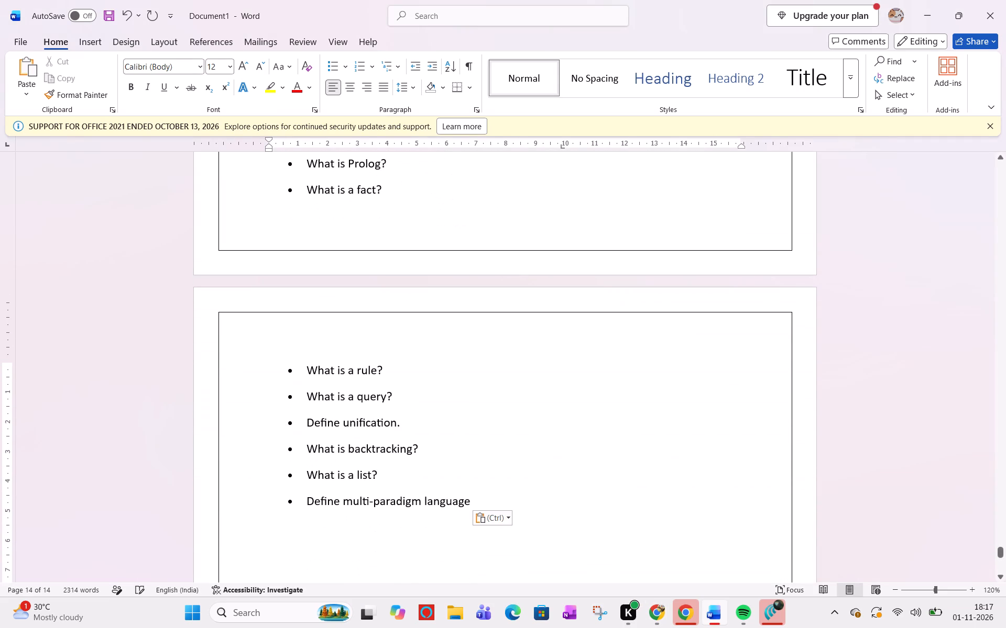
{"action": "left_click_drag", "start_coordinate": [475, 499], "coordinate": [252, 150]}
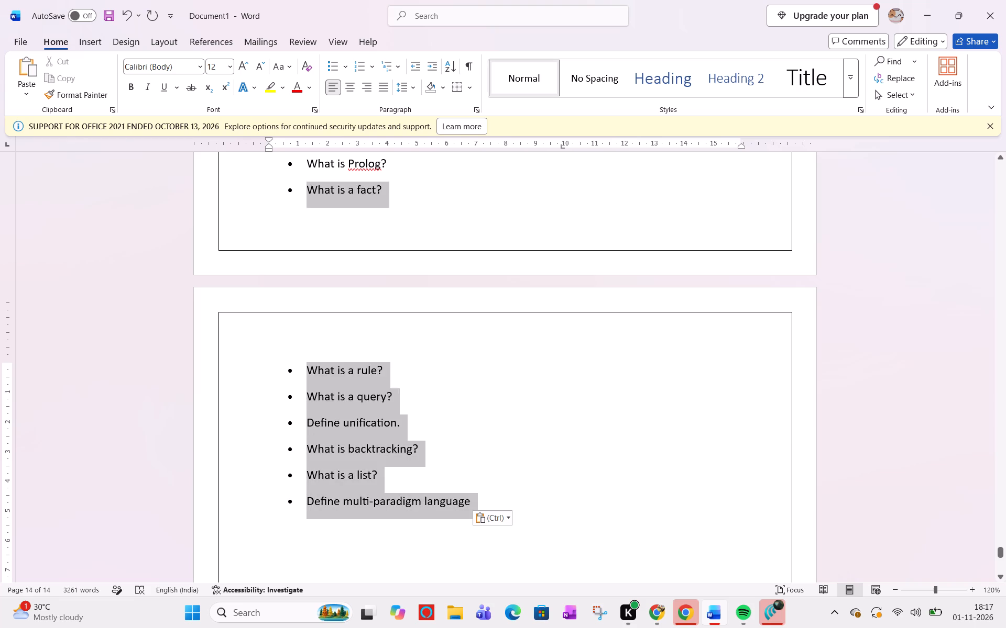
{"action": "left_click_drag", "start_coordinate": [252, 150], "coordinate": [259, 422]}
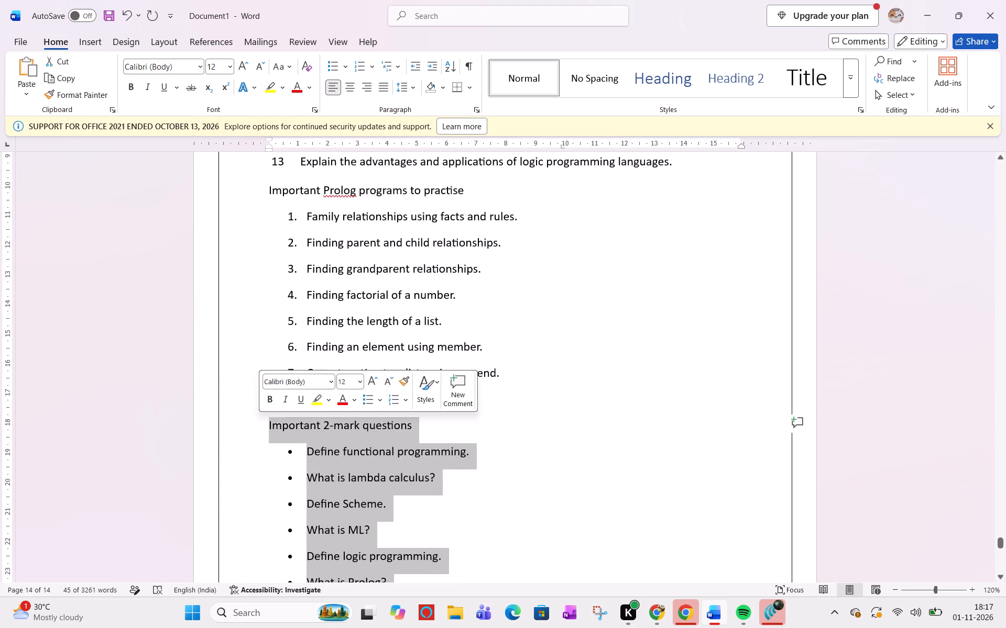
{"action": "key", "text": "BackSpace"}
Delete the "Important Prolog programs to practise" heading and its eight numbered items at the end of Unit V.
{"action": "scroll", "coordinate": [259, 422], "scroll_direction": "up", "scroll_amount": 1}
{"action": "scroll", "coordinate": [259, 422], "scroll_direction": "down", "scroll_amount": 2}
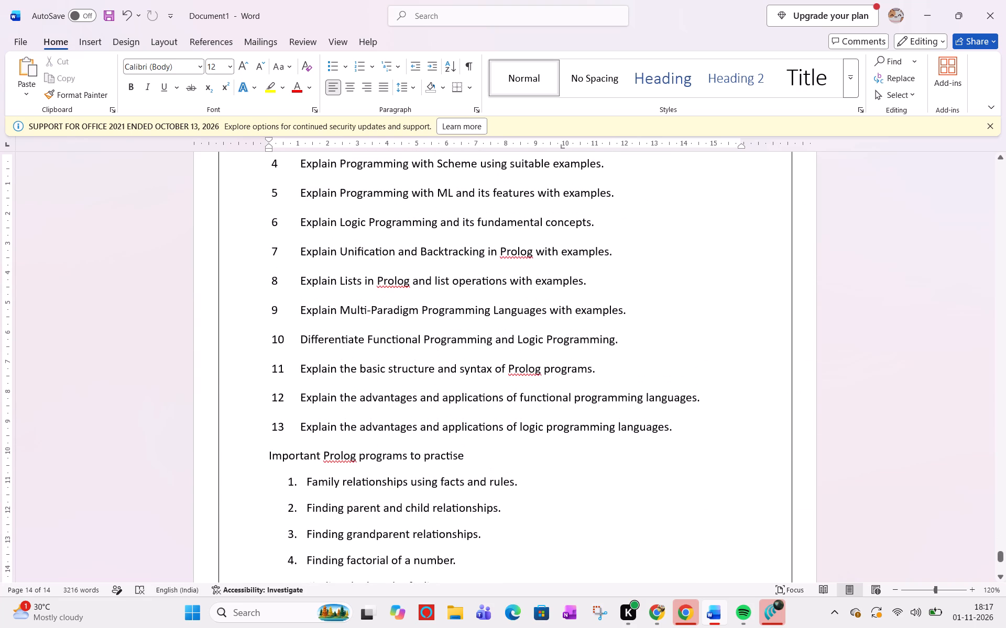
{"action": "scroll", "coordinate": [259, 422], "scroll_direction": "down", "scroll_amount": 1}
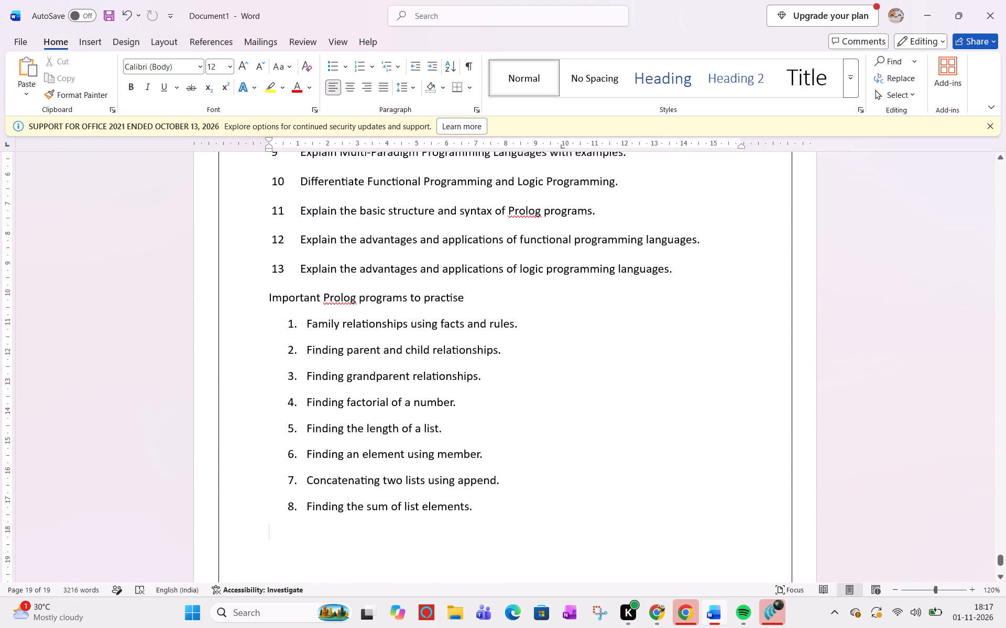
{"action": "left_click_drag", "start_coordinate": [476, 505], "coordinate": [261, 298]}
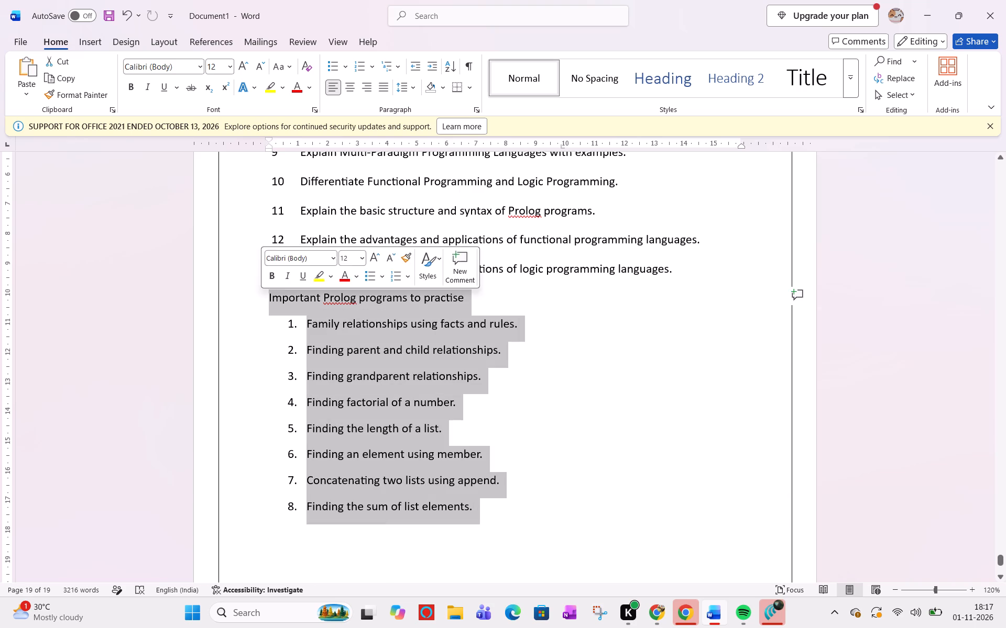
{"action": "key", "text": "BackSpace"}
Delete the Unit IV "Important 2-mark questions" heading and its bullets, ending with "Differentiate concurrency and parallelism.".
{"action": "scroll", "coordinate": [261, 298], "scroll_direction": "up", "scroll_amount": 3}
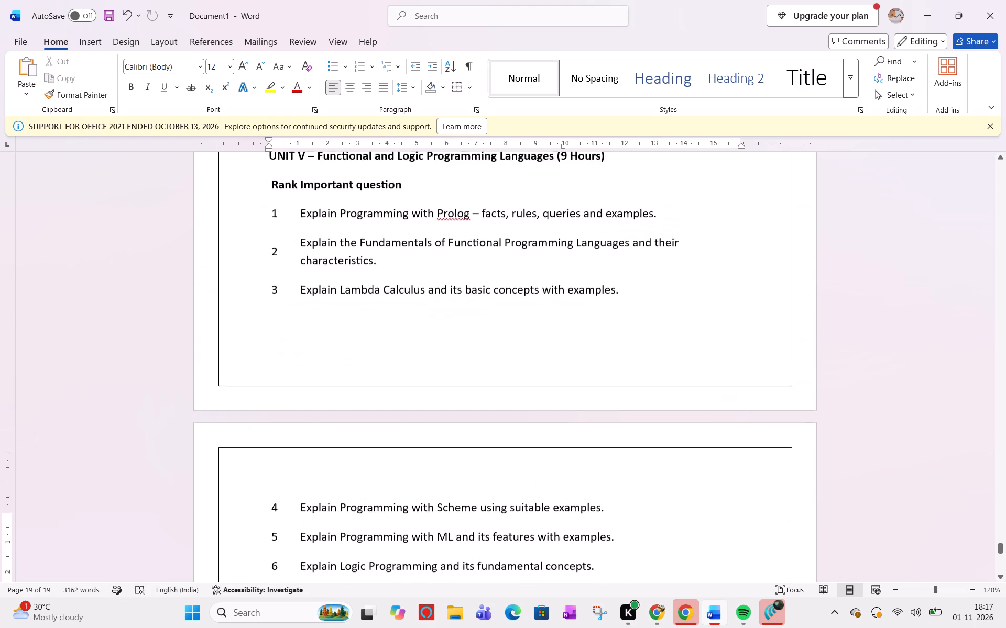
{"action": "scroll", "coordinate": [261, 298], "scroll_direction": "up", "scroll_amount": 3}
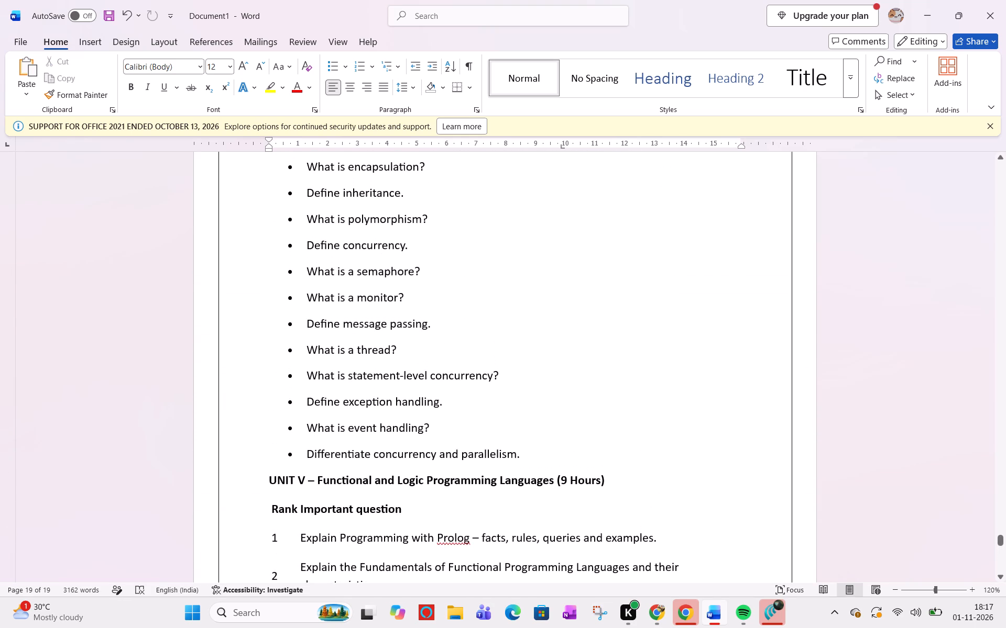
{"action": "scroll", "coordinate": [261, 298], "scroll_direction": "up", "scroll_amount": 1}
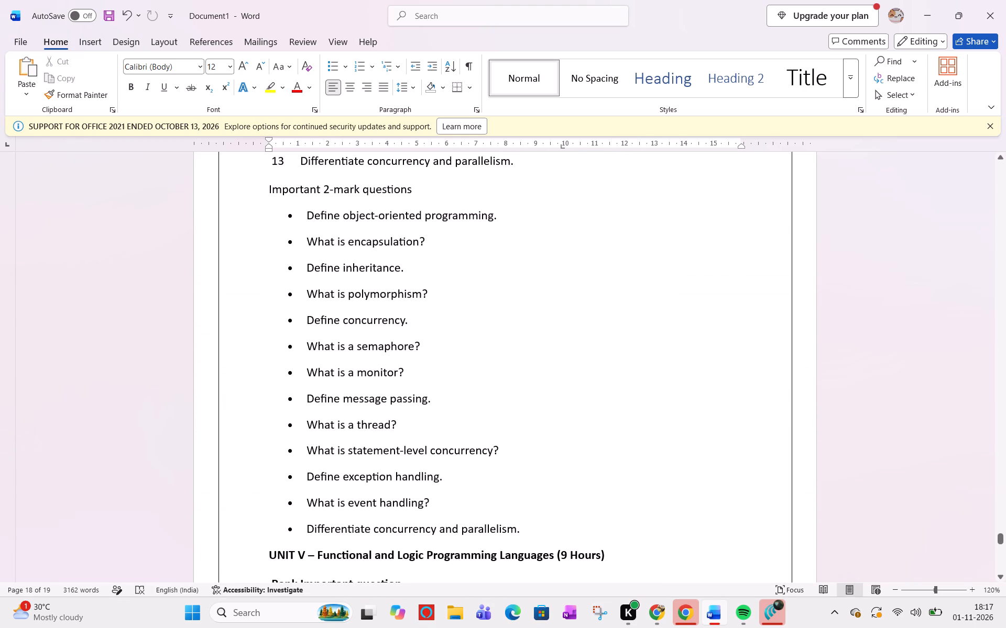
{"action": "left_click_drag", "start_coordinate": [523, 528], "coordinate": [279, 196]}
{"action": "key", "text": "BackSpace"}
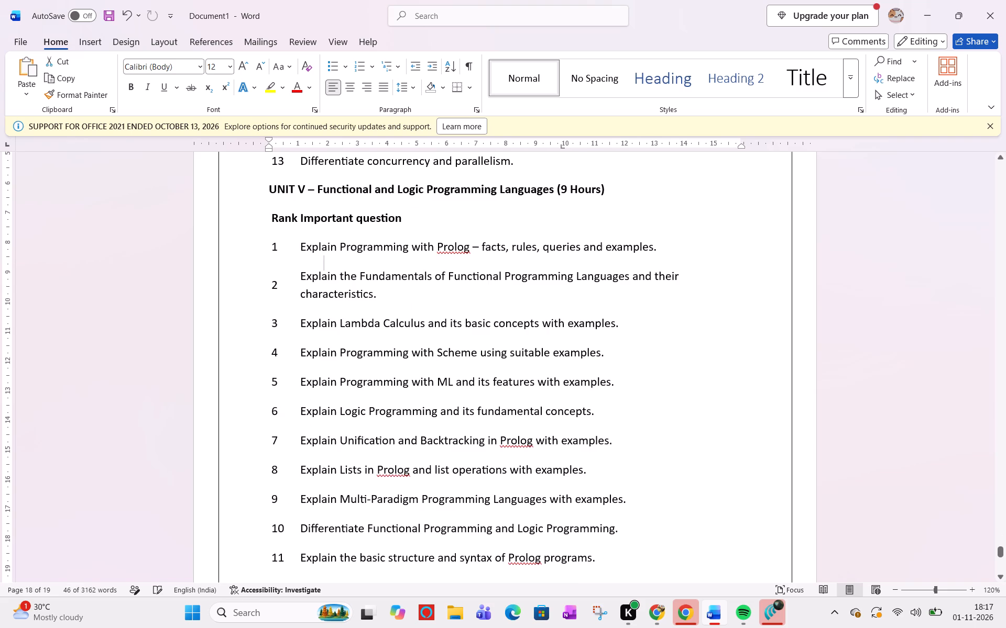
Delete the Unit III "Important 2-mark questions" section, ending with "What is a block?", above the Unit IV heading.
{"action": "scroll", "coordinate": [279, 196], "scroll_direction": "up", "scroll_amount": 3}
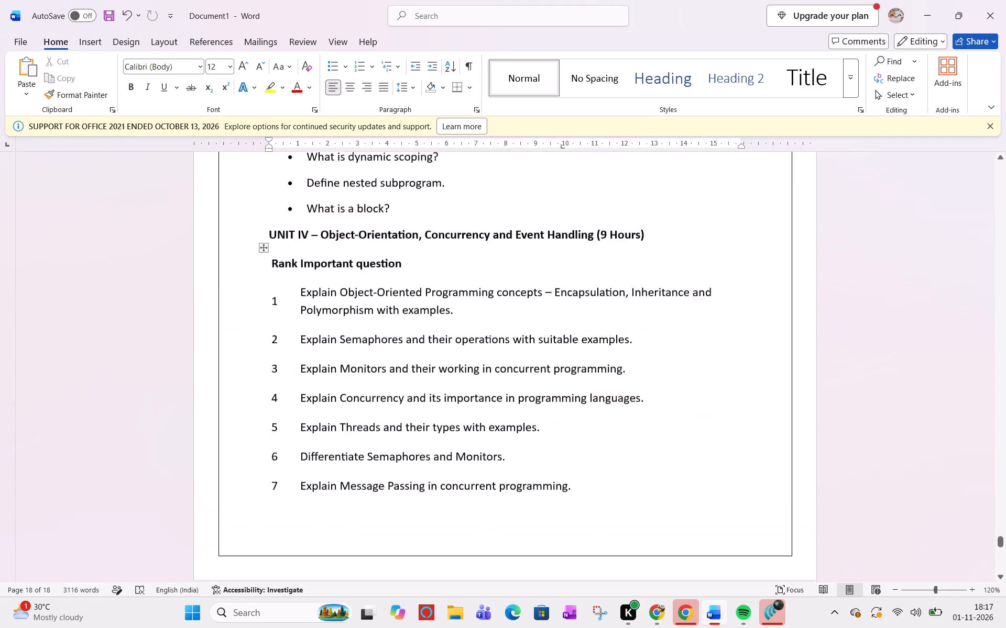
{"action": "scroll", "coordinate": [279, 196], "scroll_direction": "up", "scroll_amount": 2}
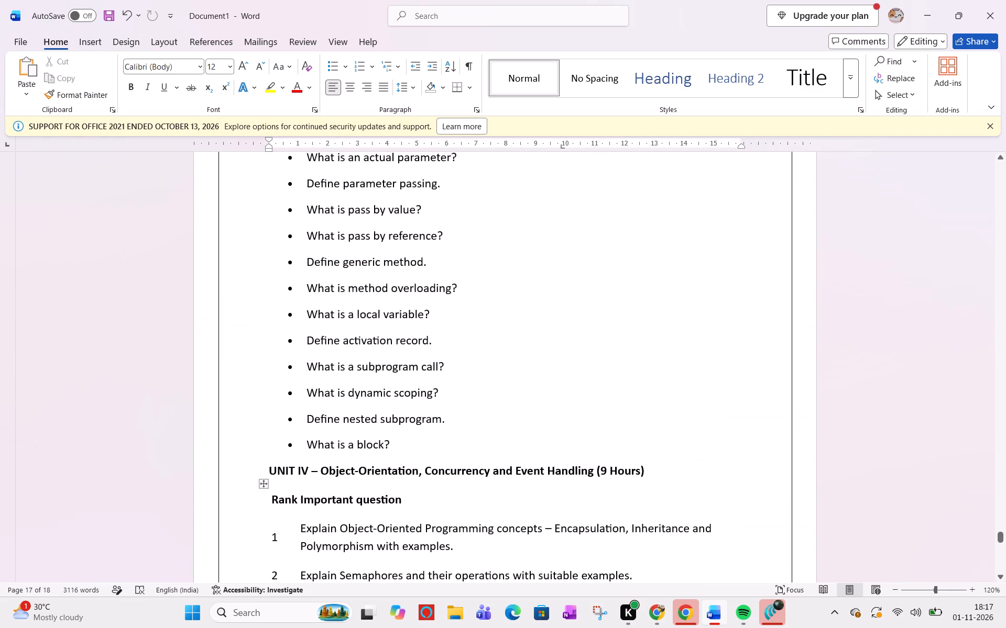
{"action": "scroll", "coordinate": [406, 451], "scroll_direction": "up", "scroll_amount": 1}
{"action": "left_click_drag", "start_coordinate": [397, 539], "coordinate": [227, 188]}
{"action": "key", "text": "BackSpace"}
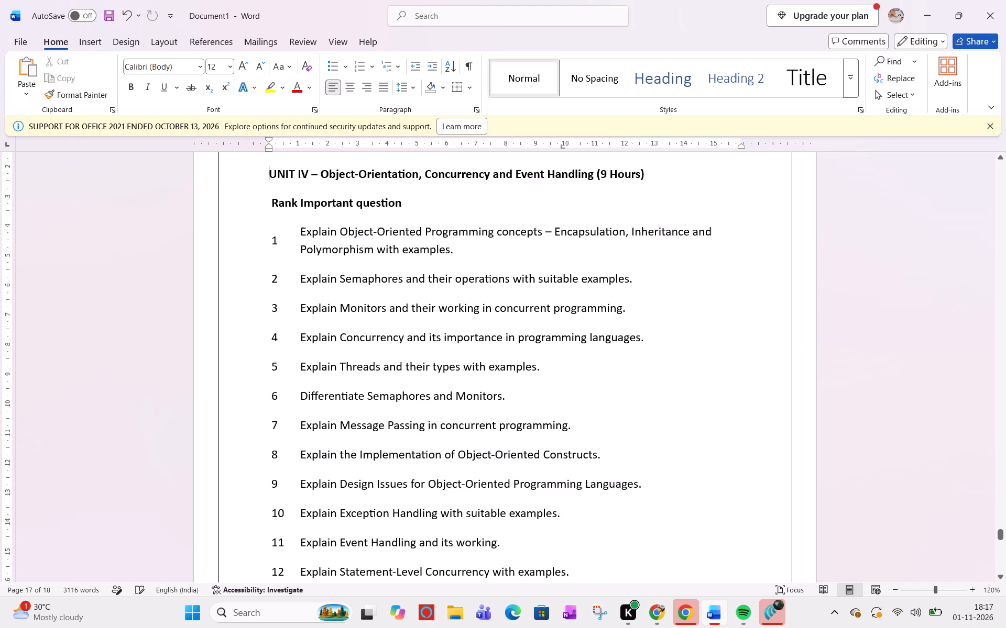
Delete the Unit II "Important 2-mark questions" section, from its heading through "What is a guarded statement?", across both pages.
{"action": "scroll", "coordinate": [227, 188], "scroll_direction": "up", "scroll_amount": 3}
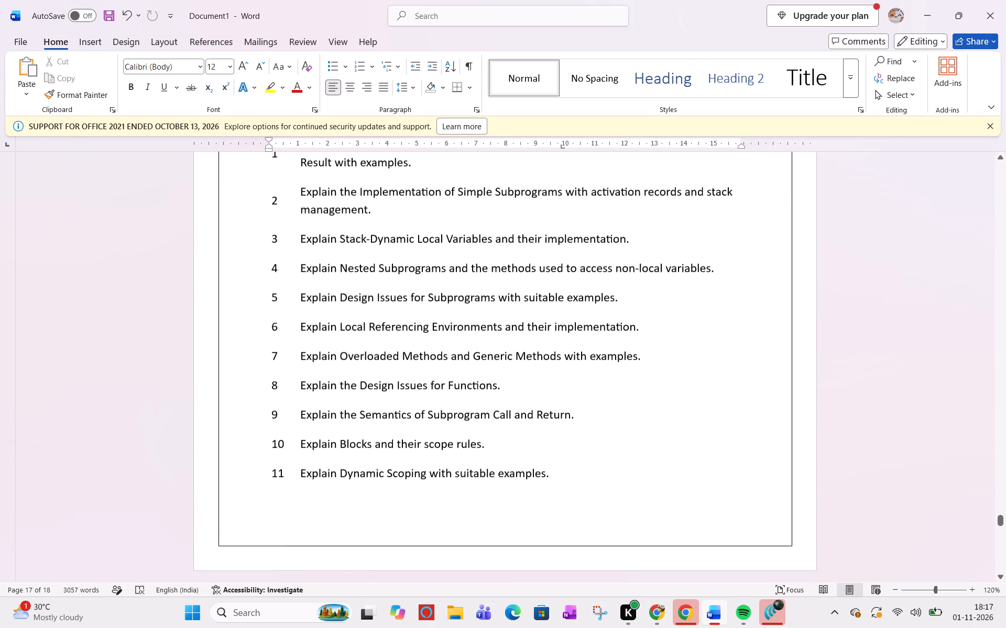
{"action": "scroll", "coordinate": [227, 188], "scroll_direction": "up", "scroll_amount": 2}
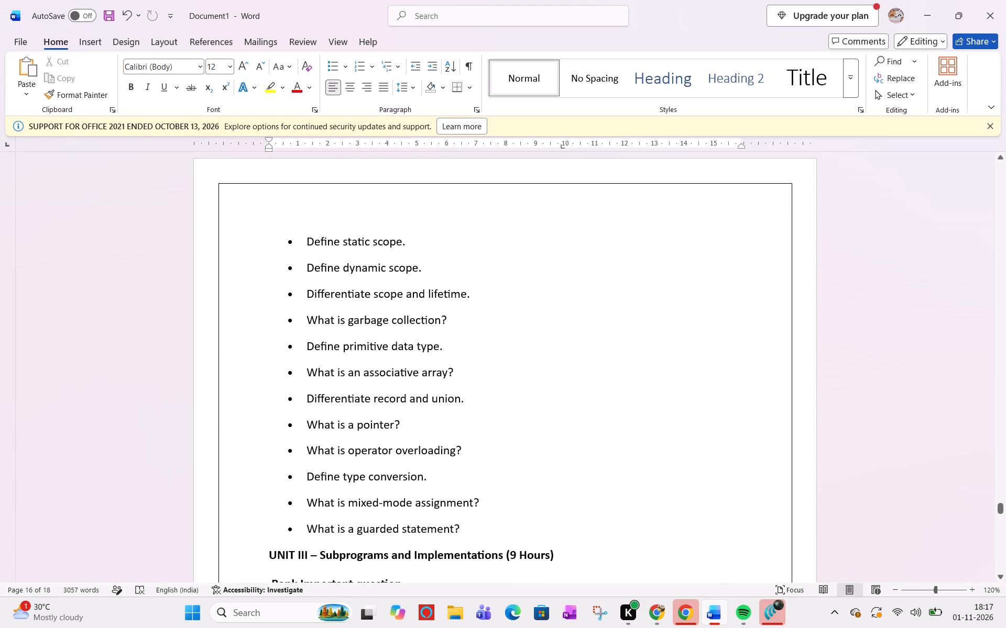
{"action": "left_click_drag", "start_coordinate": [460, 530], "coordinate": [291, 255]}
{"action": "key", "text": "BackSpace"}
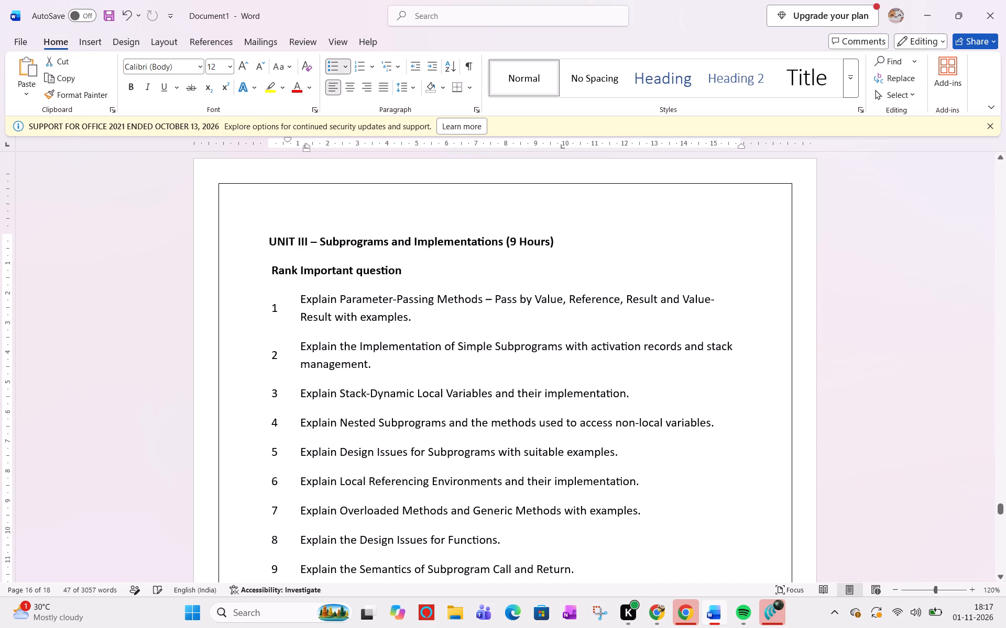
{"action": "scroll", "coordinate": [291, 255], "scroll_direction": "up", "scroll_amount": 3}
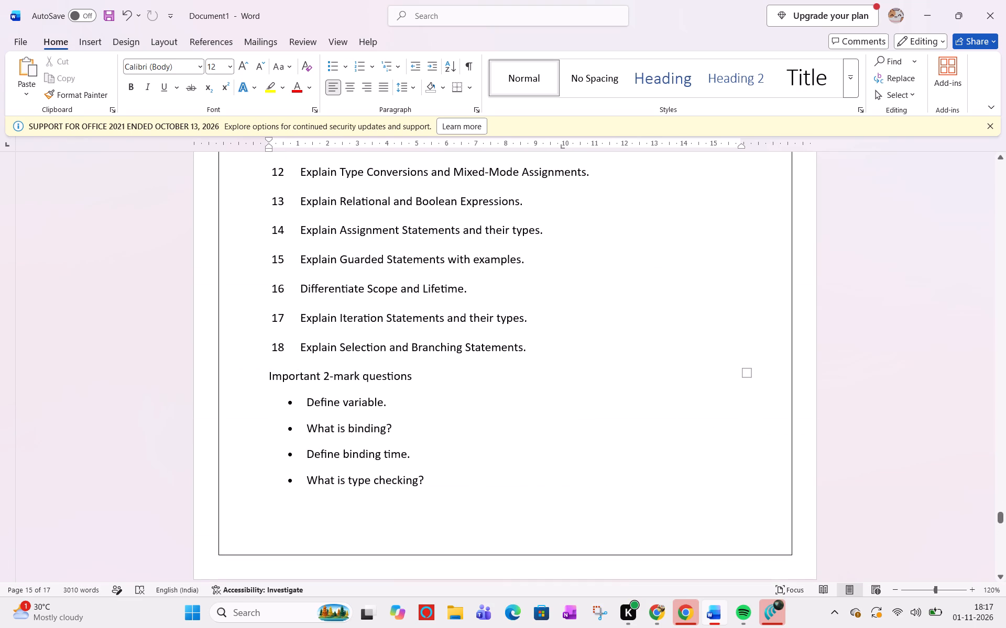
{"action": "left_click_drag", "start_coordinate": [430, 479], "coordinate": [280, 376]}
{"action": "key", "text": "BackSpace"}
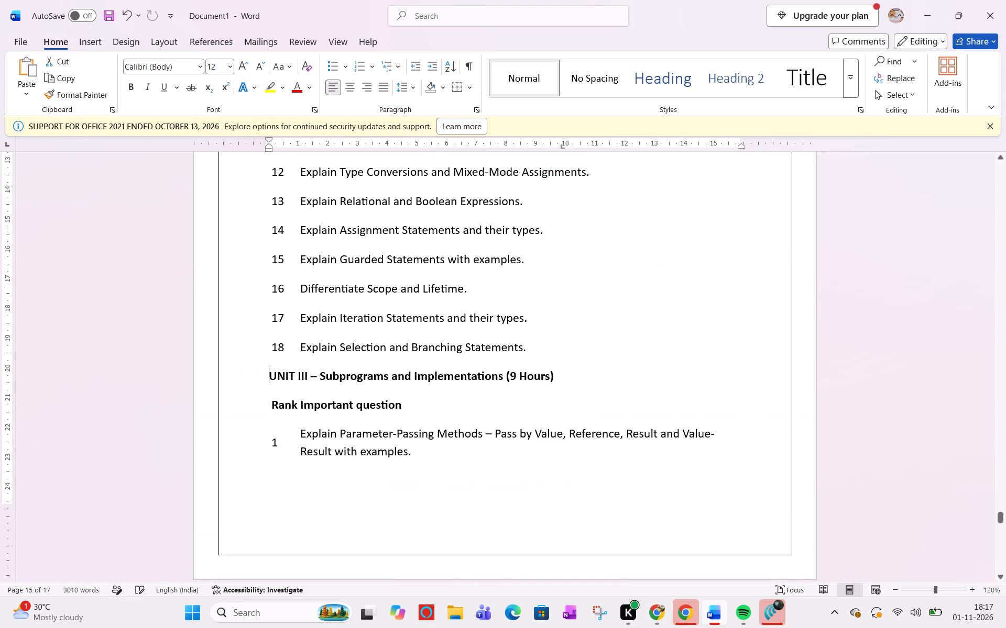
Delete the Unit I "Important 2-mark questions" section, from its heading through "Differentiate top-down and bottom-up parsing.".
{"action": "scroll", "coordinate": [280, 376], "scroll_direction": "up", "scroll_amount": 4}
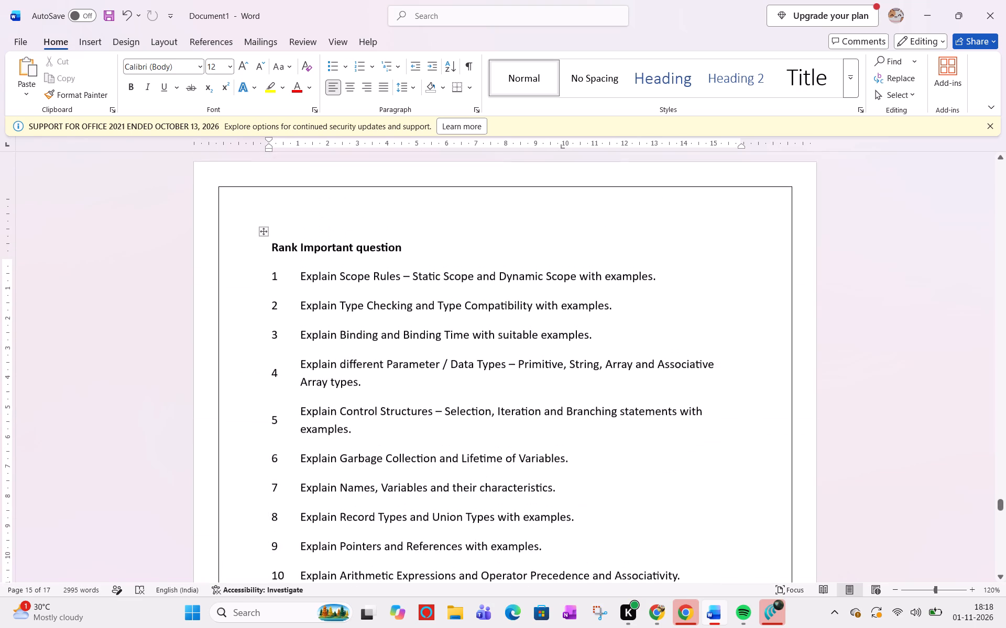
{"action": "scroll", "coordinate": [280, 376], "scroll_direction": "up", "scroll_amount": 4}
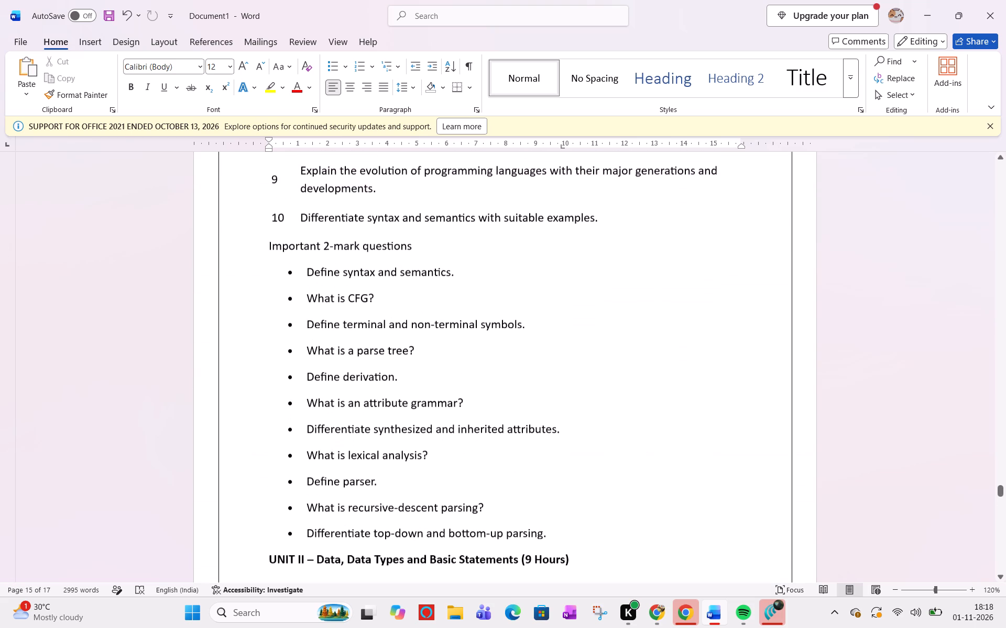
{"action": "left_click_drag", "start_coordinate": [552, 543], "coordinate": [355, 450]}
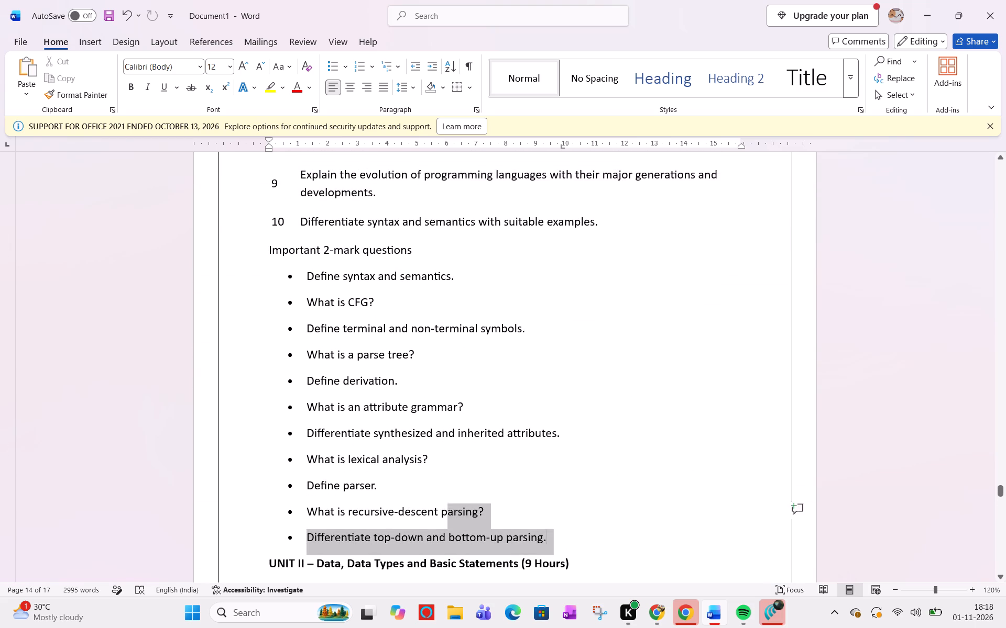
{"action": "left_click_drag", "start_coordinate": [355, 450], "coordinate": [256, 255]}
{"action": "key", "text": "BackSpace"}
Delete "(9 Hours)" from the "UNIT I – Syntax and Semantics" heading.
{"action": "scroll", "coordinate": [256, 255], "scroll_direction": "up", "scroll_amount": 2}
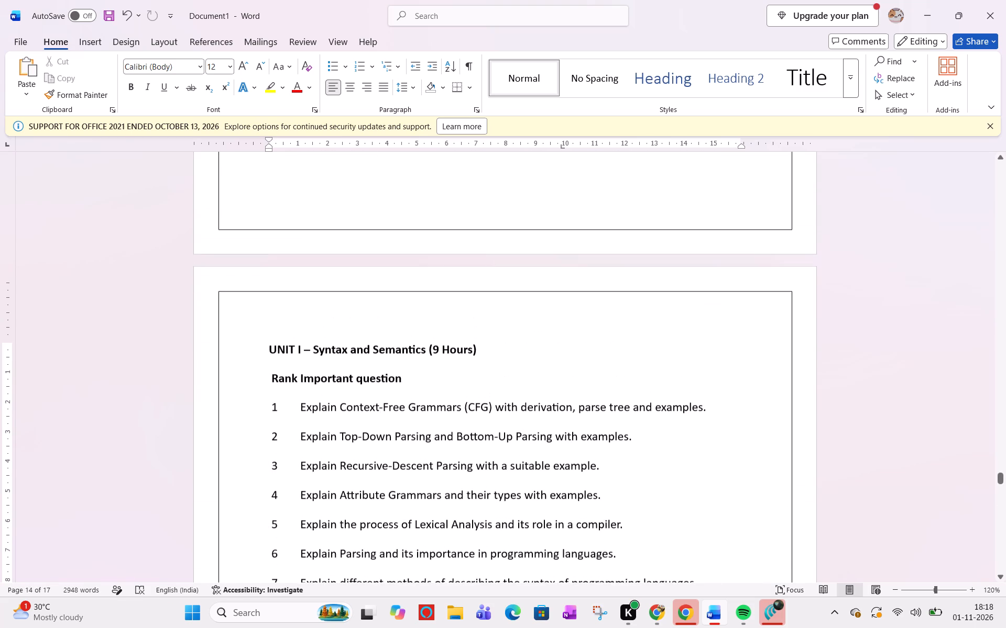
{"action": "scroll", "coordinate": [256, 255], "scroll_direction": "down", "scroll_amount": 1}
{"action": "scroll", "coordinate": [256, 255], "scroll_direction": "up", "scroll_amount": 1}
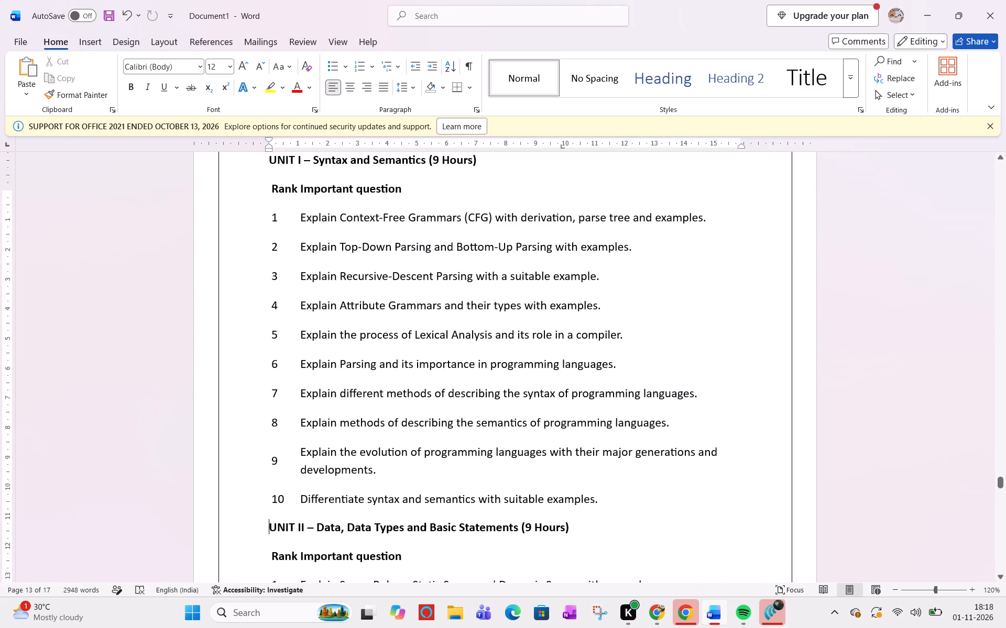
{"action": "scroll", "coordinate": [256, 255], "scroll_direction": "up", "scroll_amount": 1}
{"action": "left_click_drag", "start_coordinate": [487, 313], "coordinate": [419, 312]}
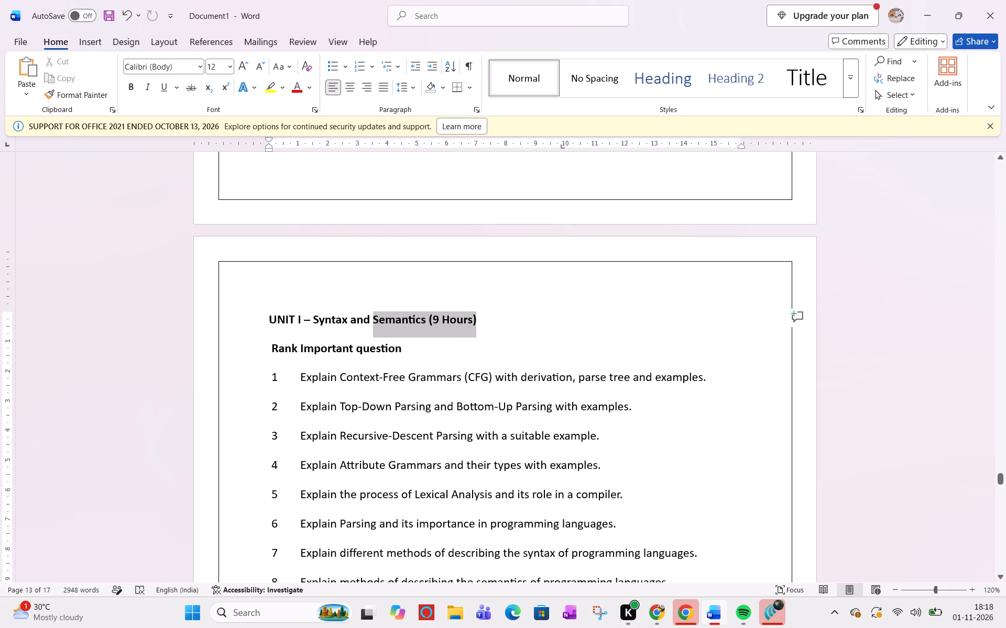
{"action": "left_click_drag", "start_coordinate": [419, 312], "coordinate": [429, 316]}
{"action": "key", "text": "BackSpace"}
Delete "(9 Hours)" from the "UNIT II – Data, Data Types and Basic Statements" heading.
{"action": "scroll", "coordinate": [429, 316], "scroll_direction": "down", "scroll_amount": 1}
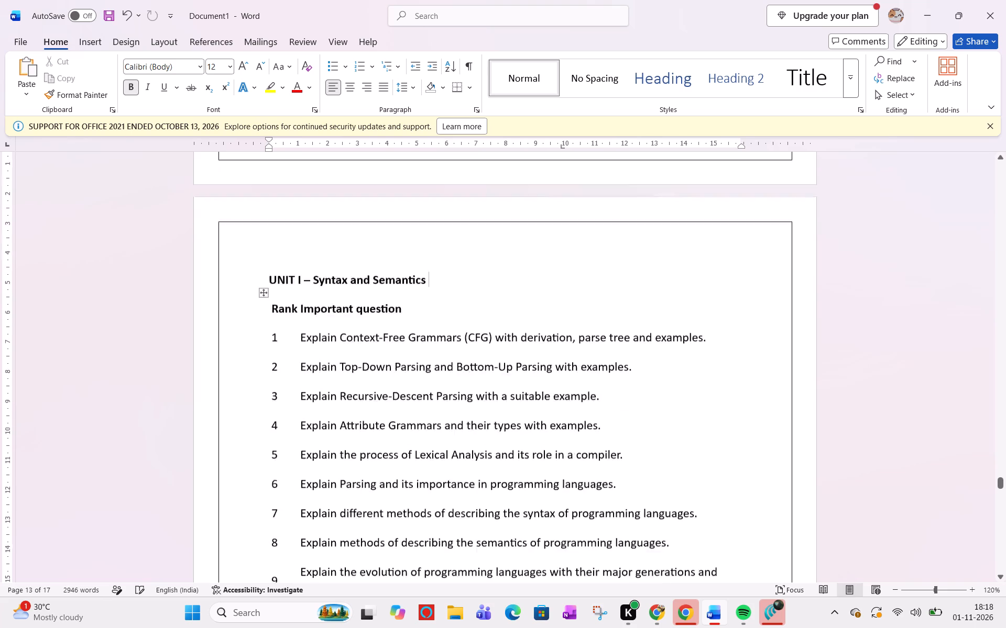
{"action": "scroll", "coordinate": [429, 316], "scroll_direction": "down", "scroll_amount": 1}
{"action": "left_click_drag", "start_coordinate": [572, 332], "coordinate": [564, 330]}
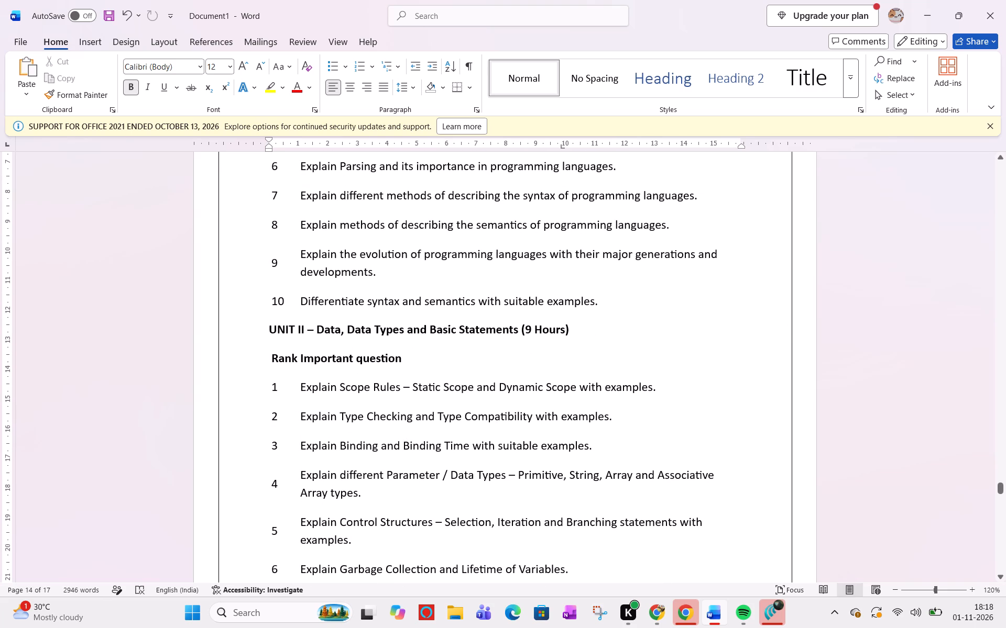
{"action": "left_click_drag", "start_coordinate": [564, 330], "coordinate": [522, 325]}
{"action": "key", "text": "BackSpace"}
Delete "(9 Hours)" from the "UNIT III – Subprograms and Implementations" heading.
{"action": "scroll", "coordinate": [522, 325], "scroll_direction": "down", "scroll_amount": 1}
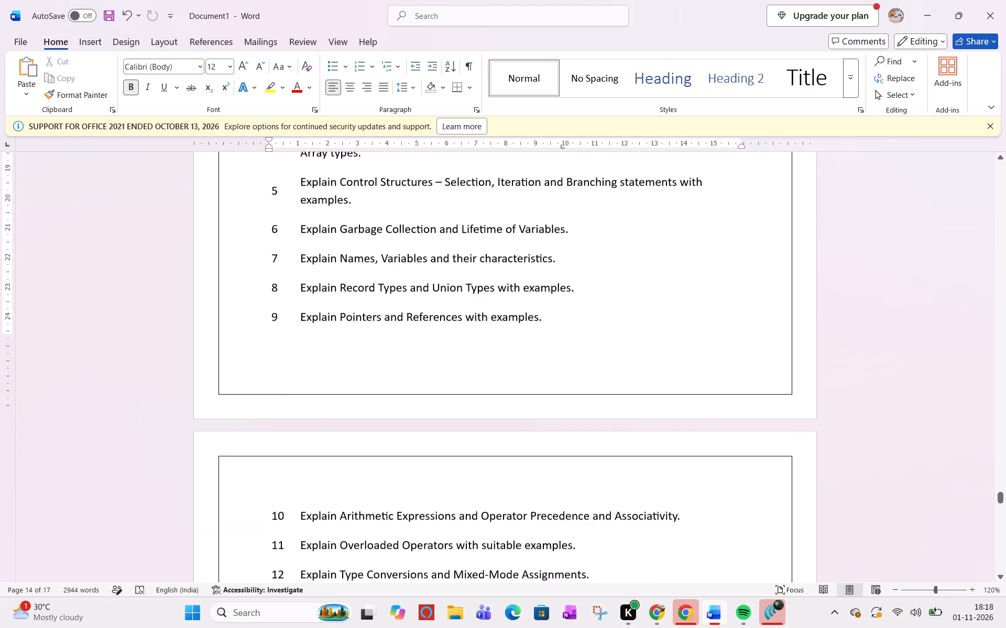
{"action": "scroll", "coordinate": [522, 325], "scroll_direction": "down", "scroll_amount": 3}
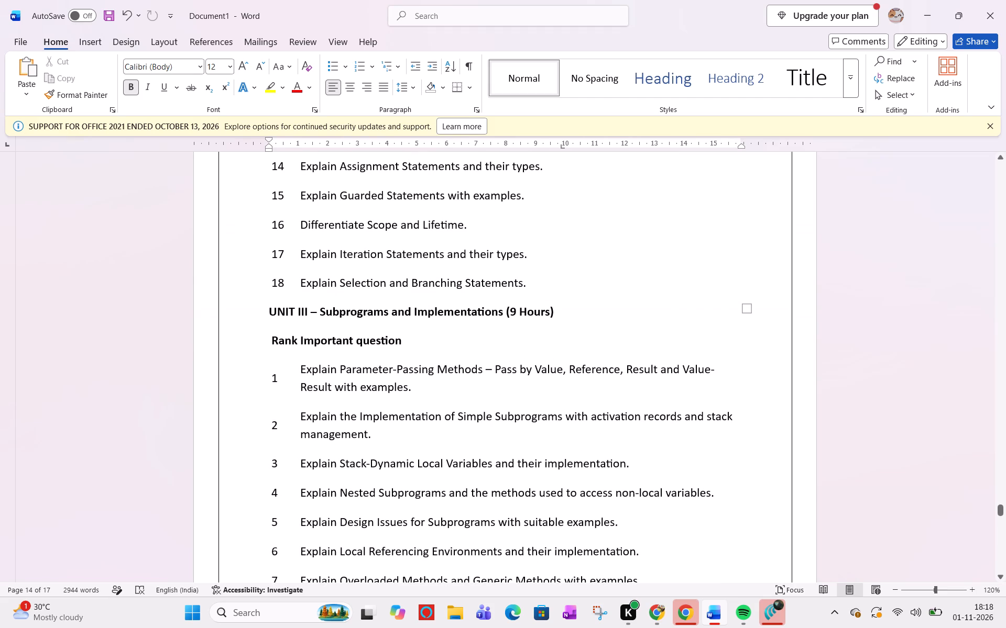
{"action": "left_click_drag", "start_coordinate": [556, 314], "coordinate": [507, 310]}
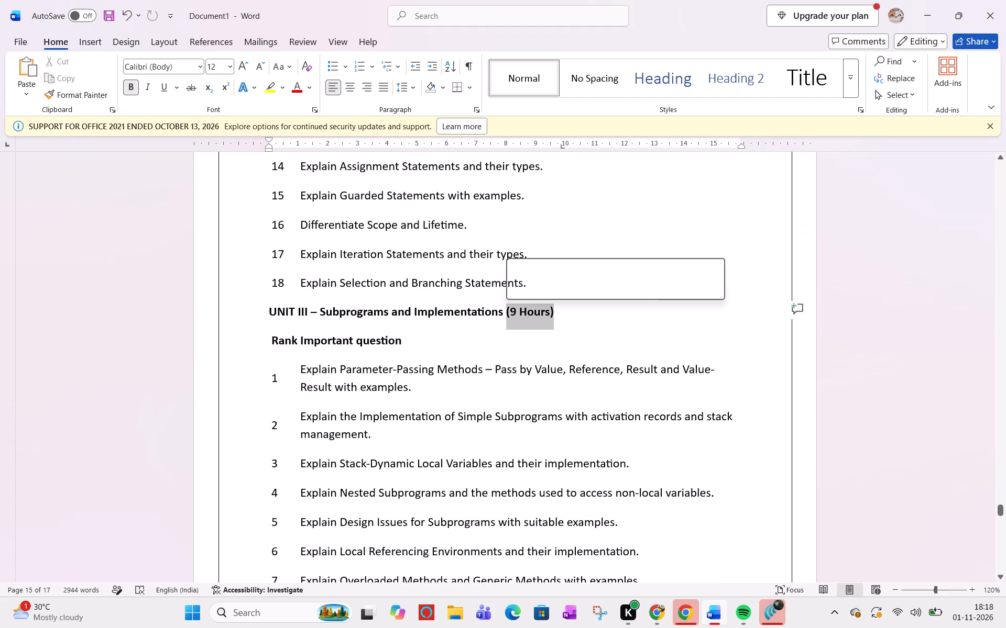
{"action": "key", "text": "BackSpace"}
Delete "(9 Hours)" from the "UNIT IV – Object-Orientation, Concurrency and Event Handling" heading.
{"action": "scroll", "coordinate": [507, 310], "scroll_direction": "down", "scroll_amount": 3}
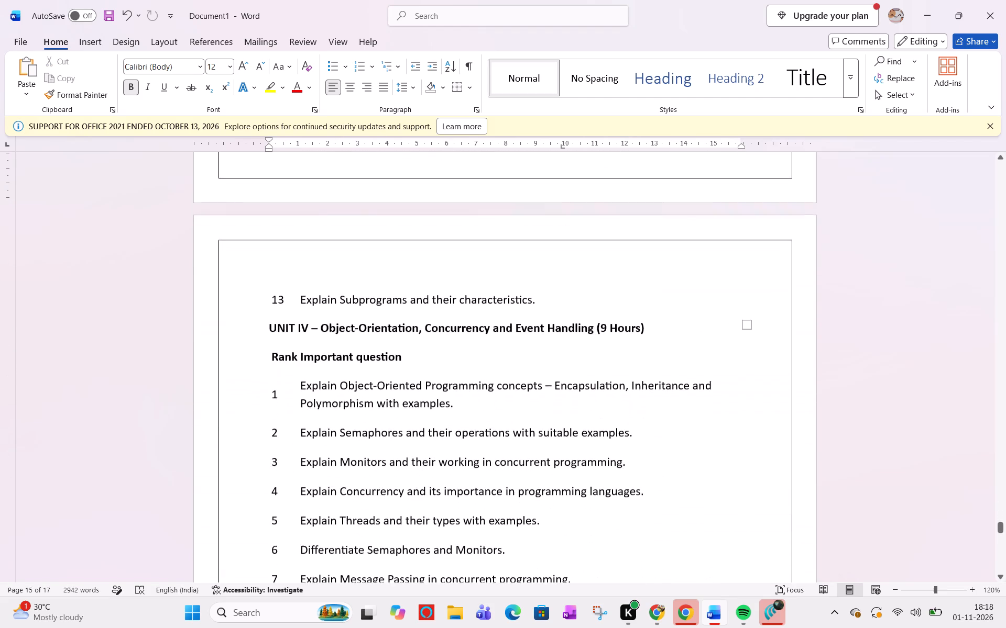
{"action": "left_click_drag", "start_coordinate": [648, 325], "coordinate": [599, 331]}
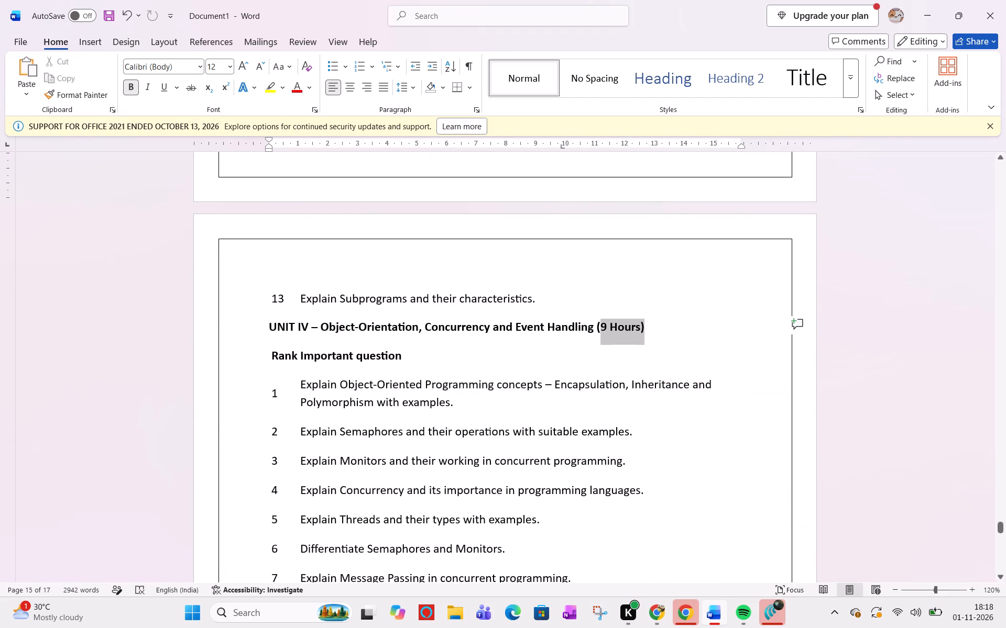
{"action": "left_click_drag", "start_coordinate": [599, 331], "coordinate": [596, 333]}
{"action": "key", "text": "BackSpace"}
Delete "(9 Hours)" from the "UNIT V – Functional and Logic Programming Languages" heading.
{"action": "scroll", "coordinate": [596, 333], "scroll_direction": "down", "scroll_amount": 2}
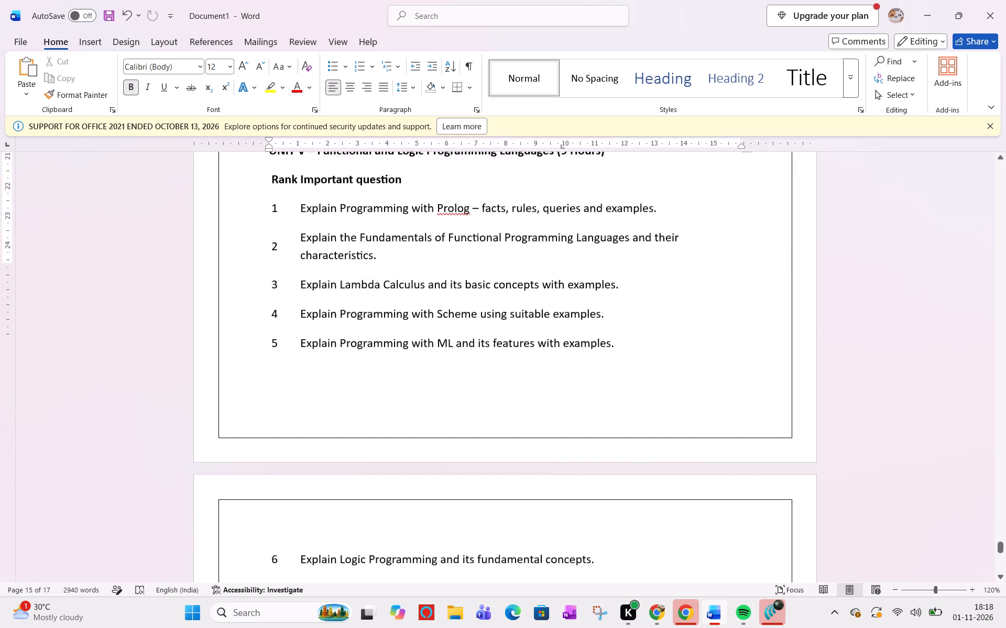
{"action": "scroll", "coordinate": [596, 333], "scroll_direction": "down", "scroll_amount": 1}
{"action": "scroll", "coordinate": [596, 333], "scroll_direction": "up", "scroll_amount": 1}
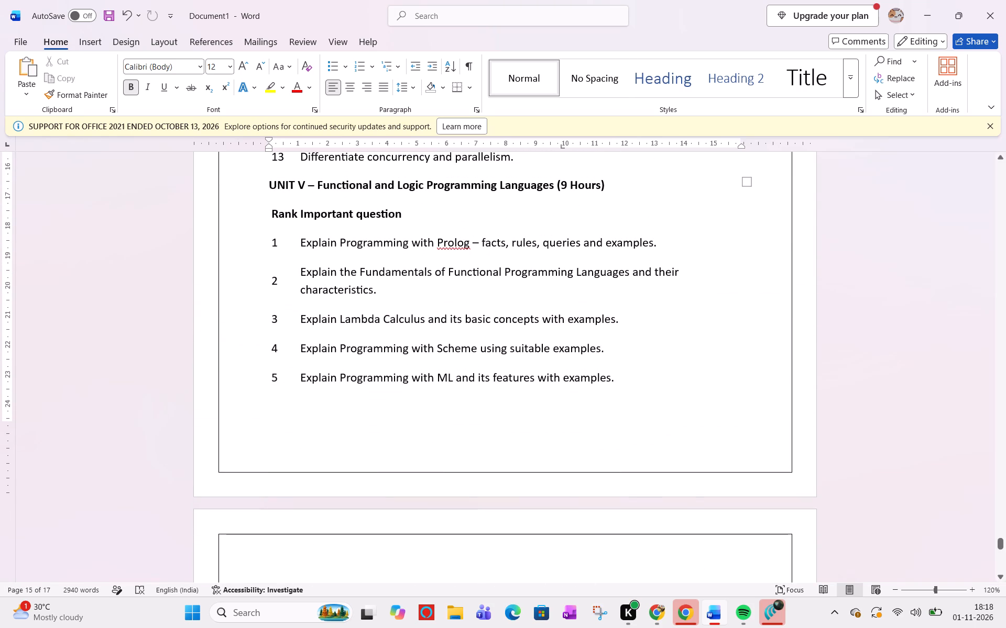
{"action": "left_click_drag", "start_coordinate": [614, 191], "coordinate": [558, 191]}
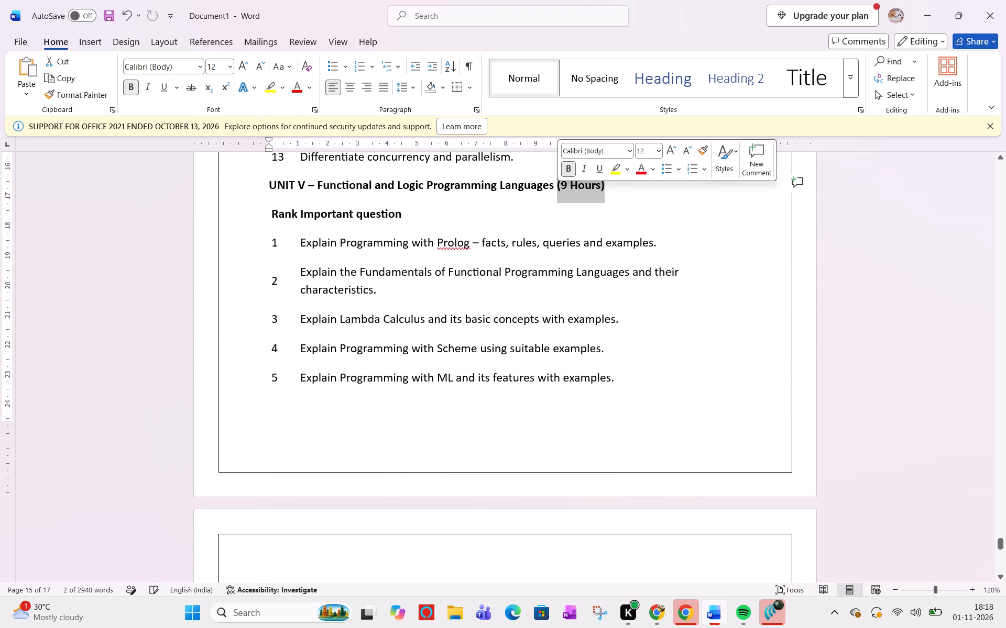
{"action": "key", "text": "BackSpace"}
Return to the start of the programming languages questions and place the text cursor before the "UNIT I – Syntax and Semantics" heading.
{"action": "scroll", "coordinate": [558, 191], "scroll_direction": "down", "scroll_amount": 3}
{"action": "scroll", "coordinate": [558, 191], "scroll_direction": "up", "scroll_amount": 1}
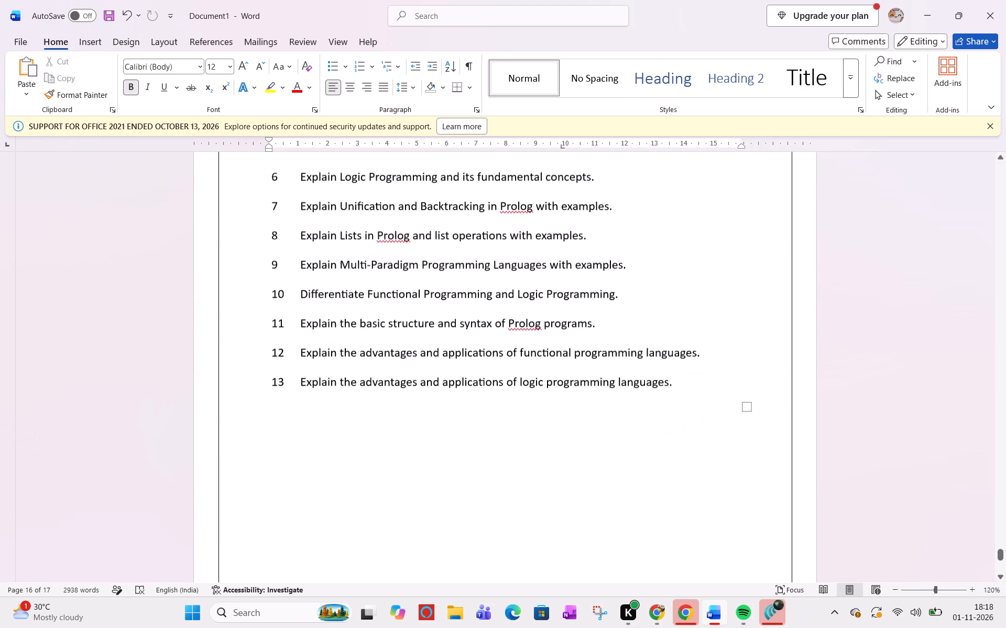
{"action": "scroll", "coordinate": [558, 191], "scroll_direction": "up", "scroll_amount": 10}
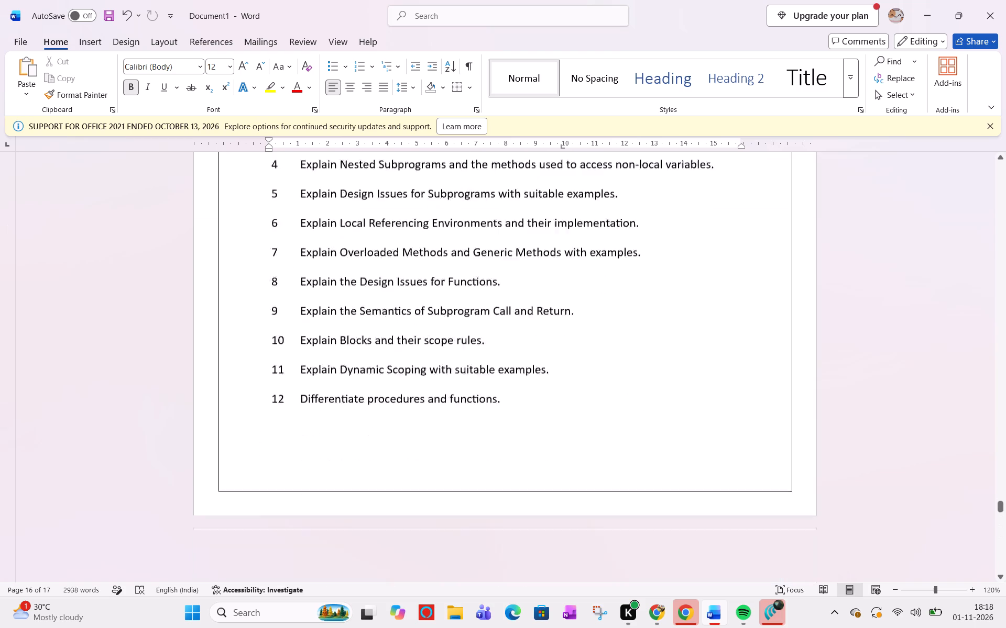
{"action": "scroll", "coordinate": [558, 191], "scroll_direction": "up", "scroll_amount": 3}
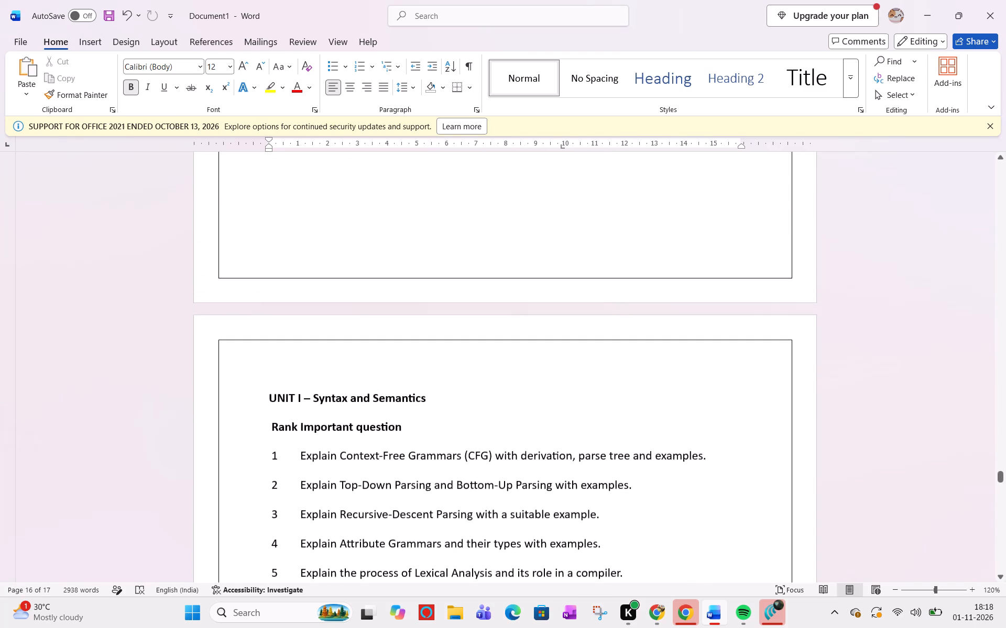
{"action": "left_click", "coordinate": [269, 392]}
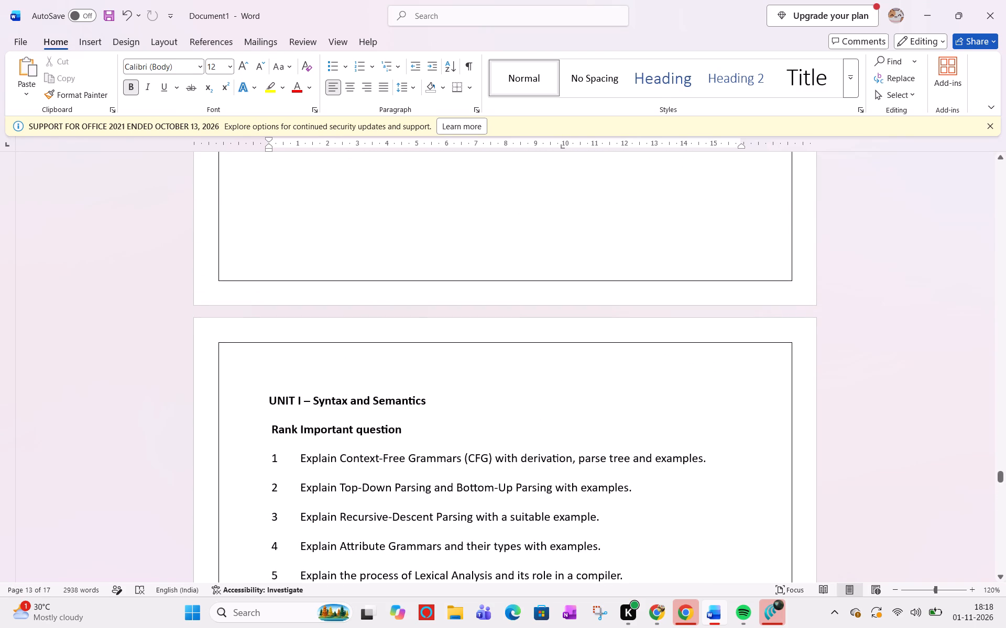
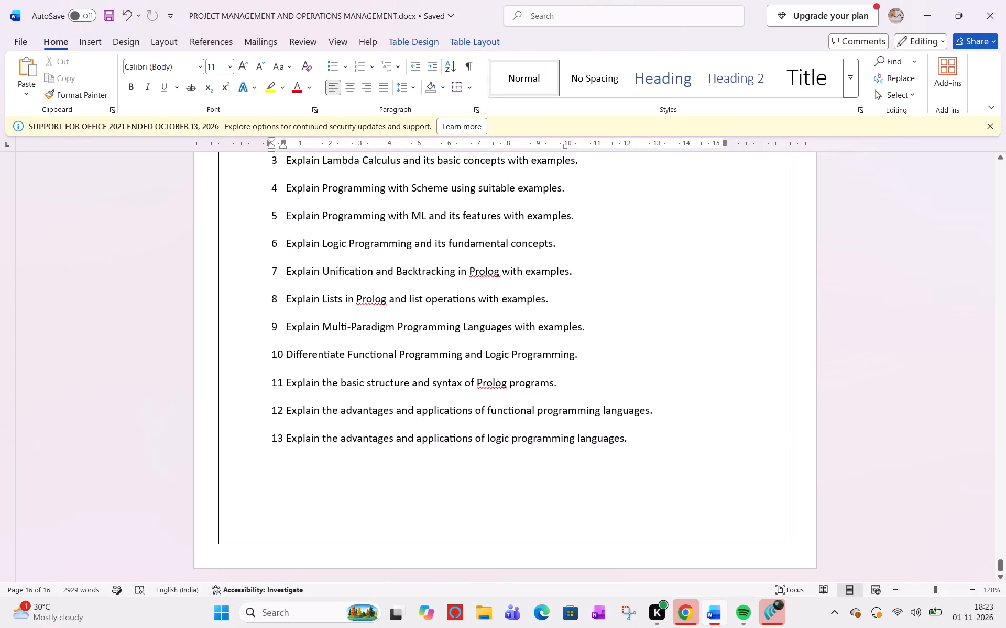
Save the exam questions document PROJECT MANAGEMENT AND OPERATIONS MANAGEMENT.docx and close it.
{"action": "key", "text": "ctrl+s"}
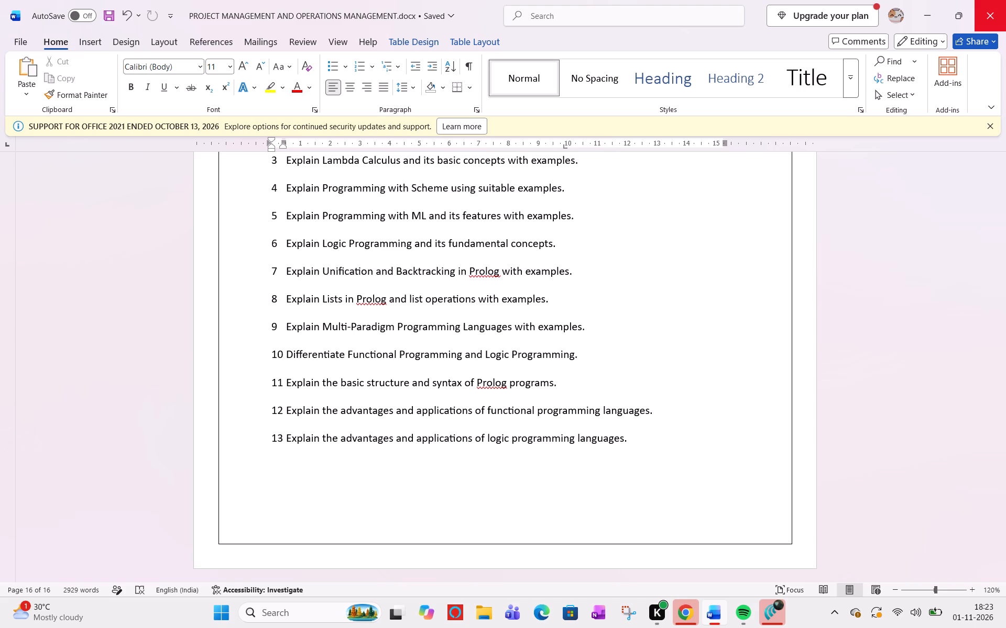
{"action": "left_click", "coordinate": [996, 14]}
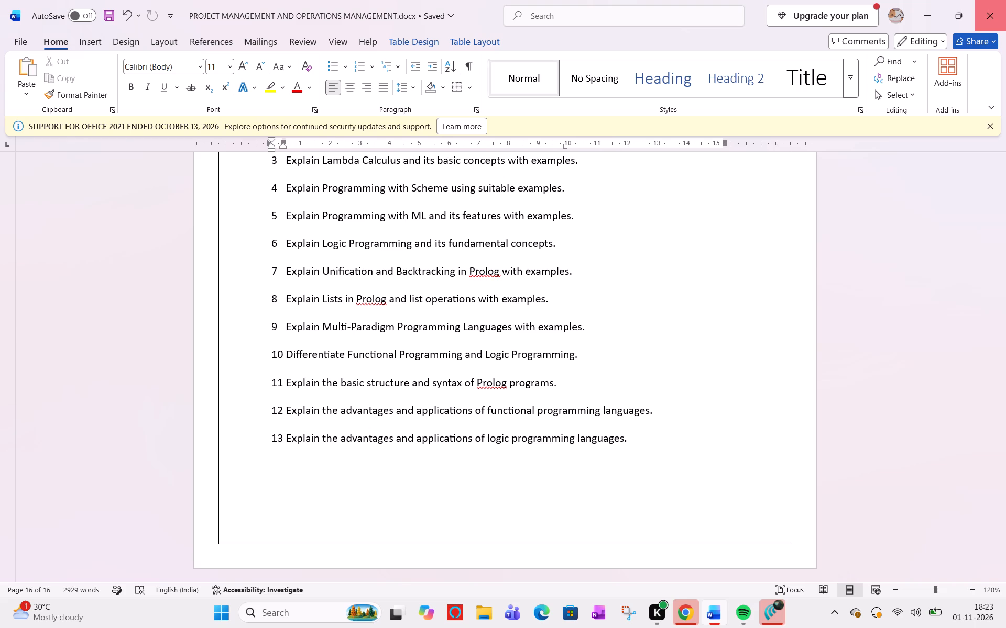
Close the Comet browser window showing the VeePN update page.
{"action": "left_click", "coordinate": [1005, 1]}
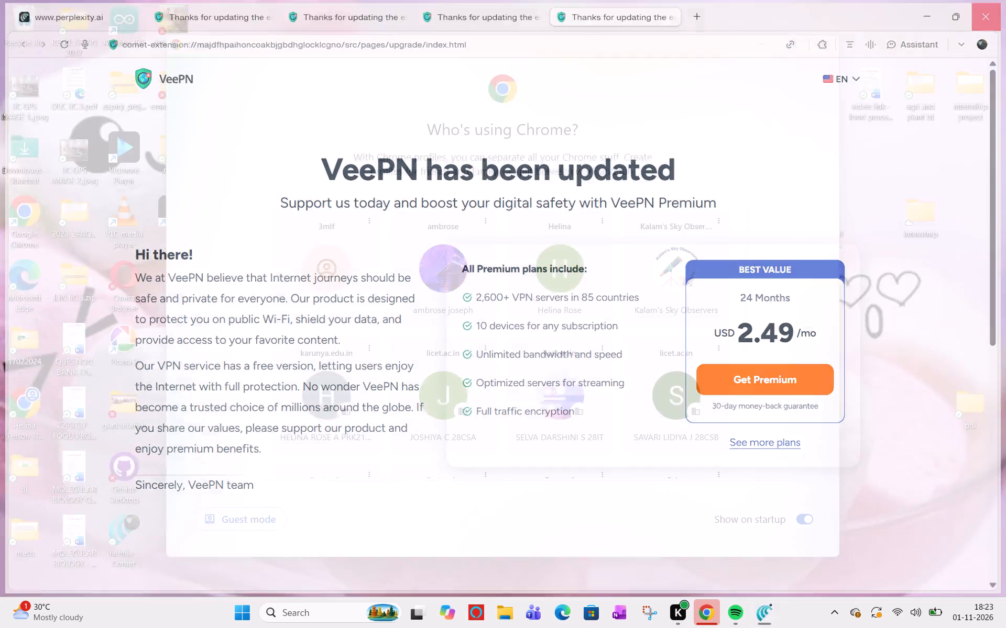
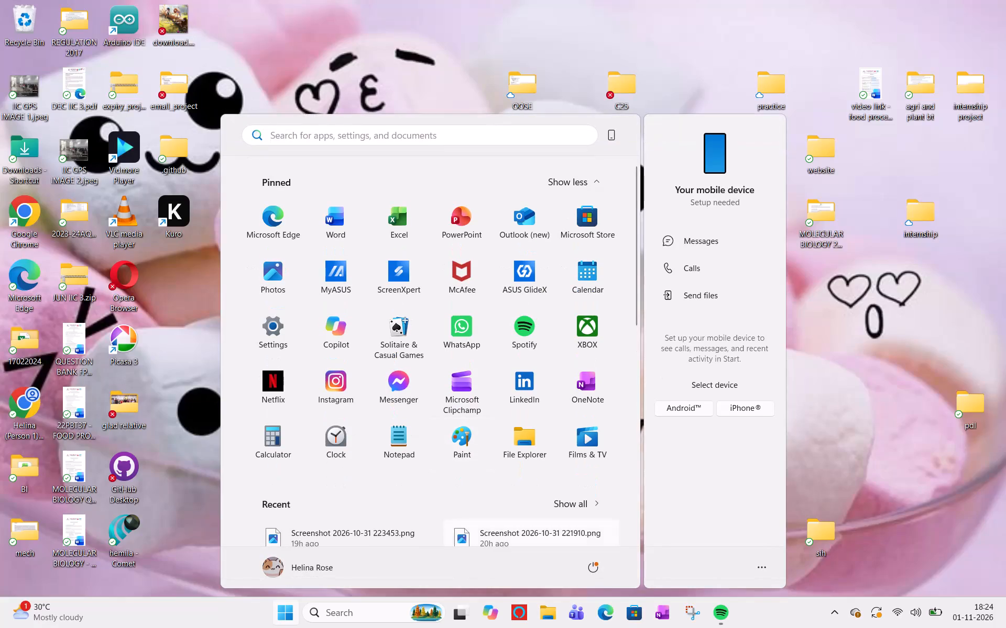
Shut down the computer without installing the pending updates.
{"action": "left_click", "coordinate": [586, 571]}
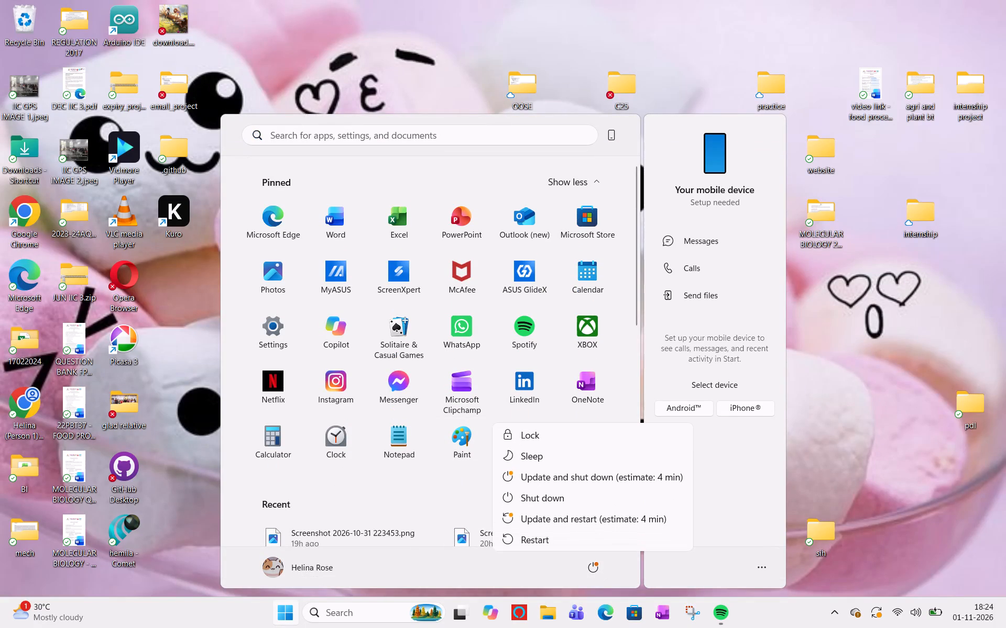
{"action": "left_click", "coordinate": [564, 499]}
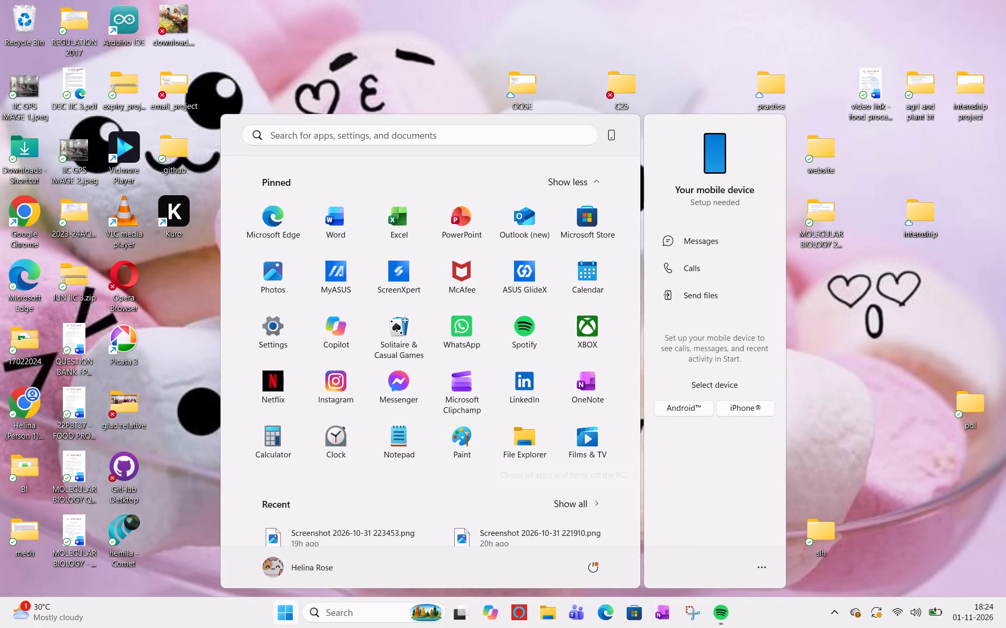